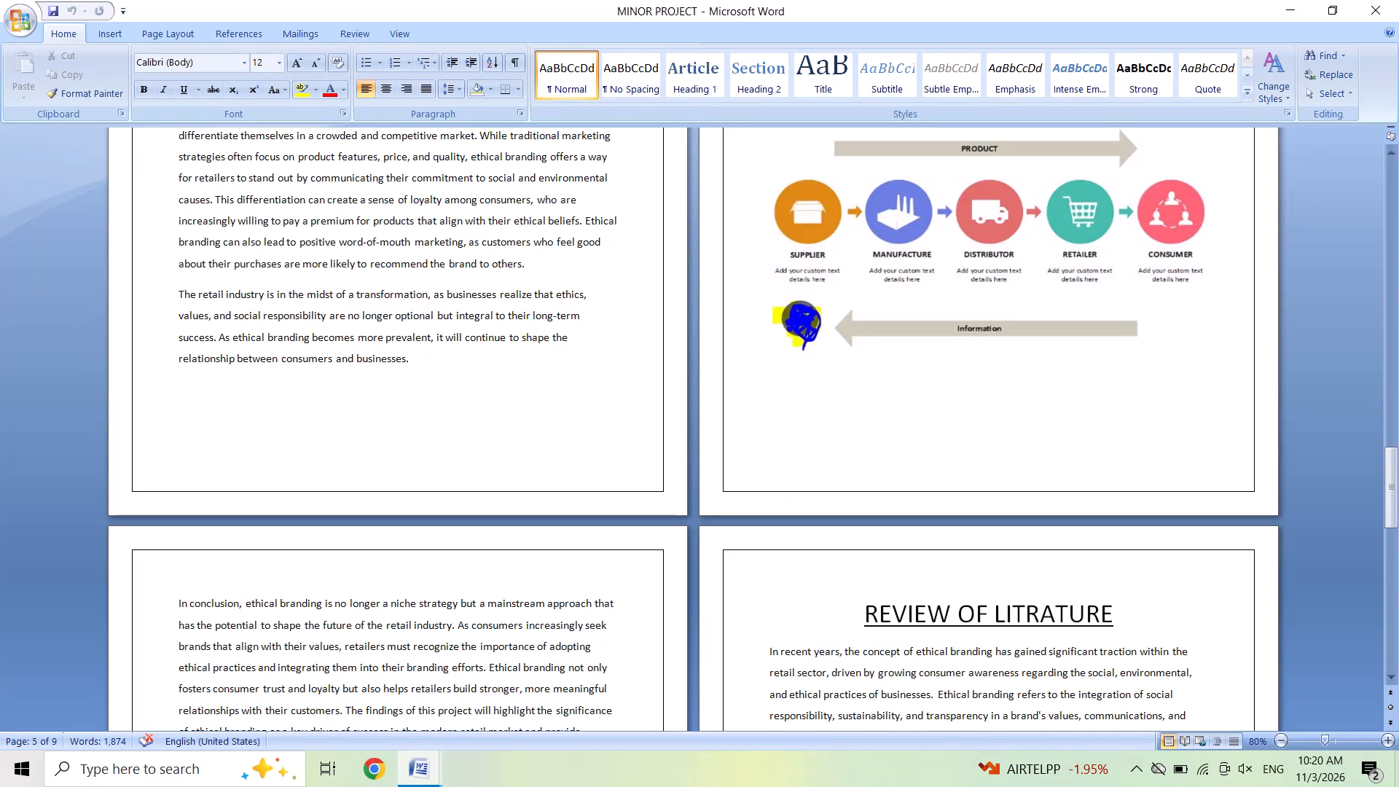
Move the supply chain diagram picture slightly lower on its page in the MINOR PROJECT document.
click(806, 318)
drag(806, 319, 806, 329)
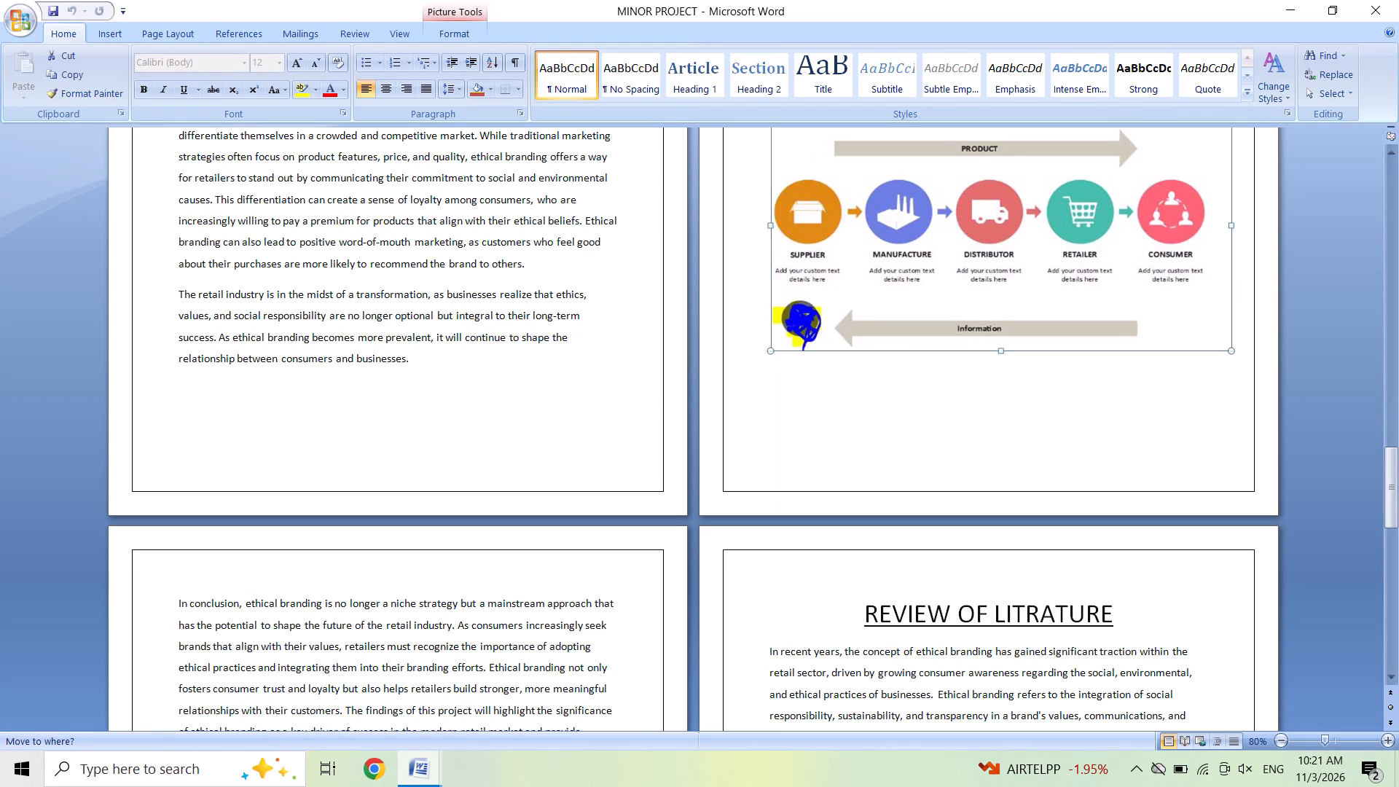
drag(807, 320, 808, 350)
drag(808, 350, 807, 366)
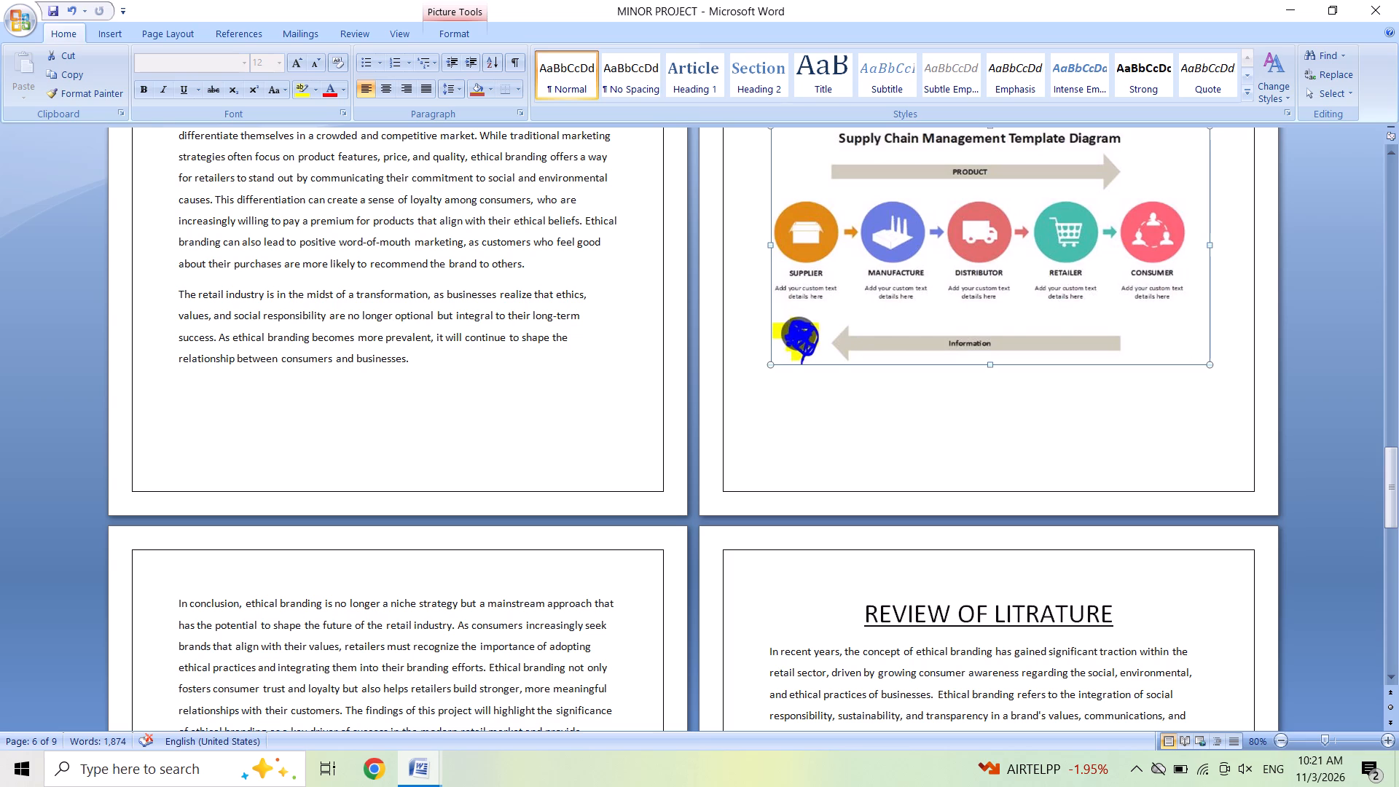
Switch to Chrome with the first profile and search Google Images for "supply chain management".
click(370, 775)
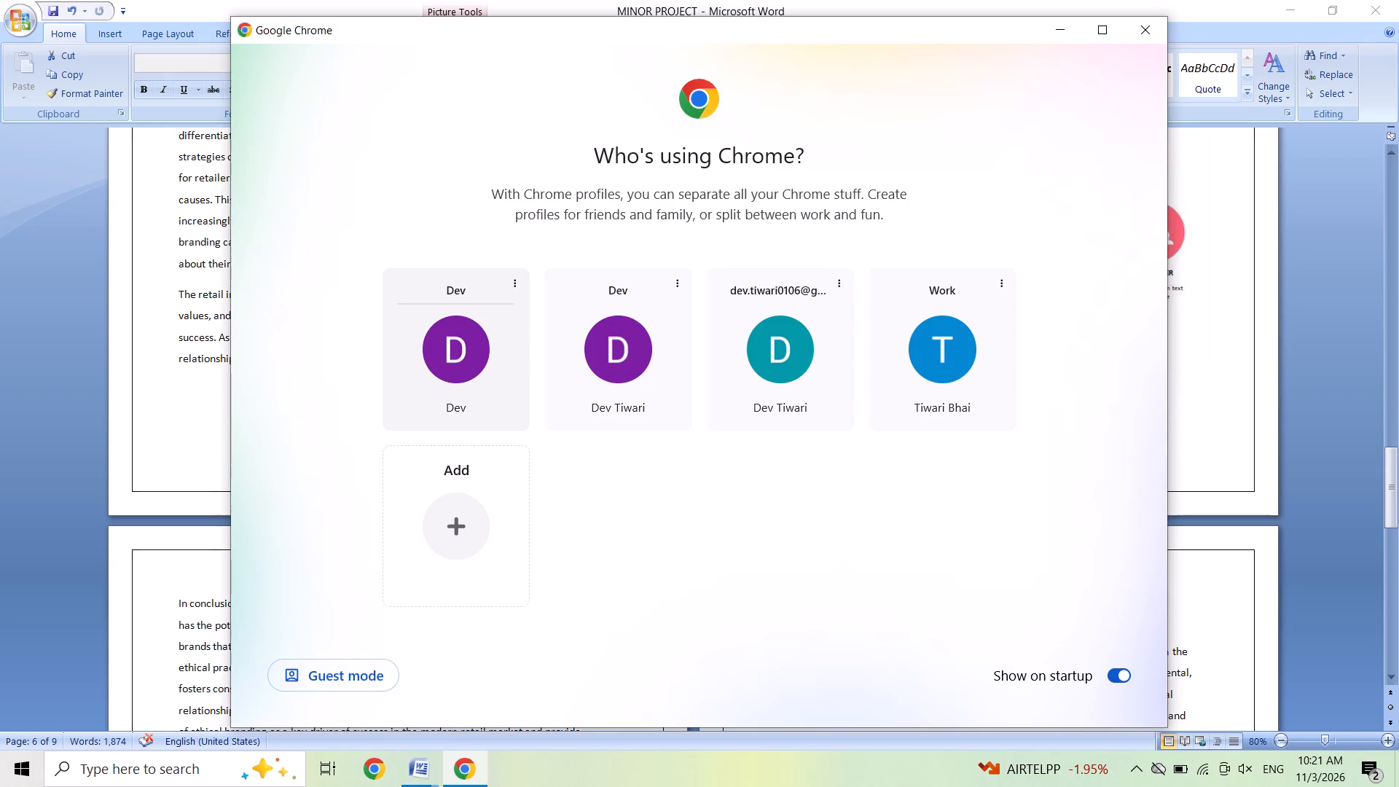
click(433, 328)
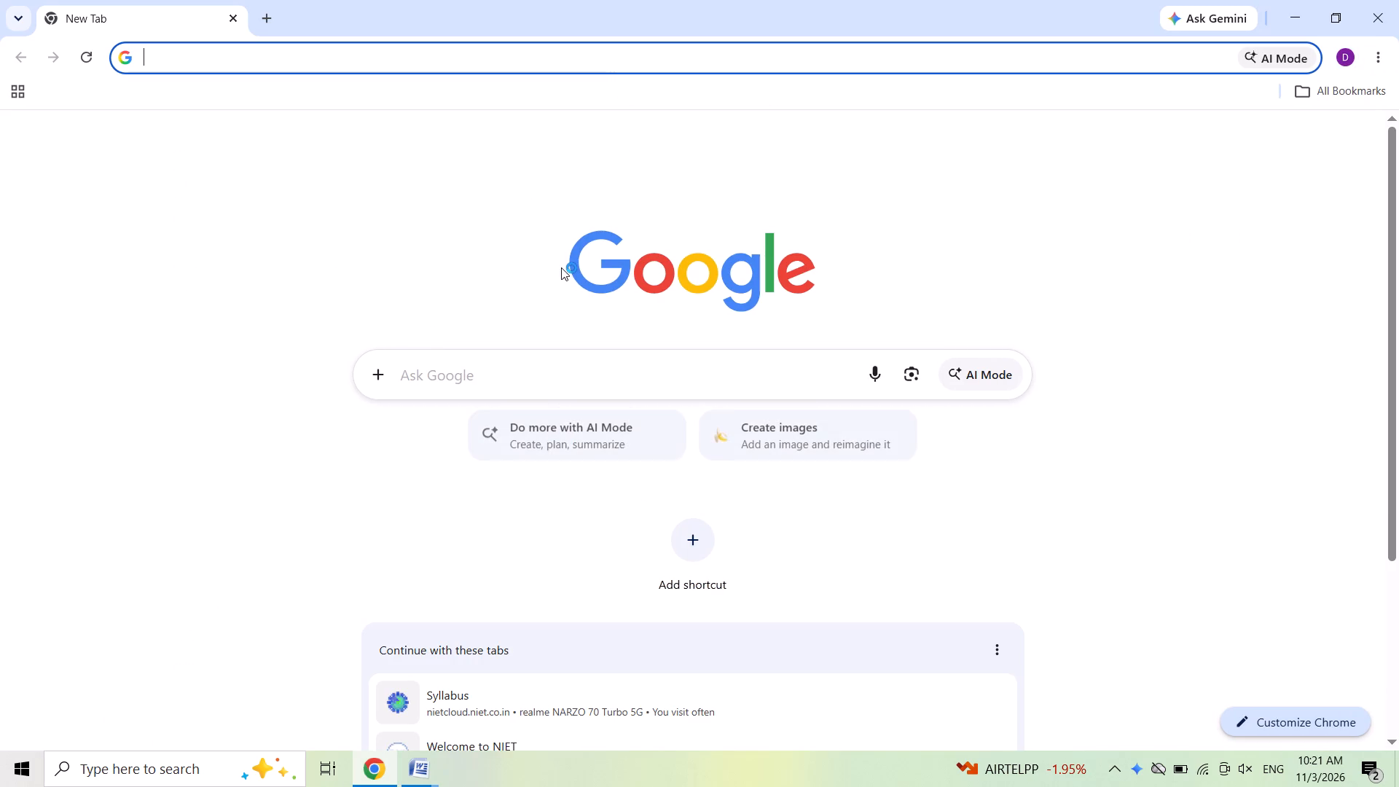
click(552, 389)
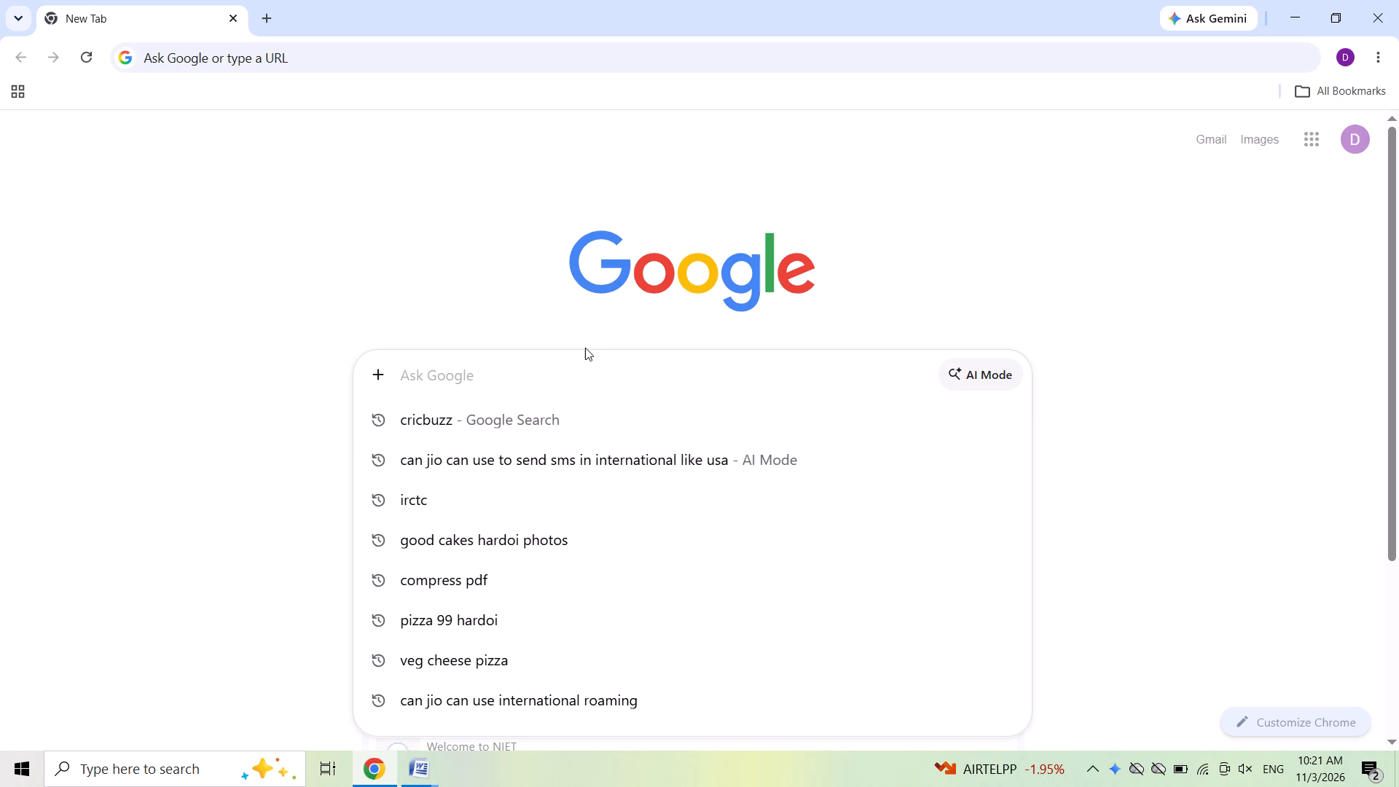
text(sup)
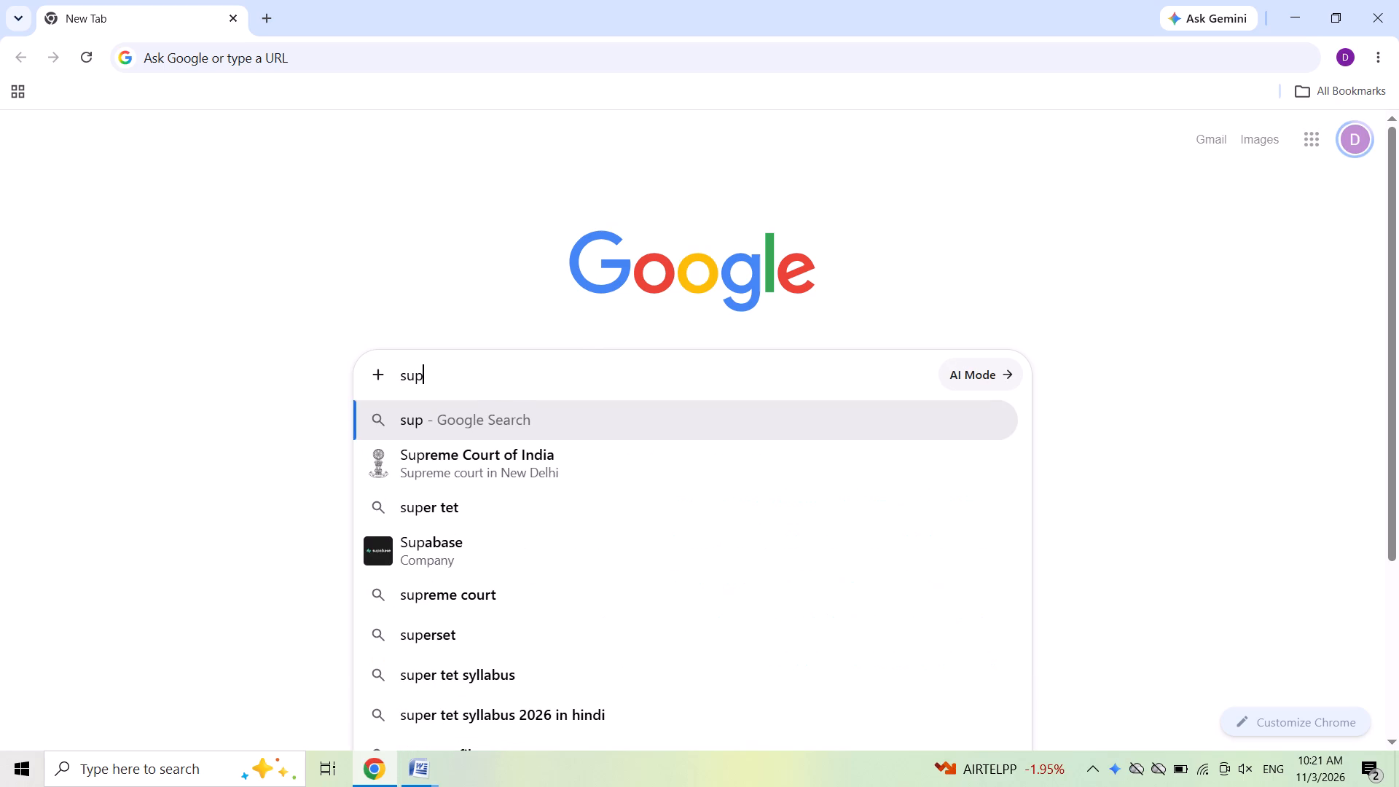
text(pl)
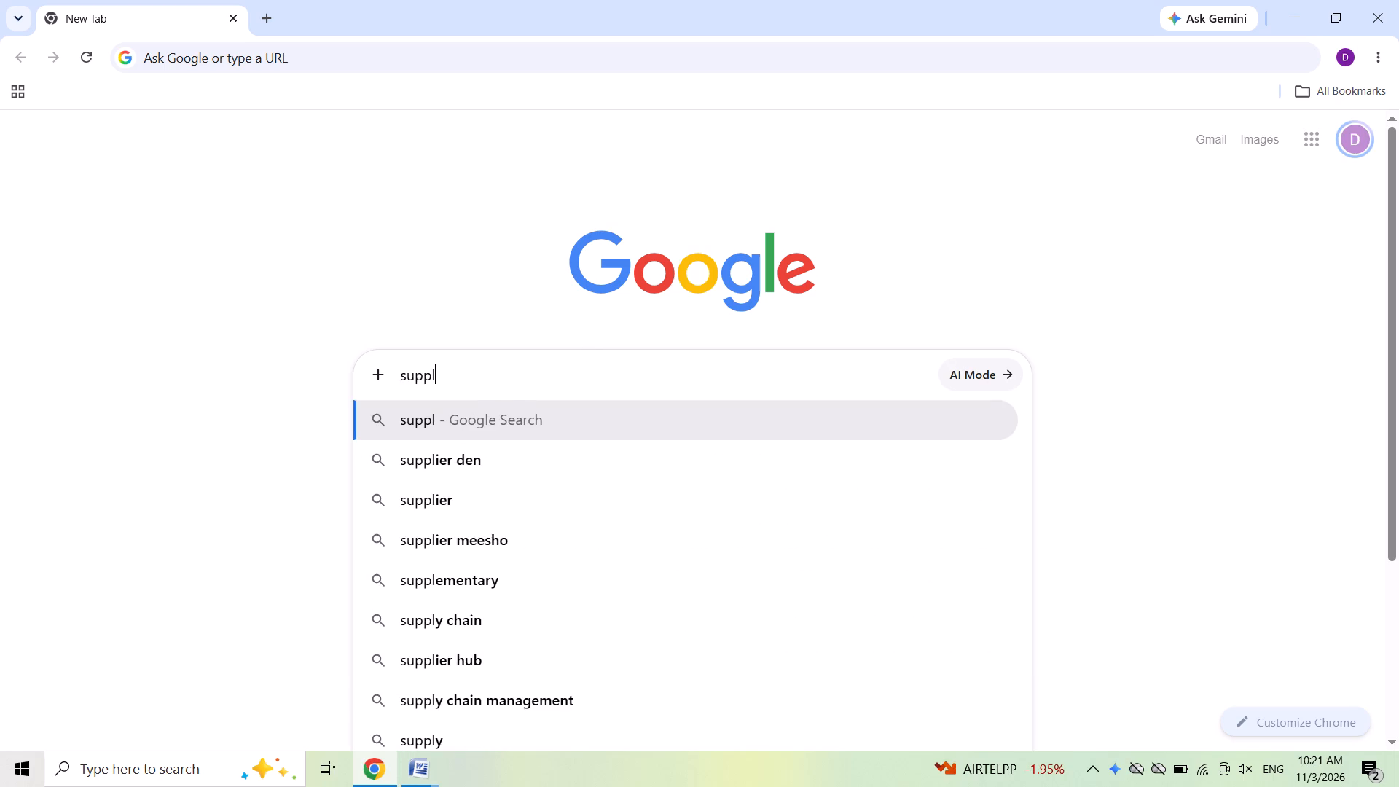
key(y)
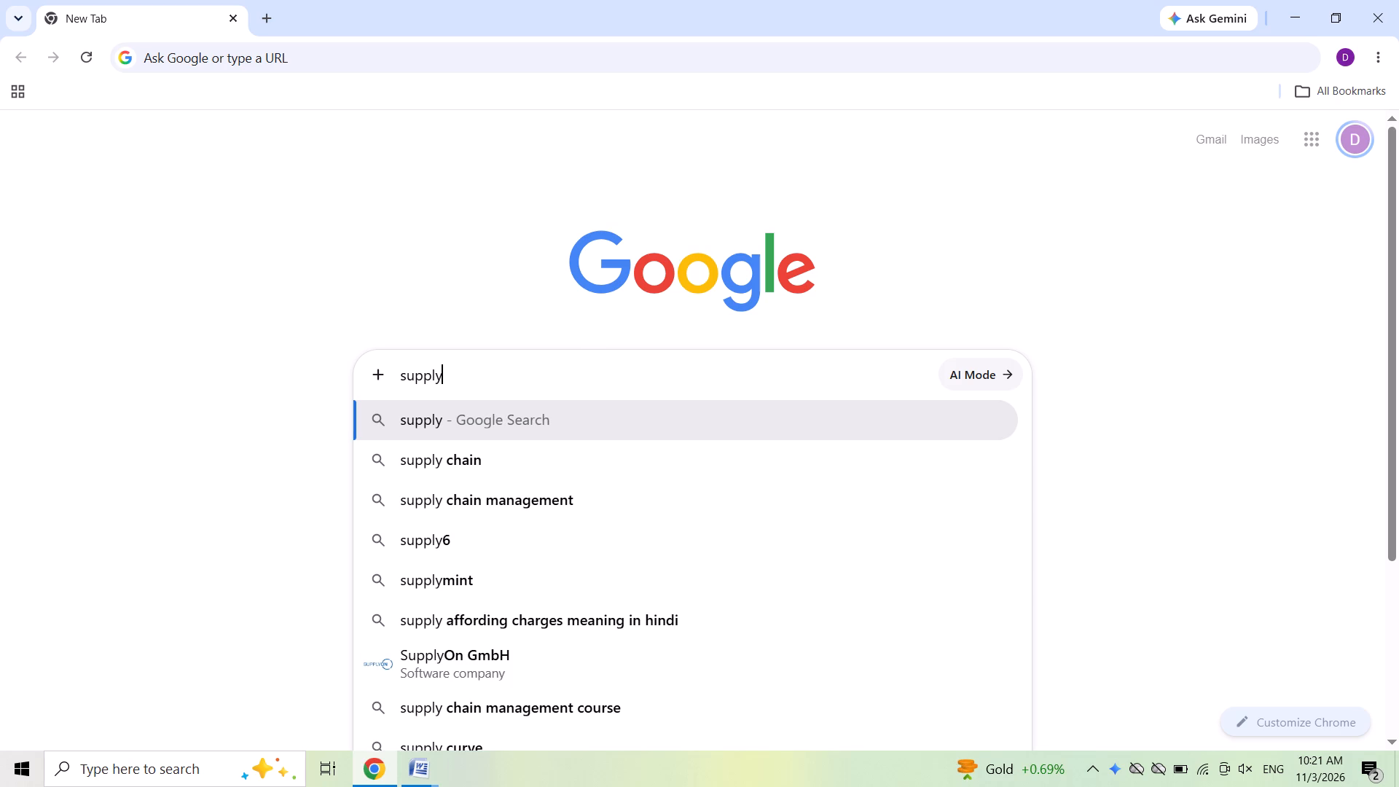
click(538, 512)
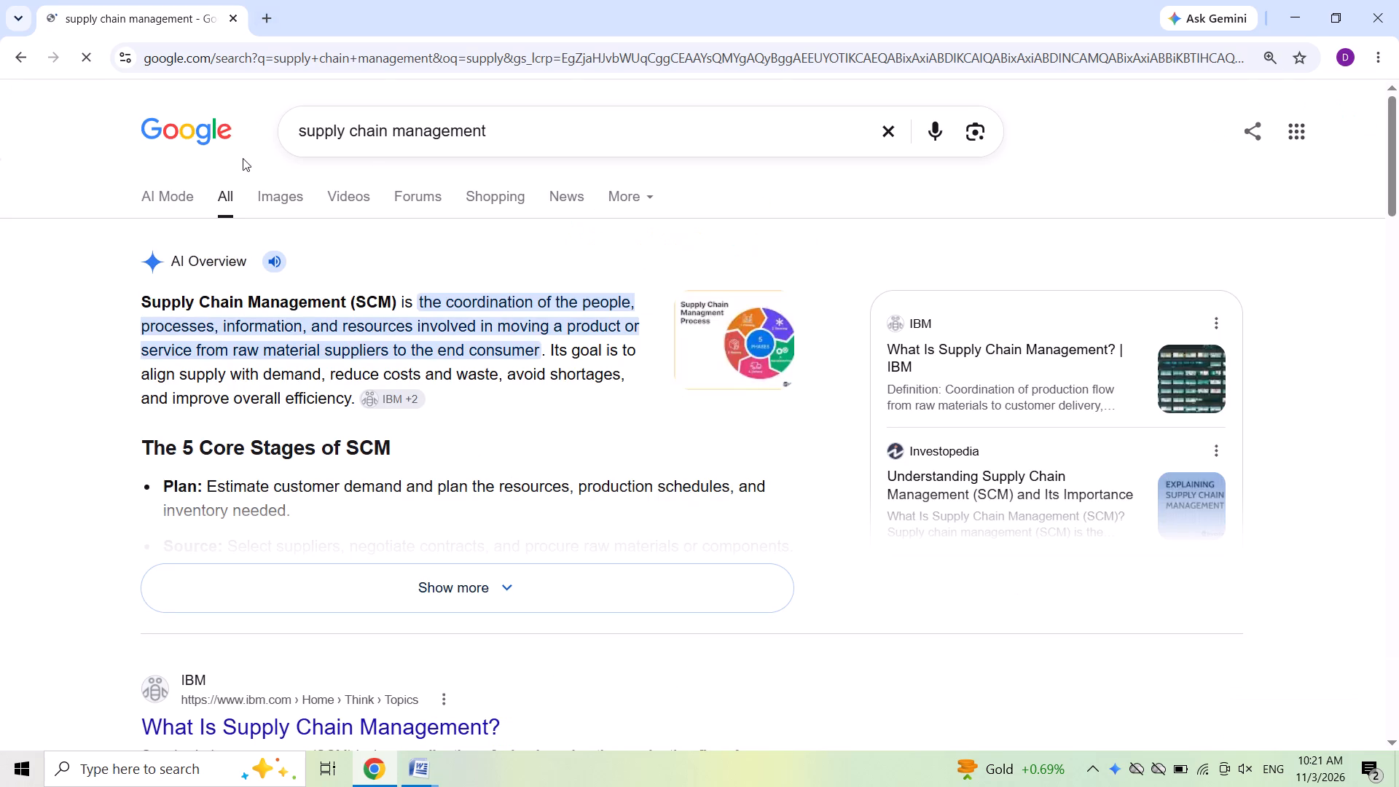
click(273, 186)
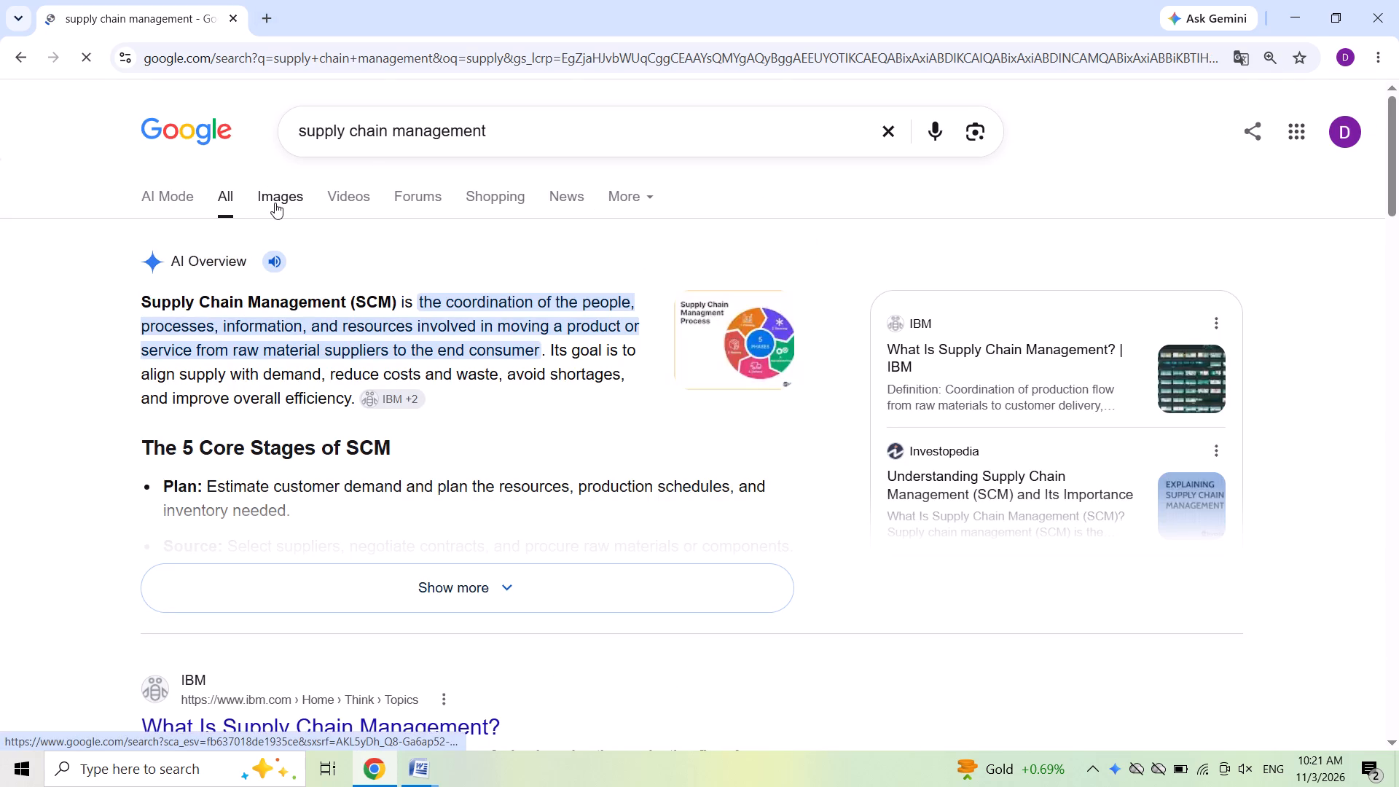
click(275, 203)
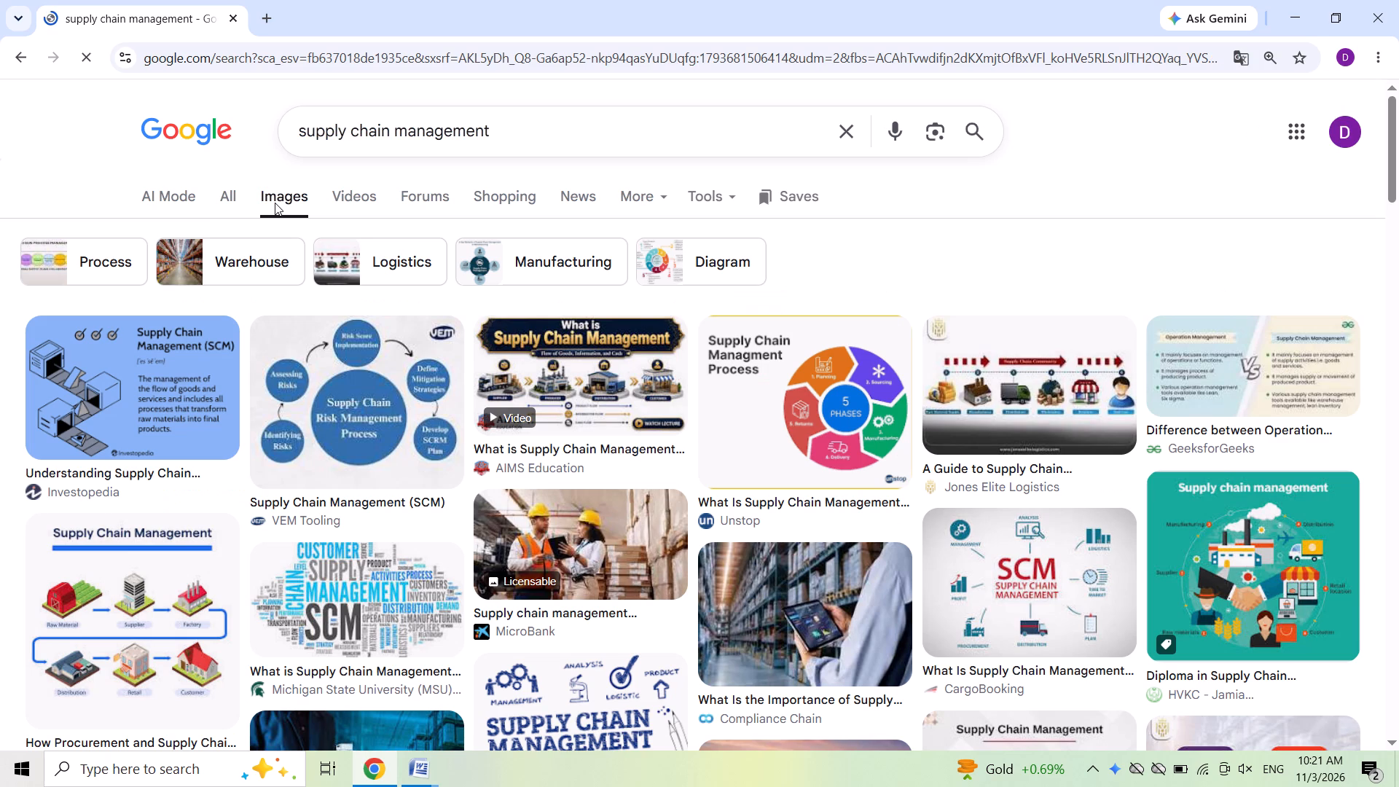
Look through the supply chain management image results for a suitable diagram.
key(Down)
key(Down)
key(Down)
key(Down)
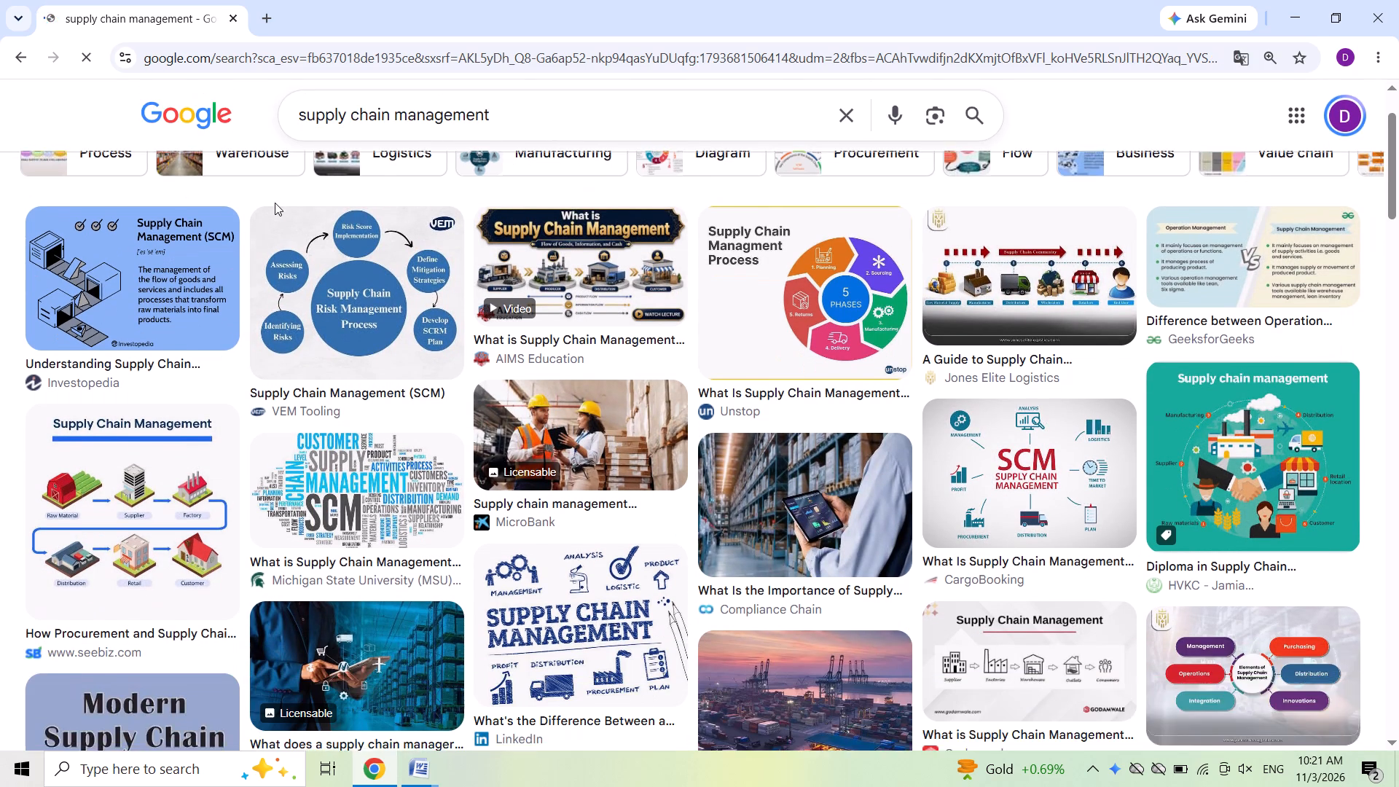
key(Down)
key(Down)
key(Down)
key(Down)
key(Down)
key(Down)
key(Down)
key(Down)
key(Down)
key(Down)
key(Down)
key(Down)
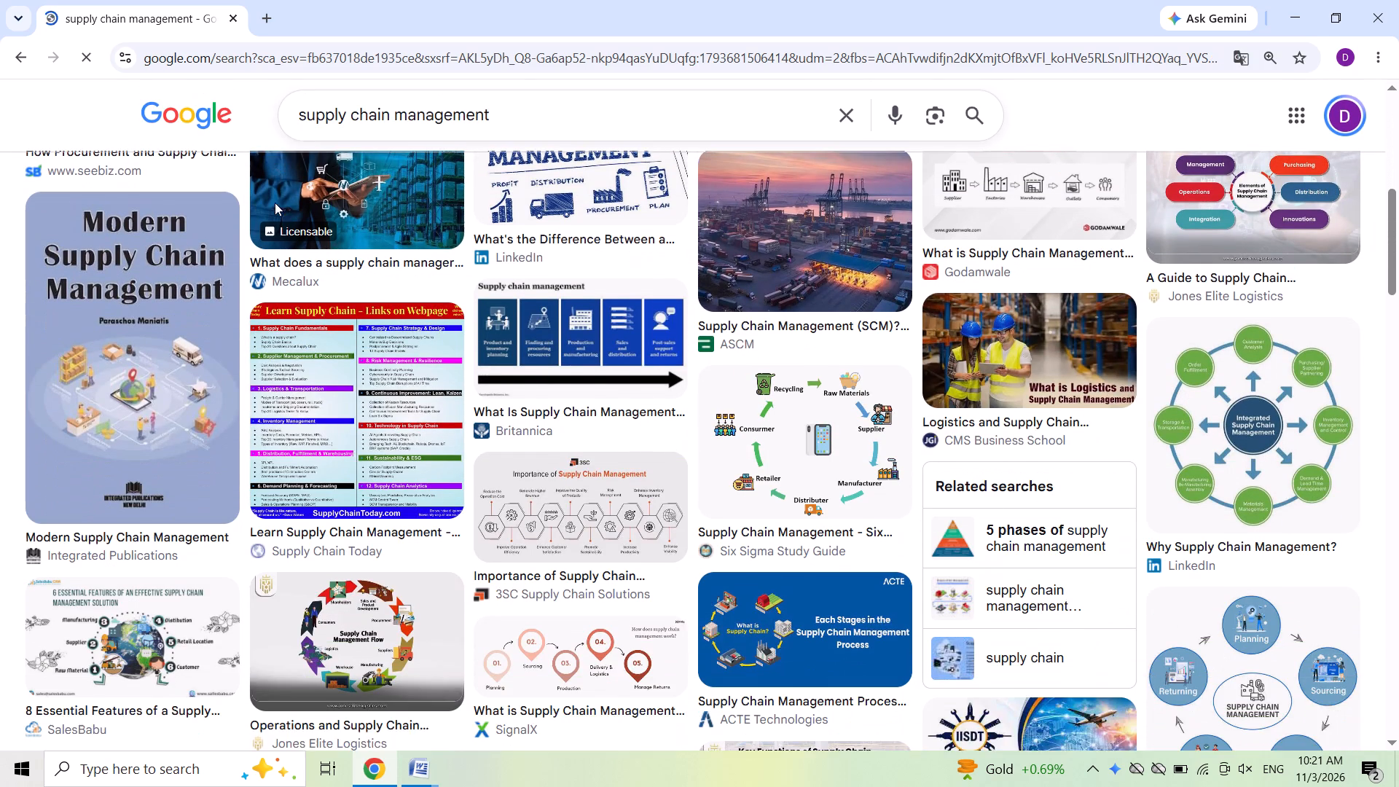
key(Down)
key(Down)
key(Down)
key(Up)
key(Up)
key(Up)
key(Up)
key(Up)
key(Up)
key(Up)
key(Up)
key(Up)
key(Up)
key(Up)
key(Up)
key(Up)
key(Up)
key(Up)
key(Up)
key(Up)
key(Up)
key(Up)
key(Up)
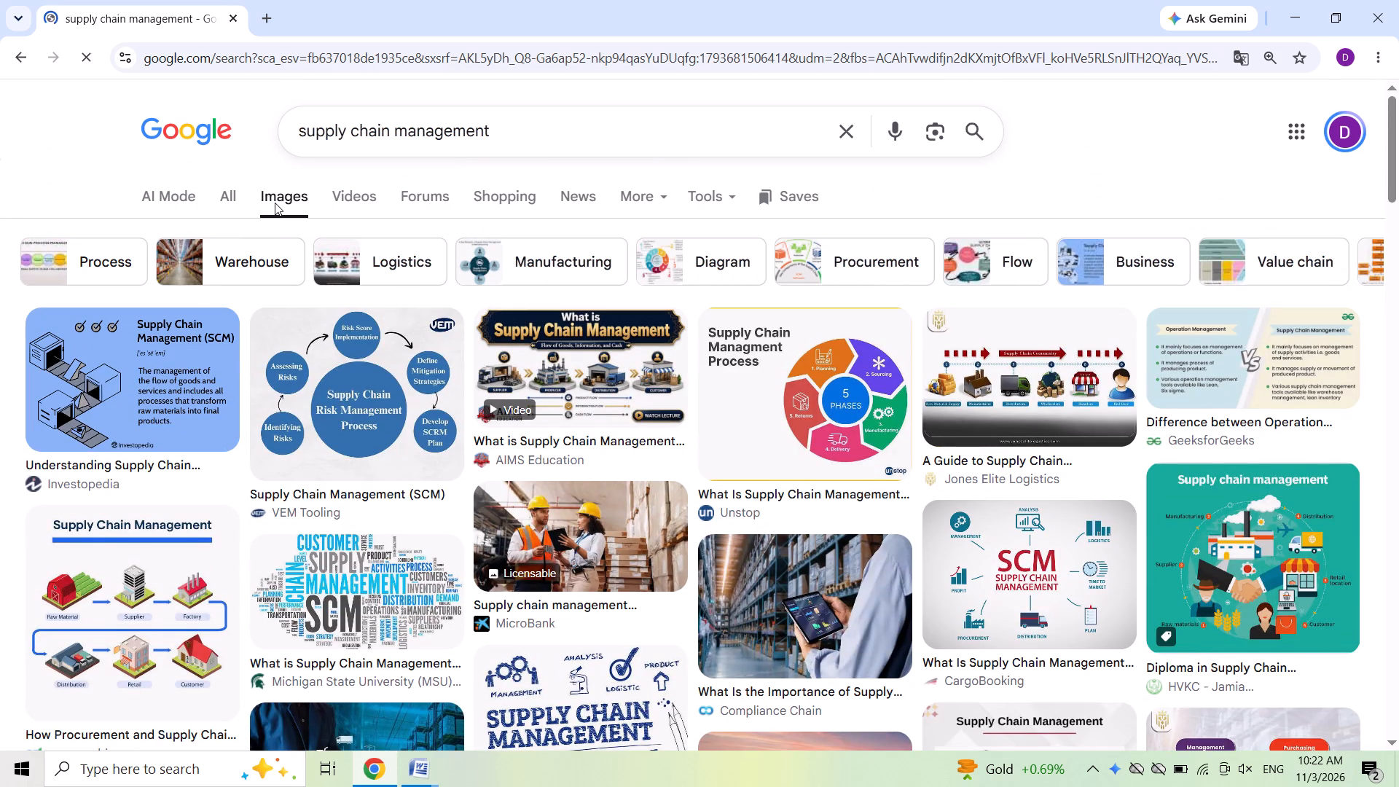
Narrow the image results to Diagram and open the preview of Wondershare EdrawMax's Supply Chain Management Template Diagram.
click(740, 266)
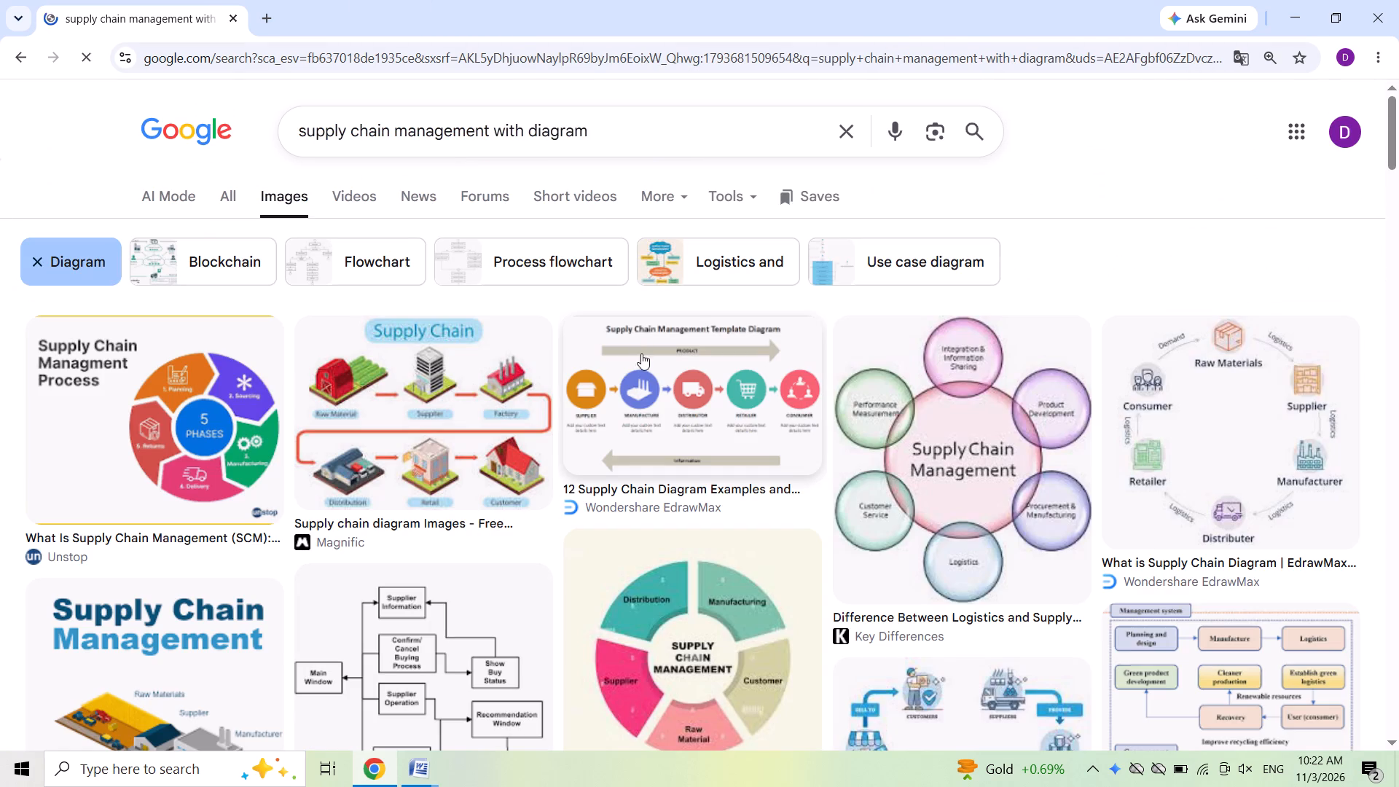
click(643, 357)
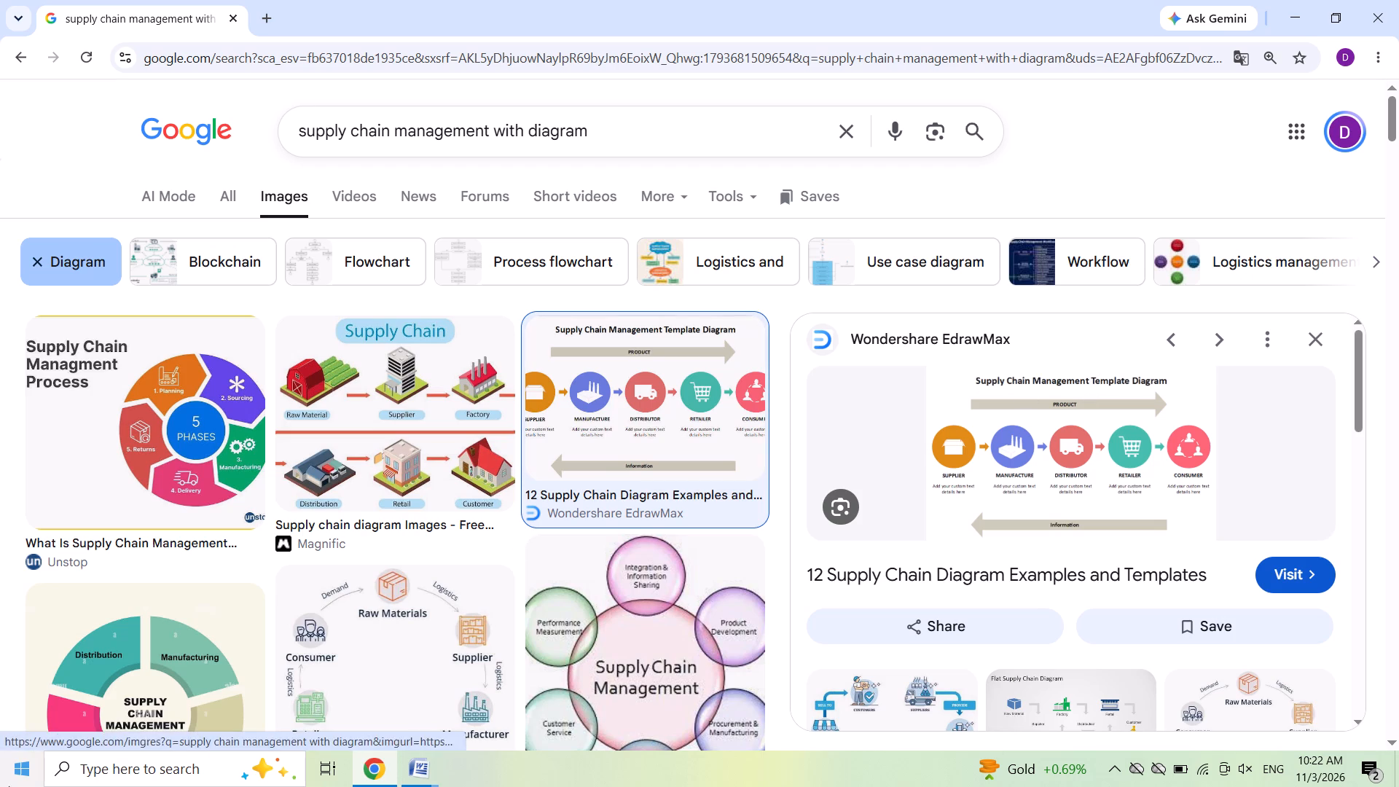
Open Snipping Tool and start a rectangular snip.
click(116, 769)
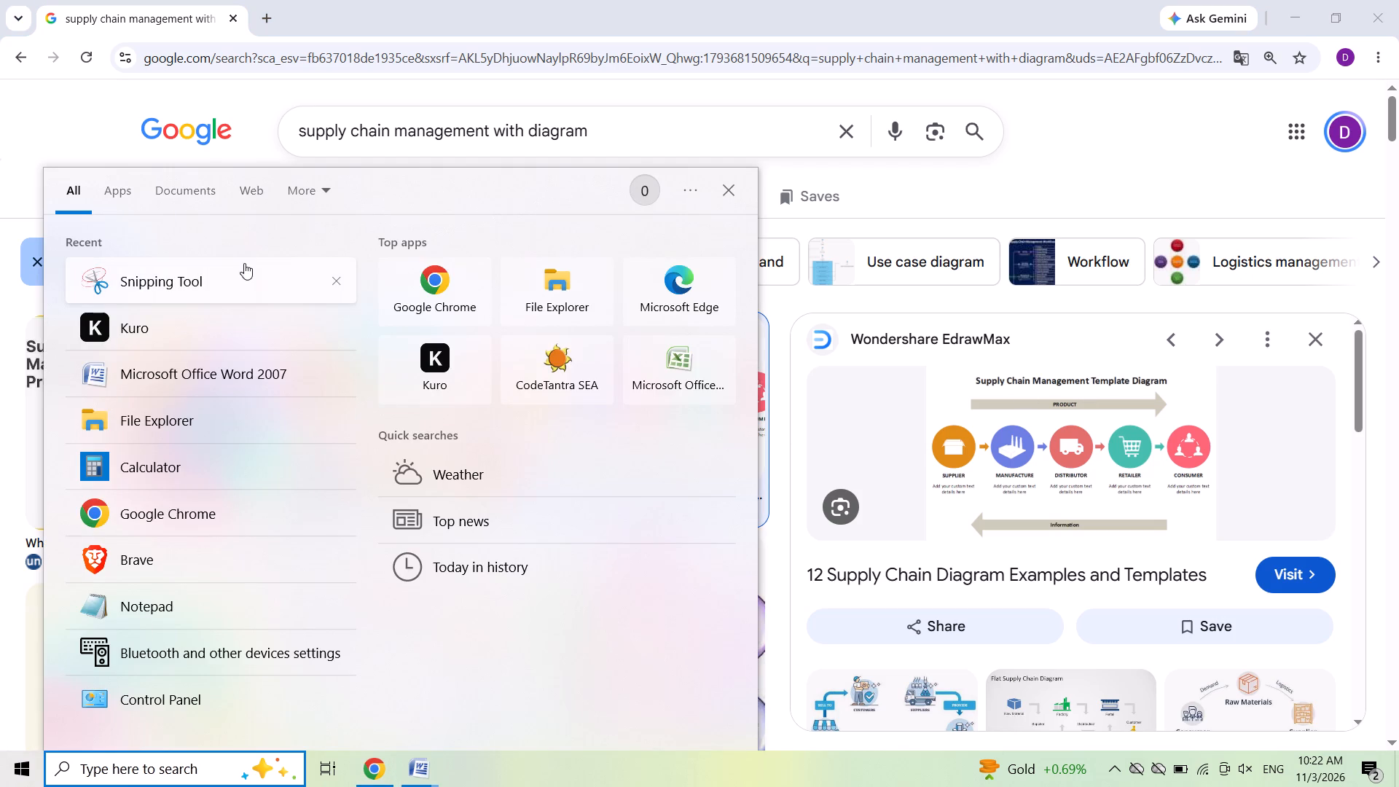
click(235, 281)
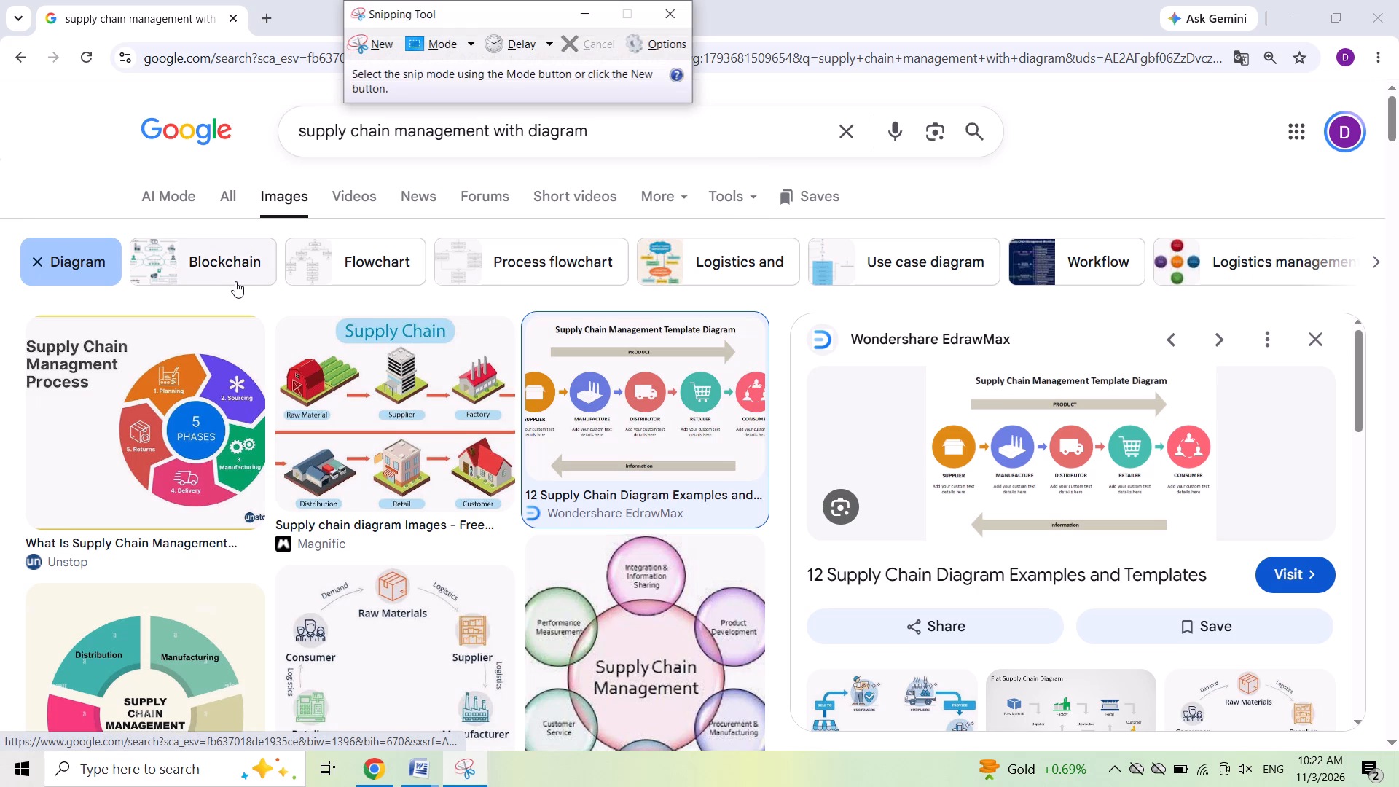
click(416, 47)
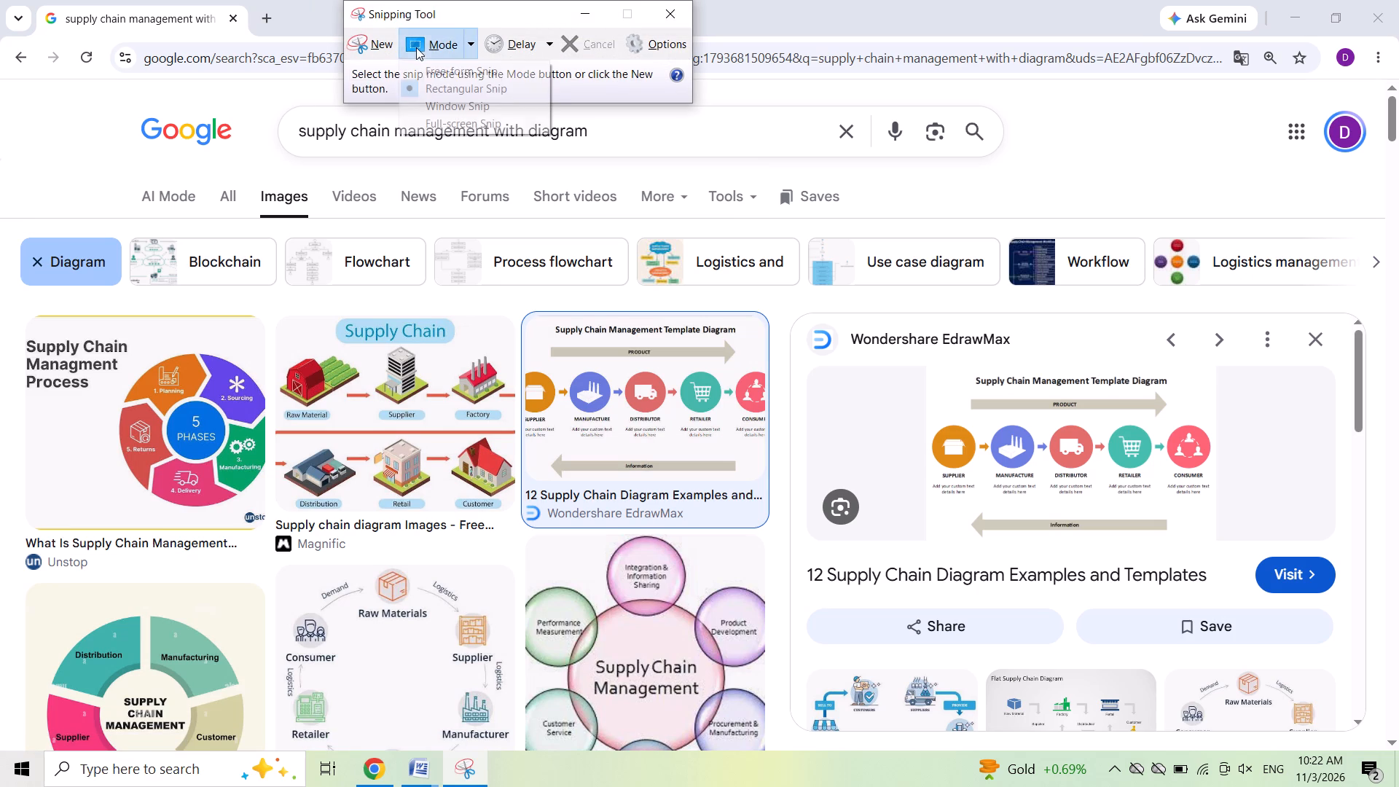
click(432, 85)
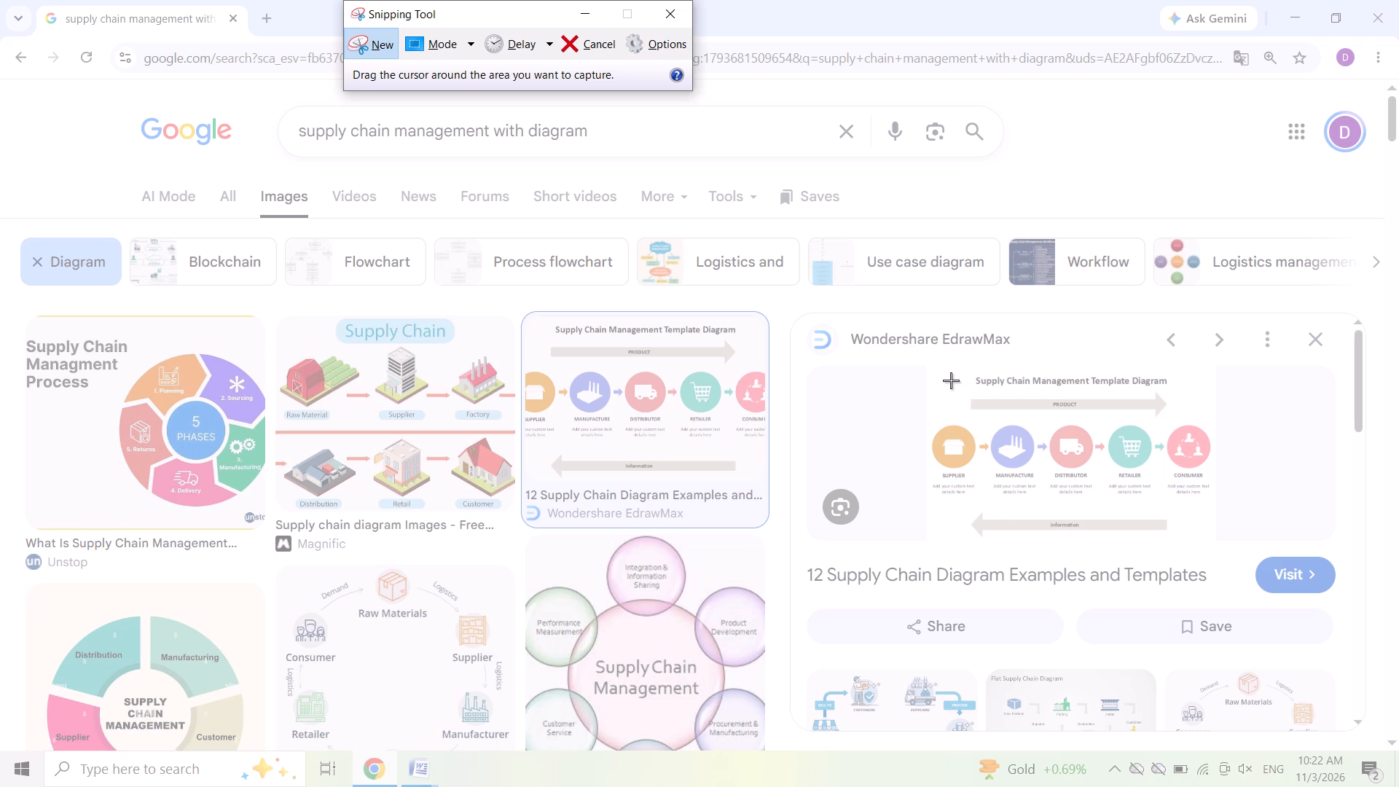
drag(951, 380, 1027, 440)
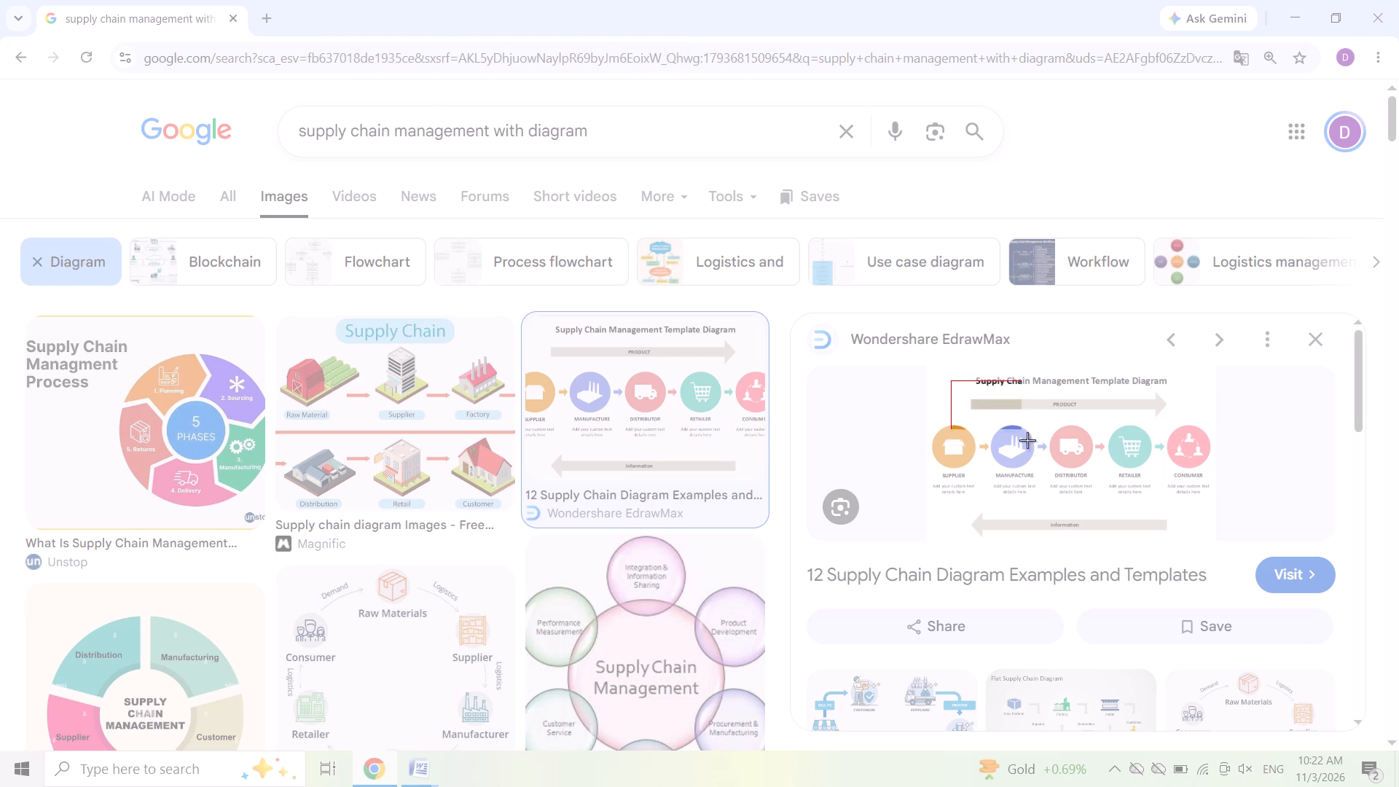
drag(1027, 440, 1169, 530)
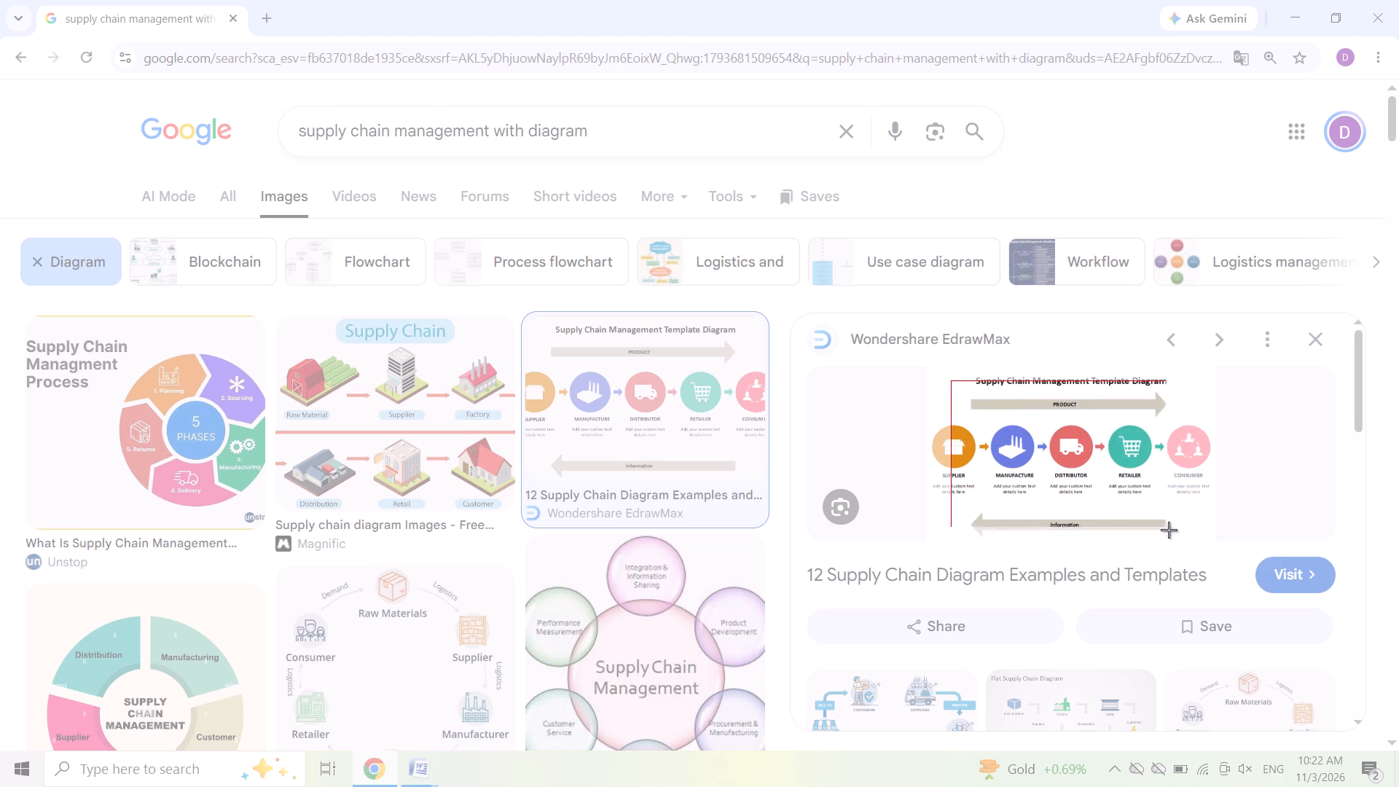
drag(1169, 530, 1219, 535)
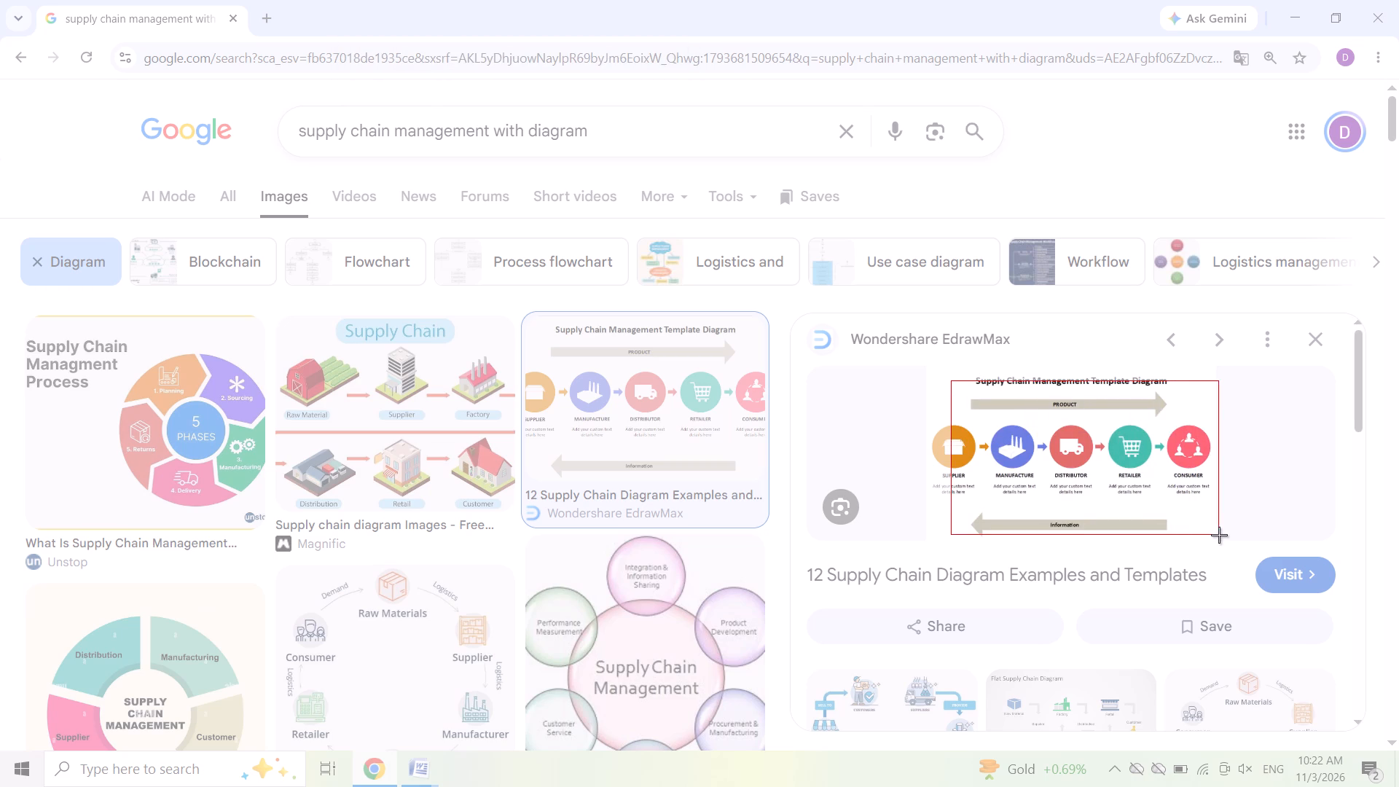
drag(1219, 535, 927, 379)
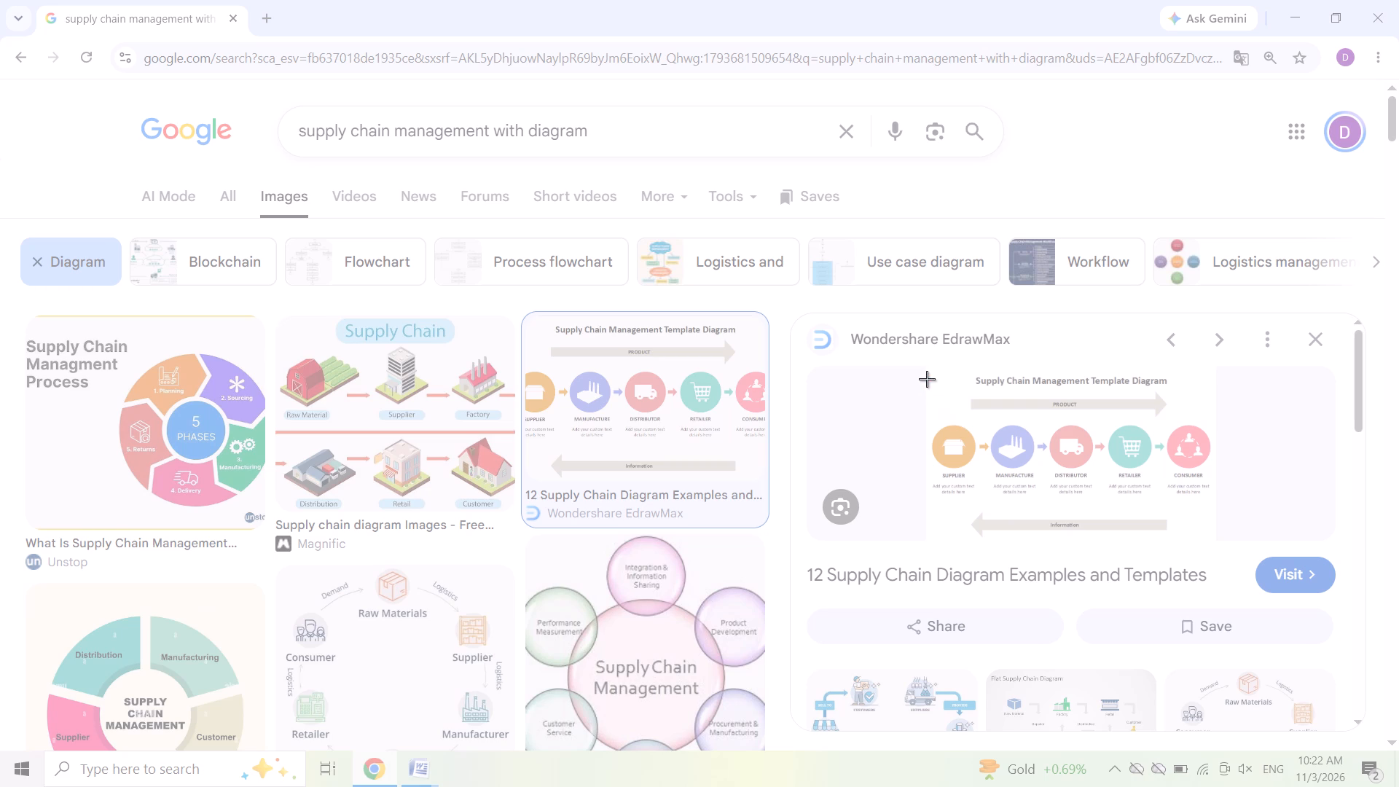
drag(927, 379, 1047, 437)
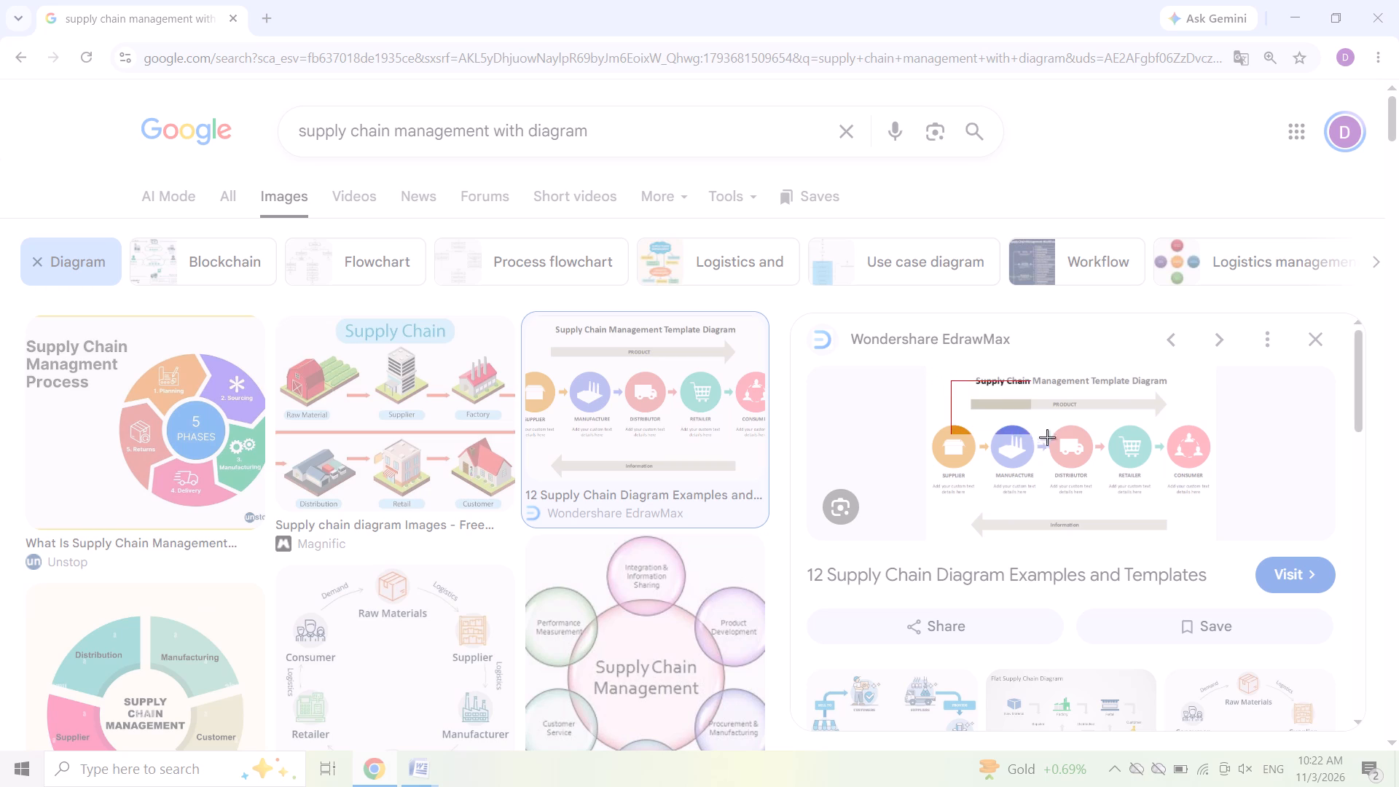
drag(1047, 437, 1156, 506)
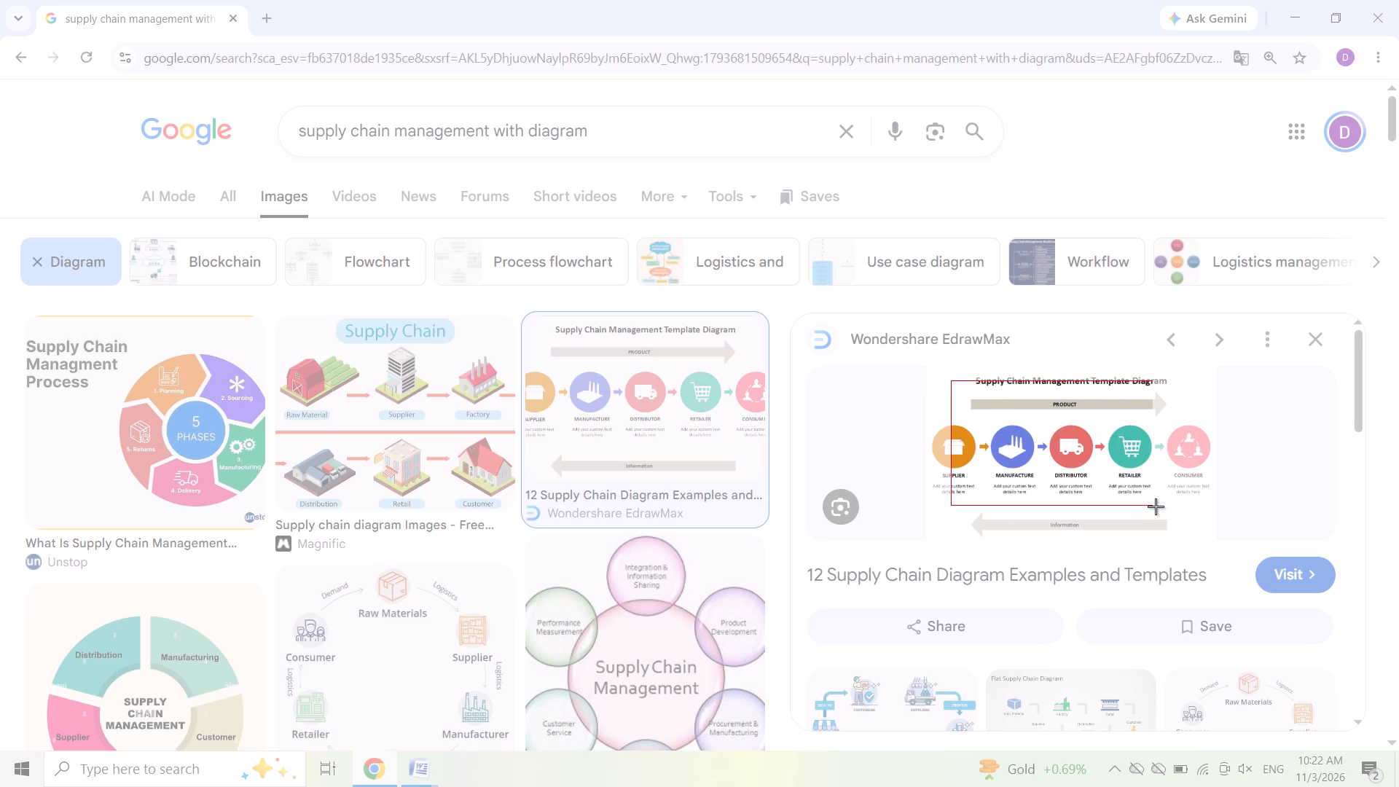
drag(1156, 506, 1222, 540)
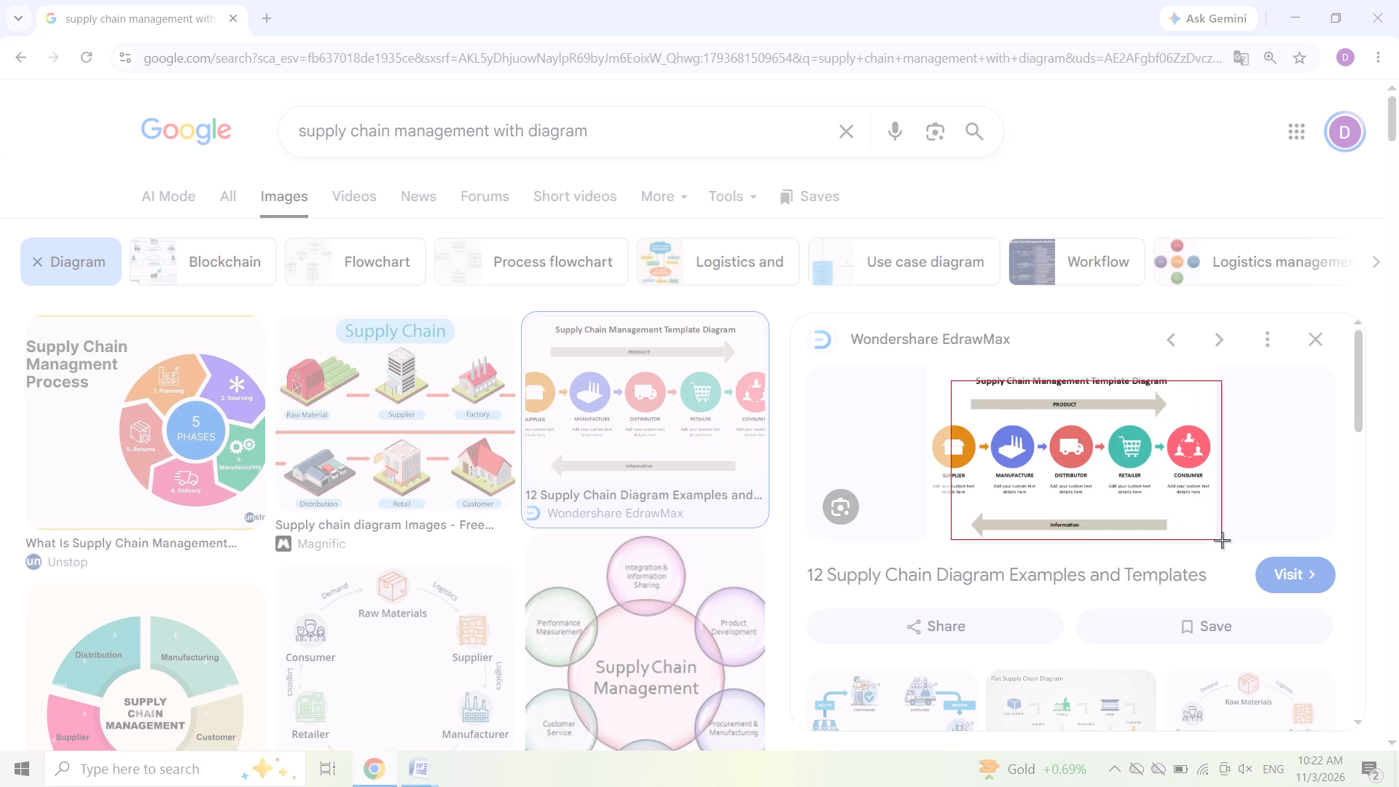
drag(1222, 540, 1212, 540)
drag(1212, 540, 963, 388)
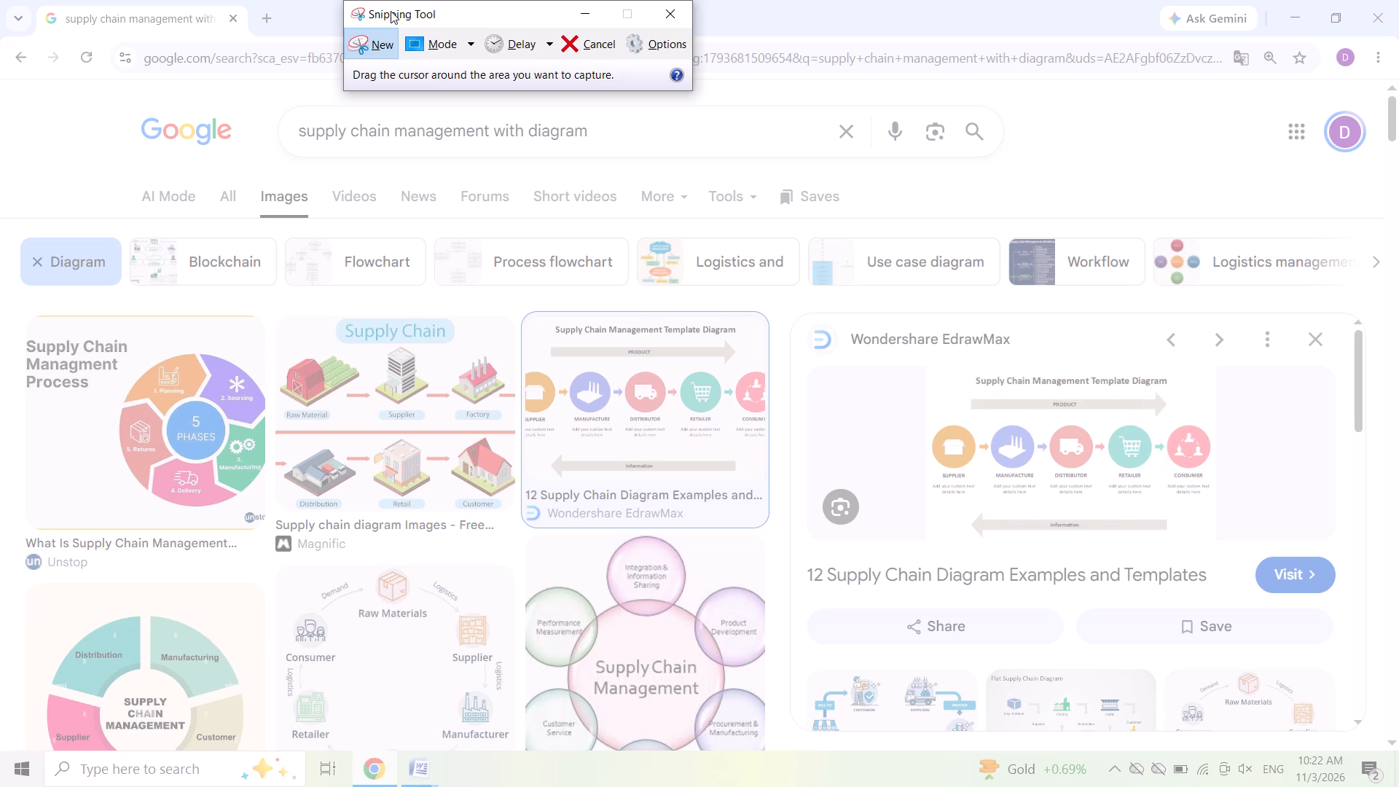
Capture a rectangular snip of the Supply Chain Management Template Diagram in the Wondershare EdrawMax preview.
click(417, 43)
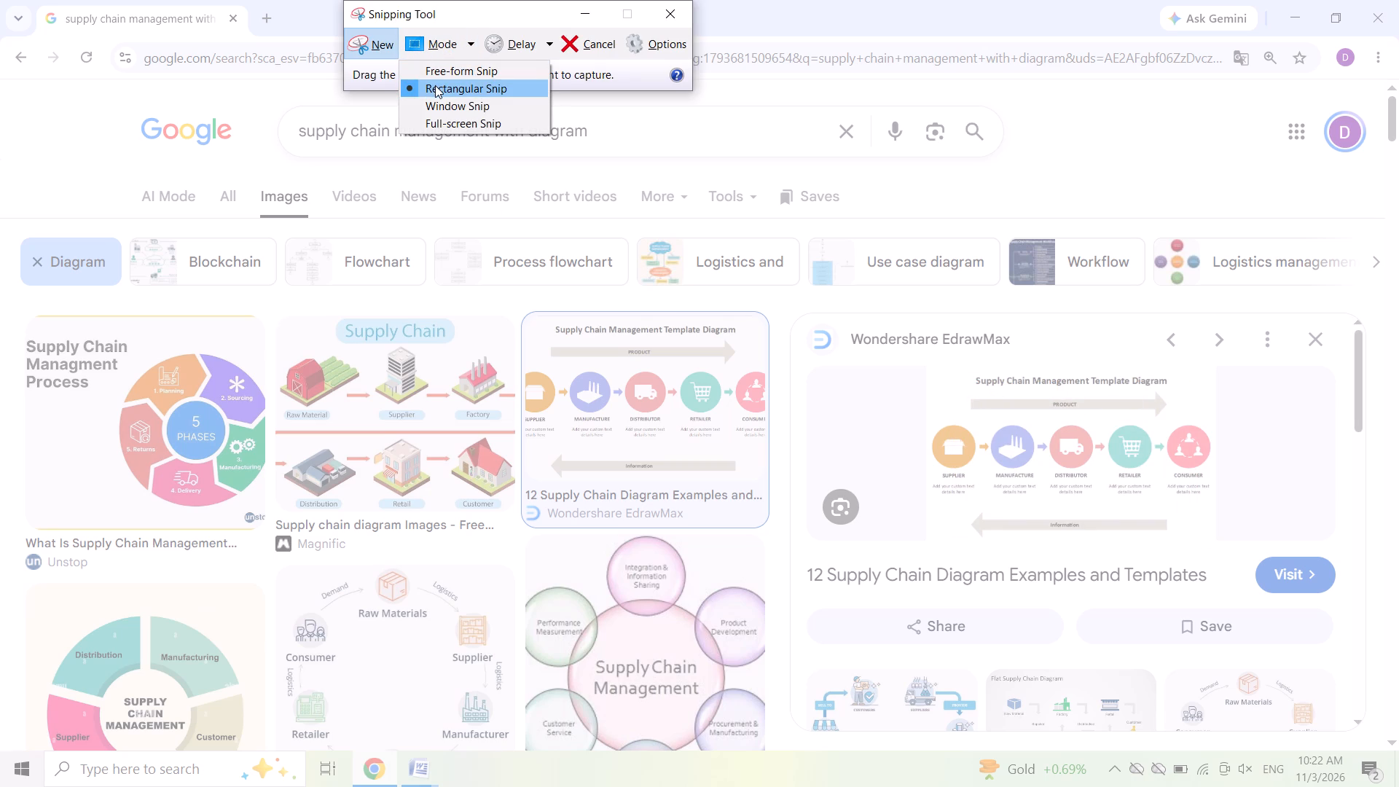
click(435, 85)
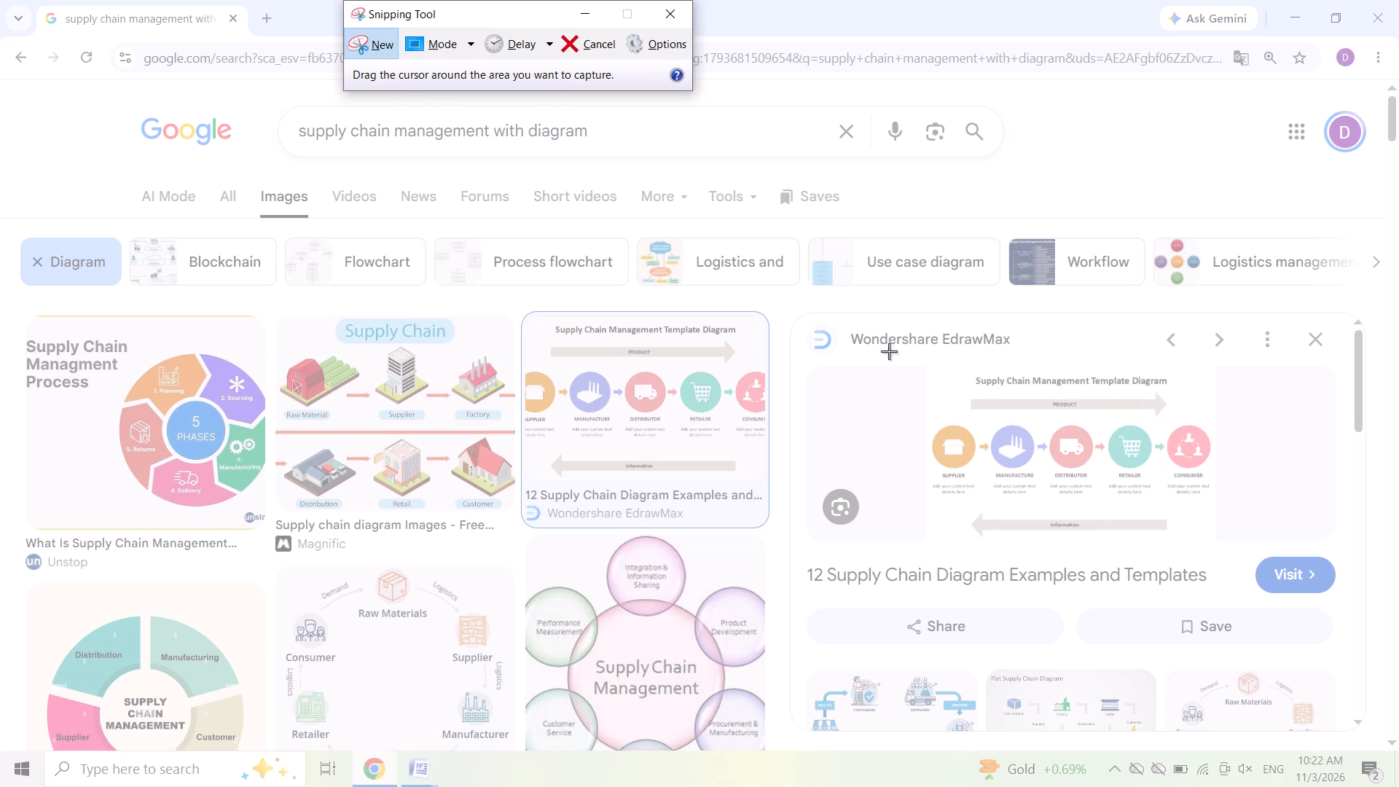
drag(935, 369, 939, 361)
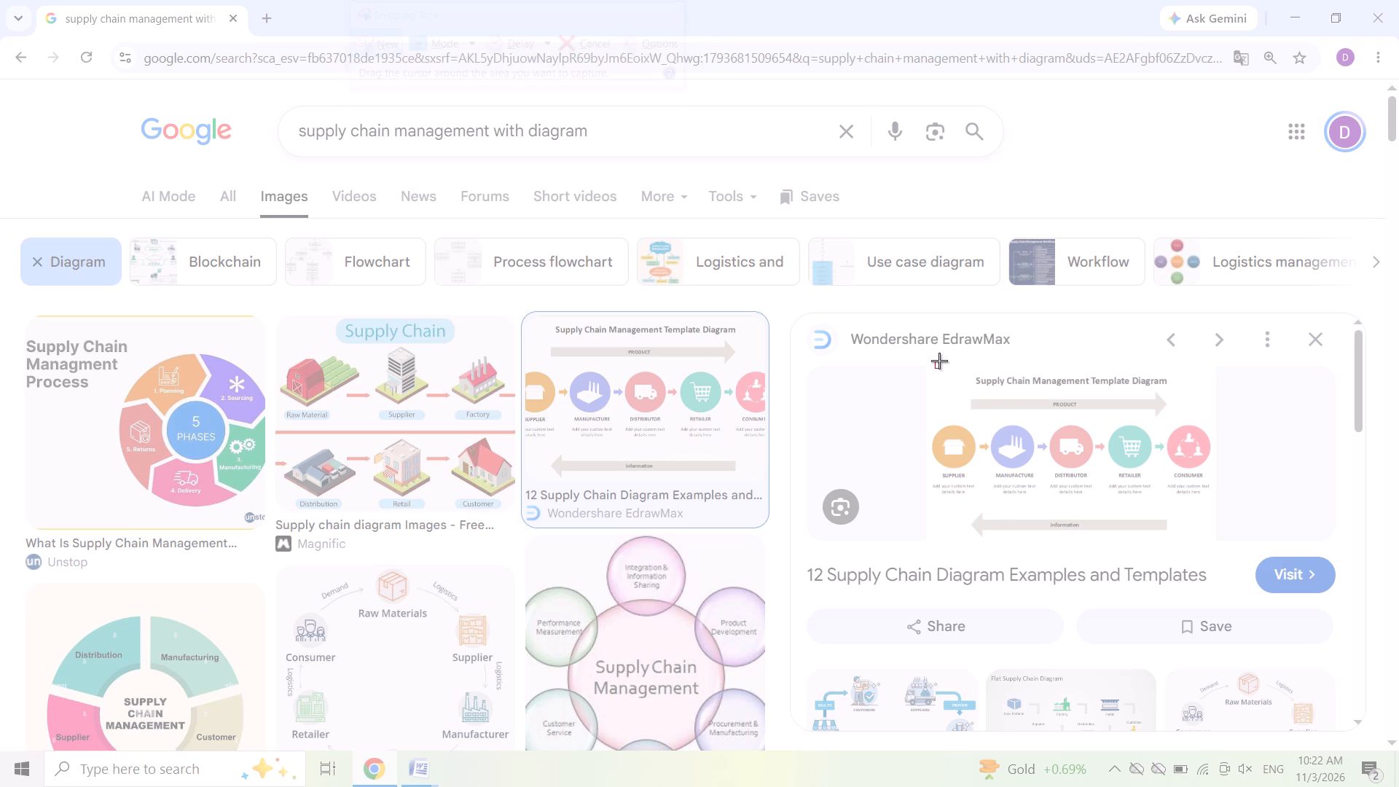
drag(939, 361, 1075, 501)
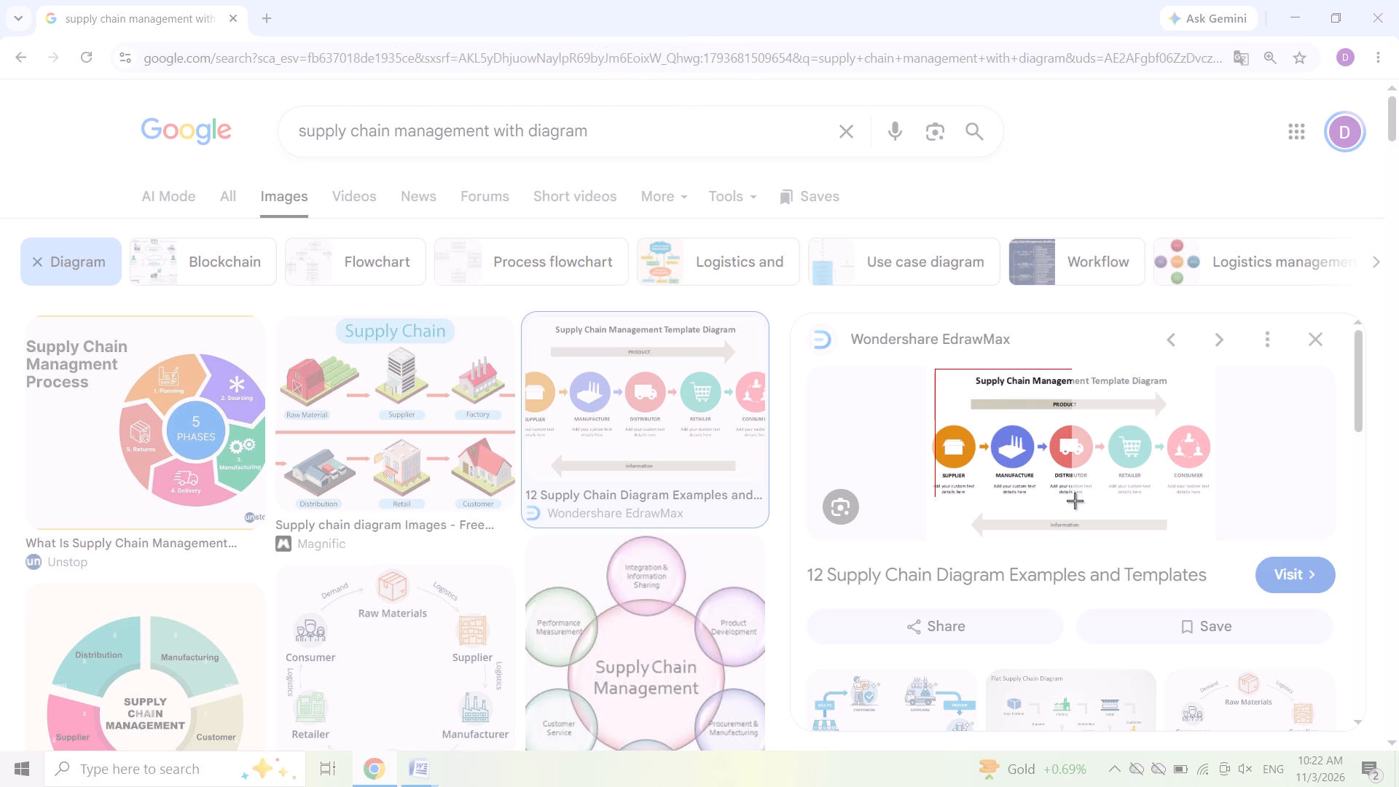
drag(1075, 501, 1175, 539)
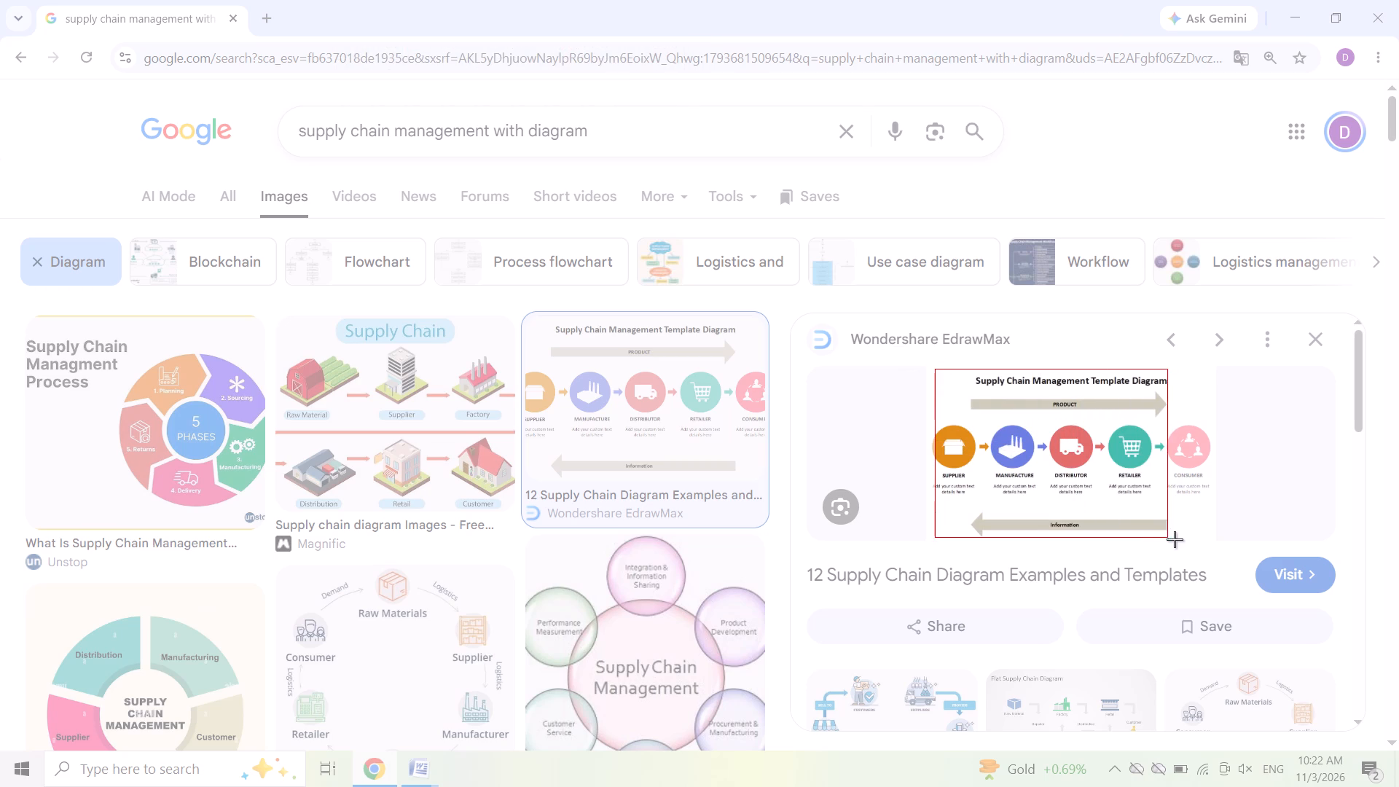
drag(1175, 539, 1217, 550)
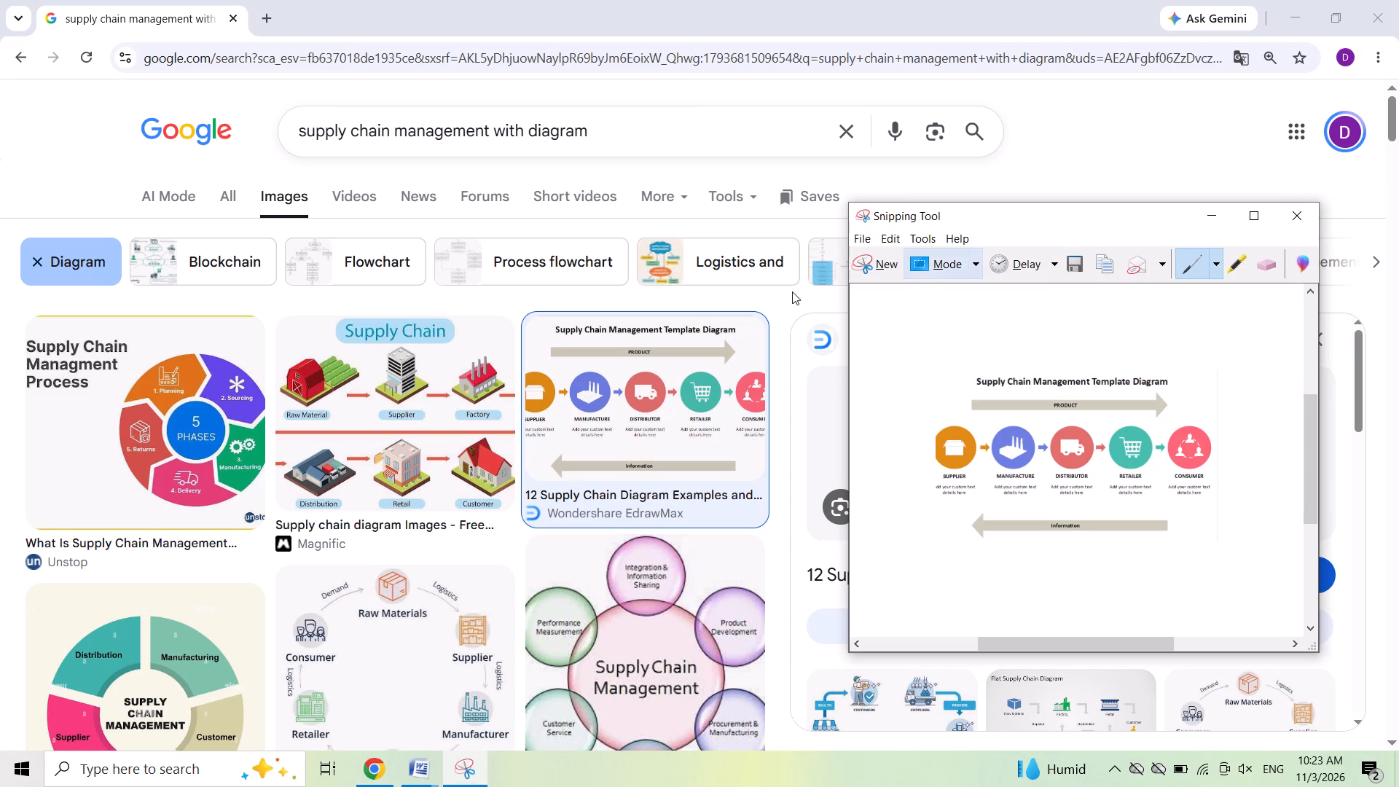
Retake the rectangular snip, framing the whole Supply Chain Management Template Diagram in the preview, from title to Information arrow.
double_click(961, 261)
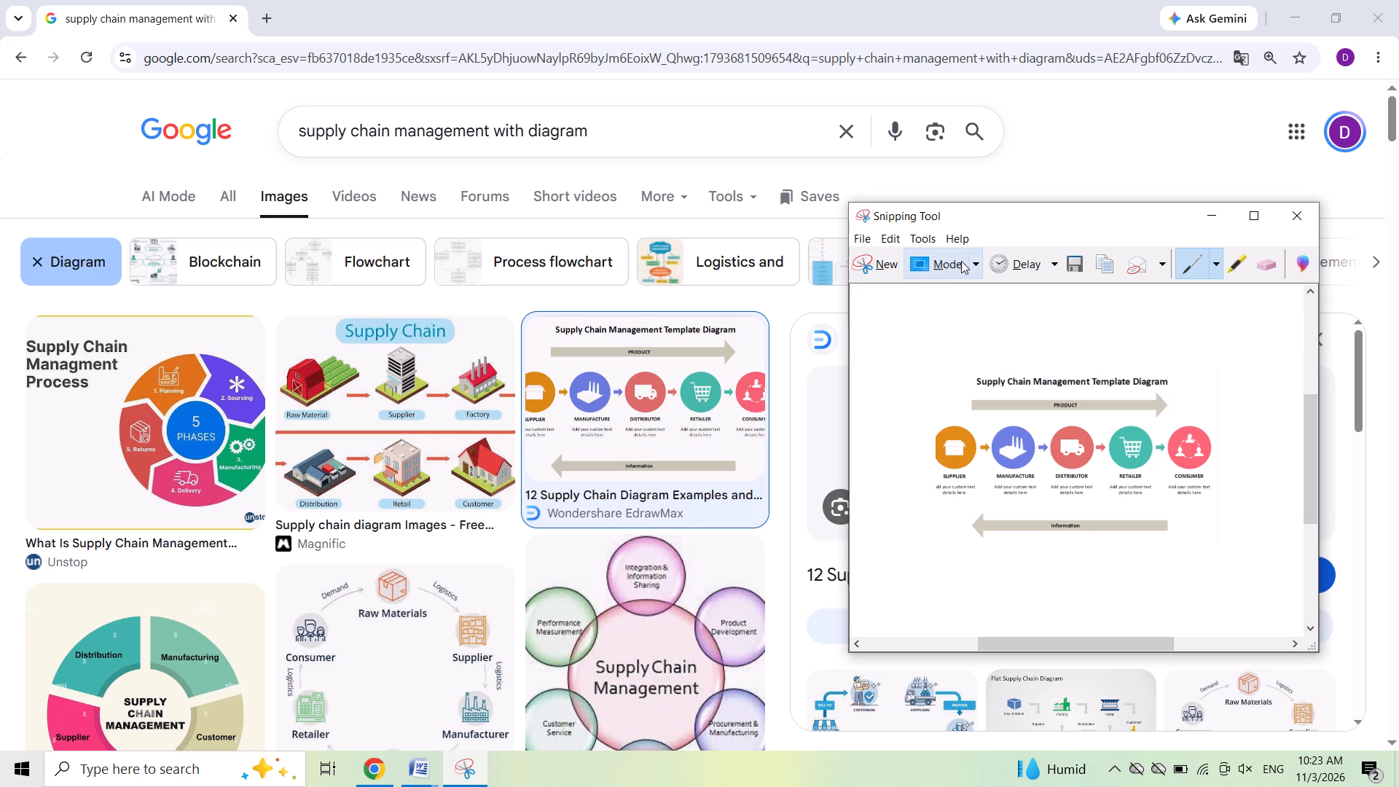
click(978, 265)
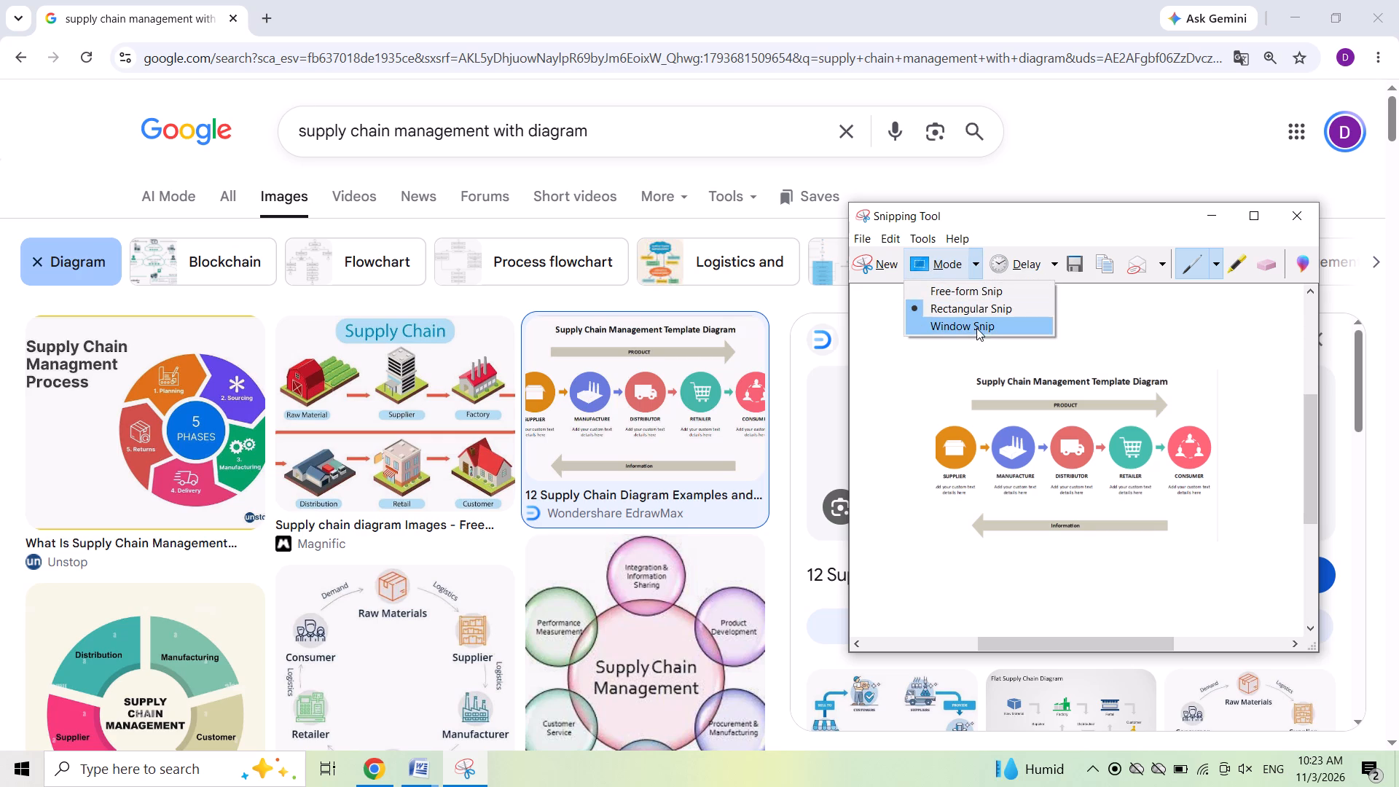
click(985, 305)
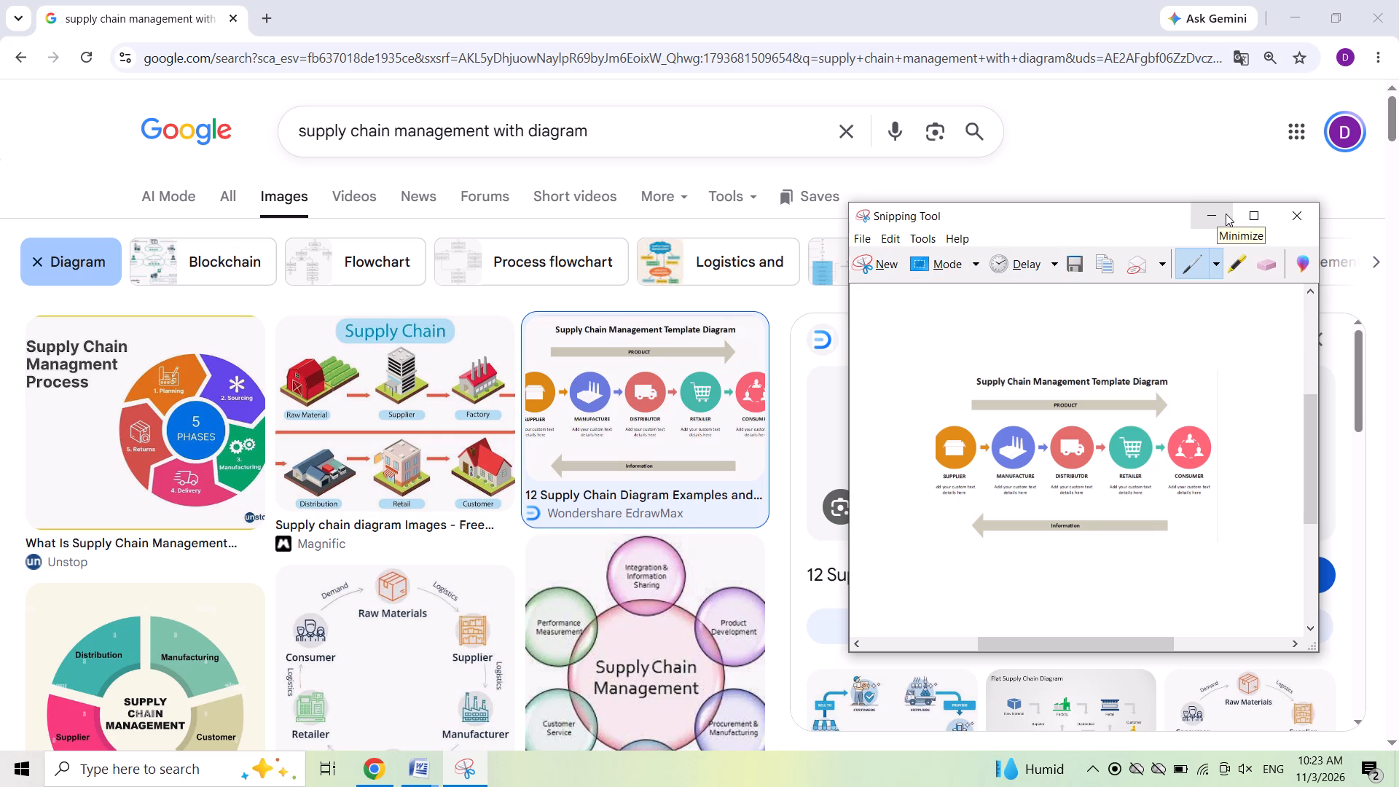
click(866, 263)
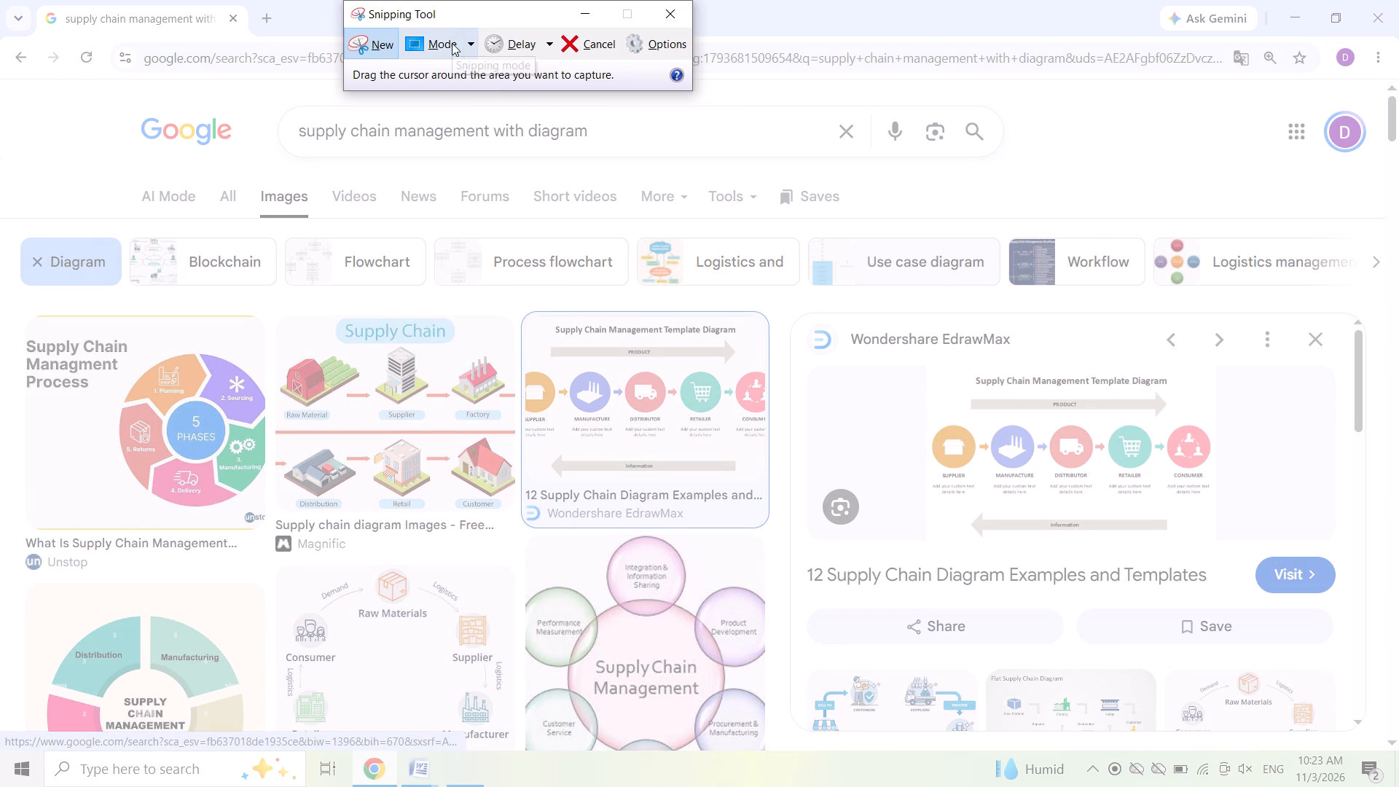
click(452, 43)
click(453, 87)
drag(922, 367, 1014, 428)
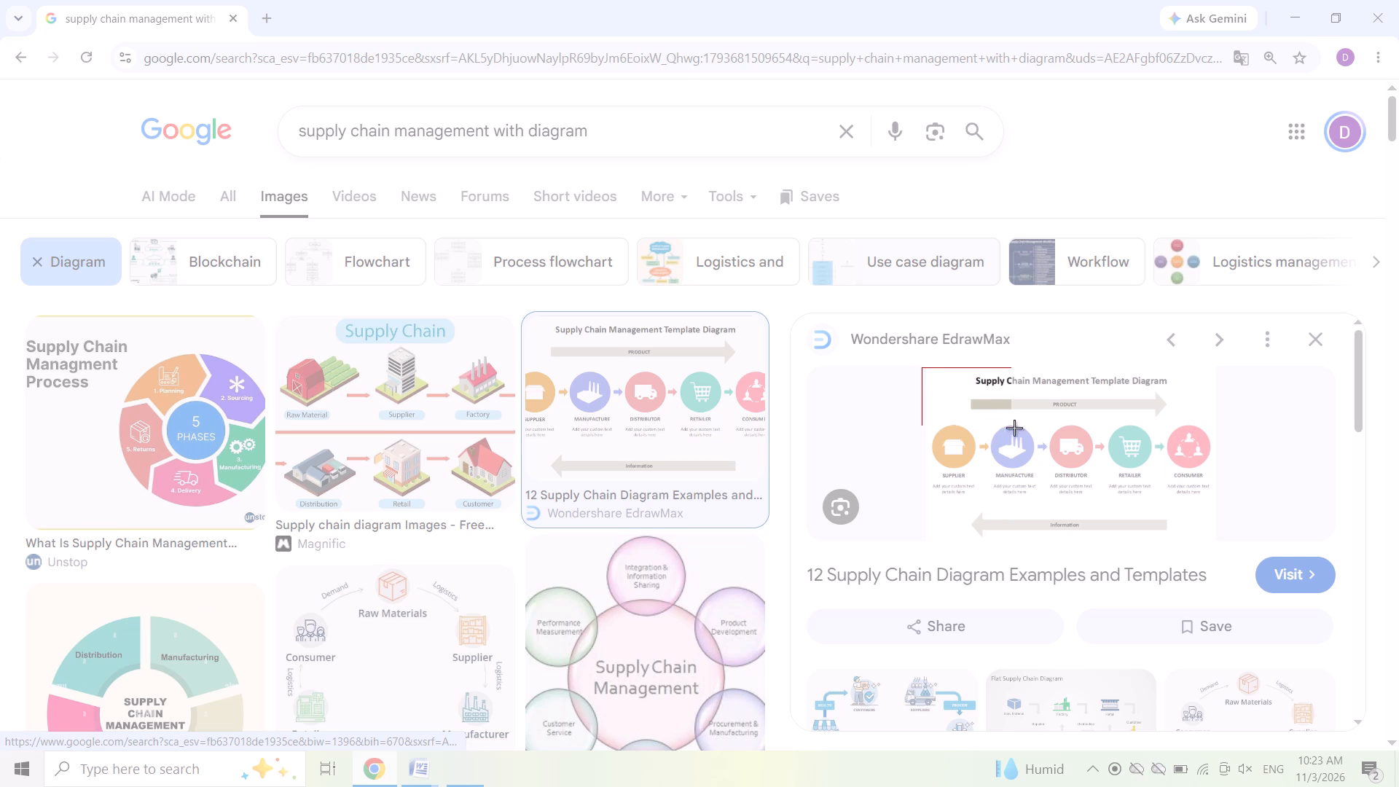
drag(1014, 428, 1207, 515)
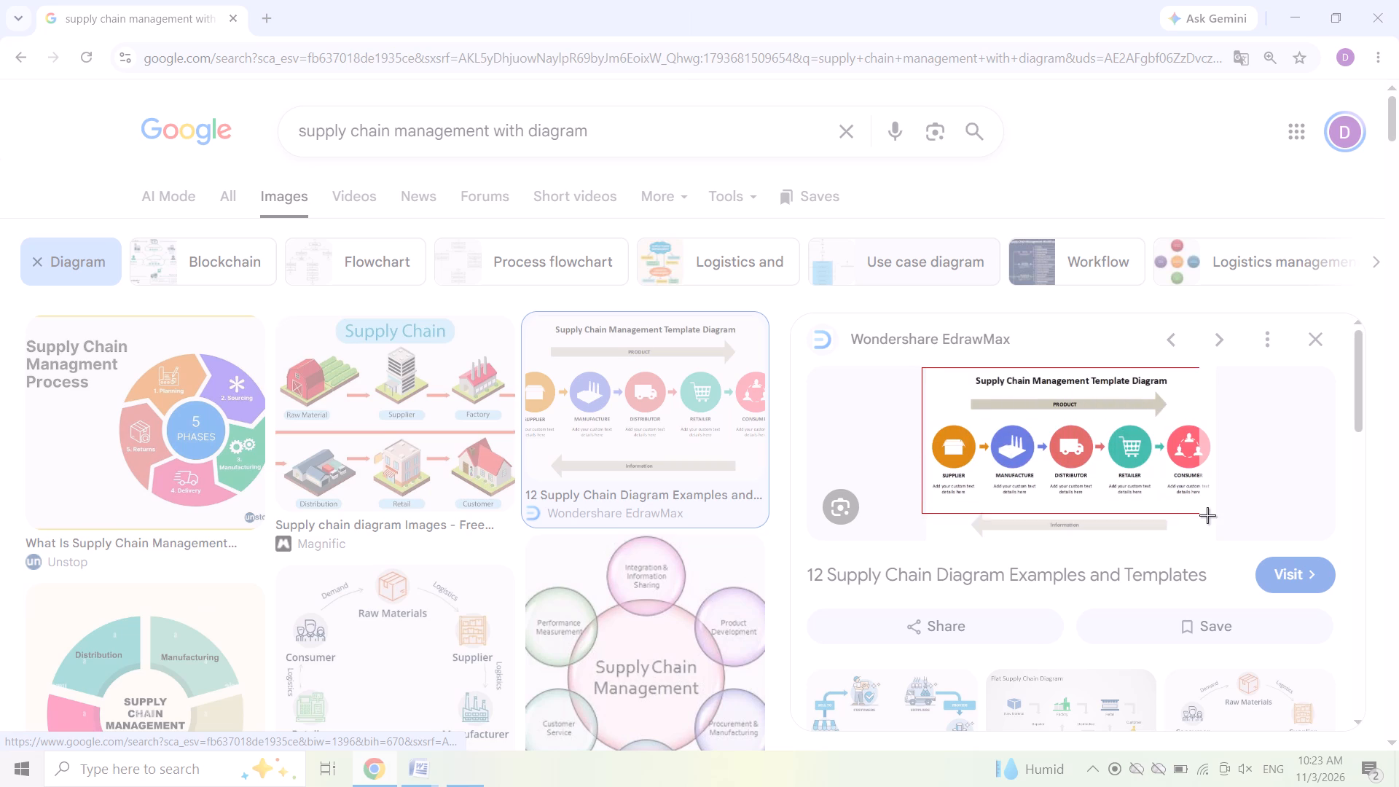
drag(1207, 515, 1225, 543)
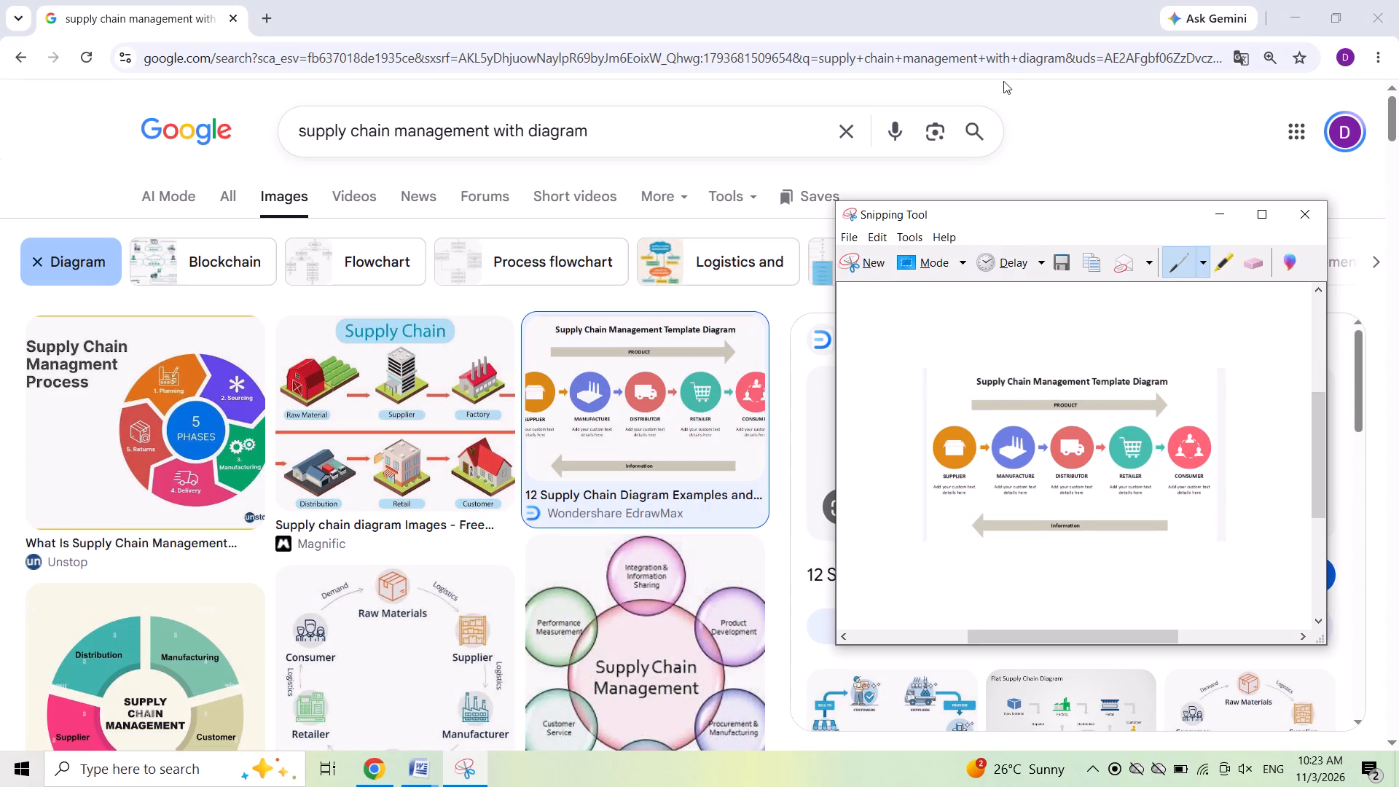
Close Snipping Tool, saving the snip as a JPEG file named dwd in the Pictures folder.
click(1304, 211)
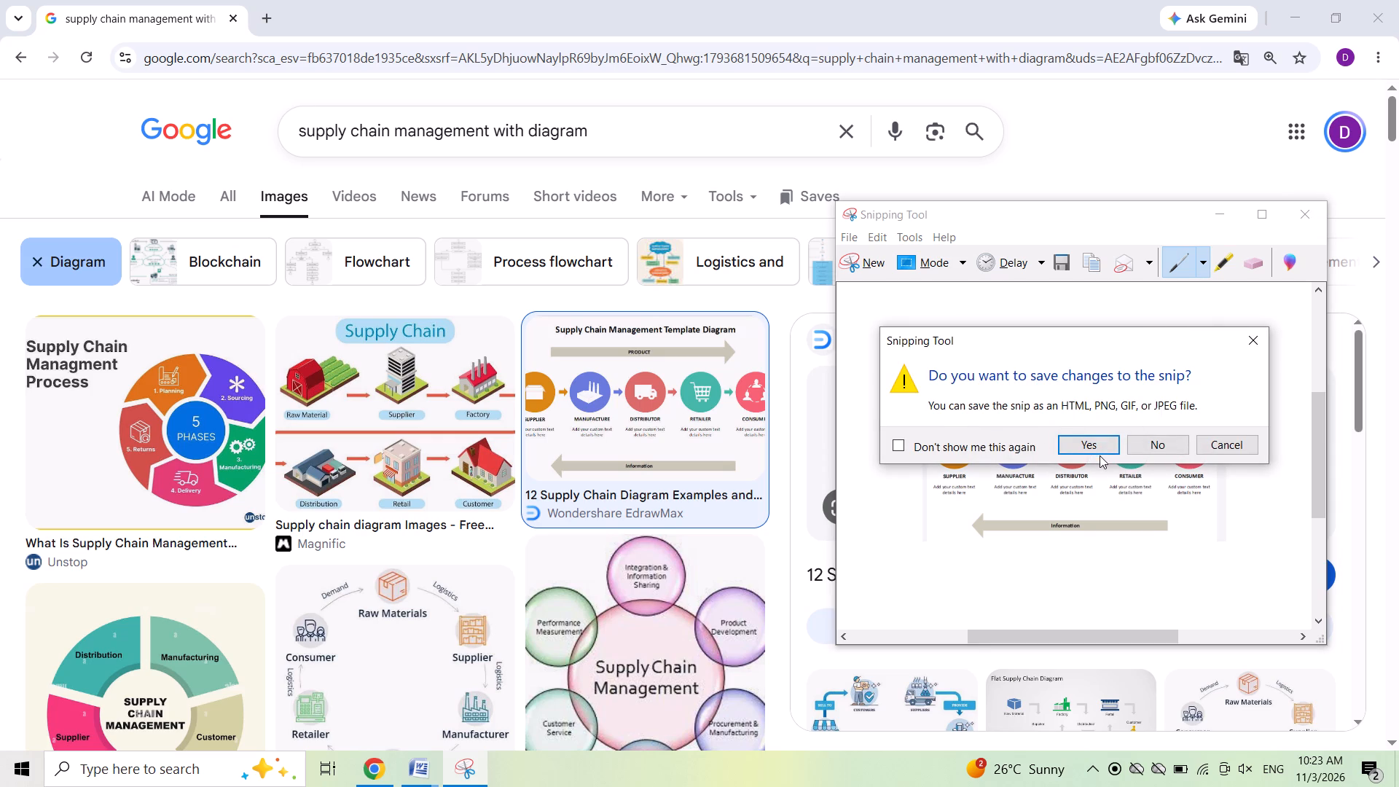
click(1097, 453)
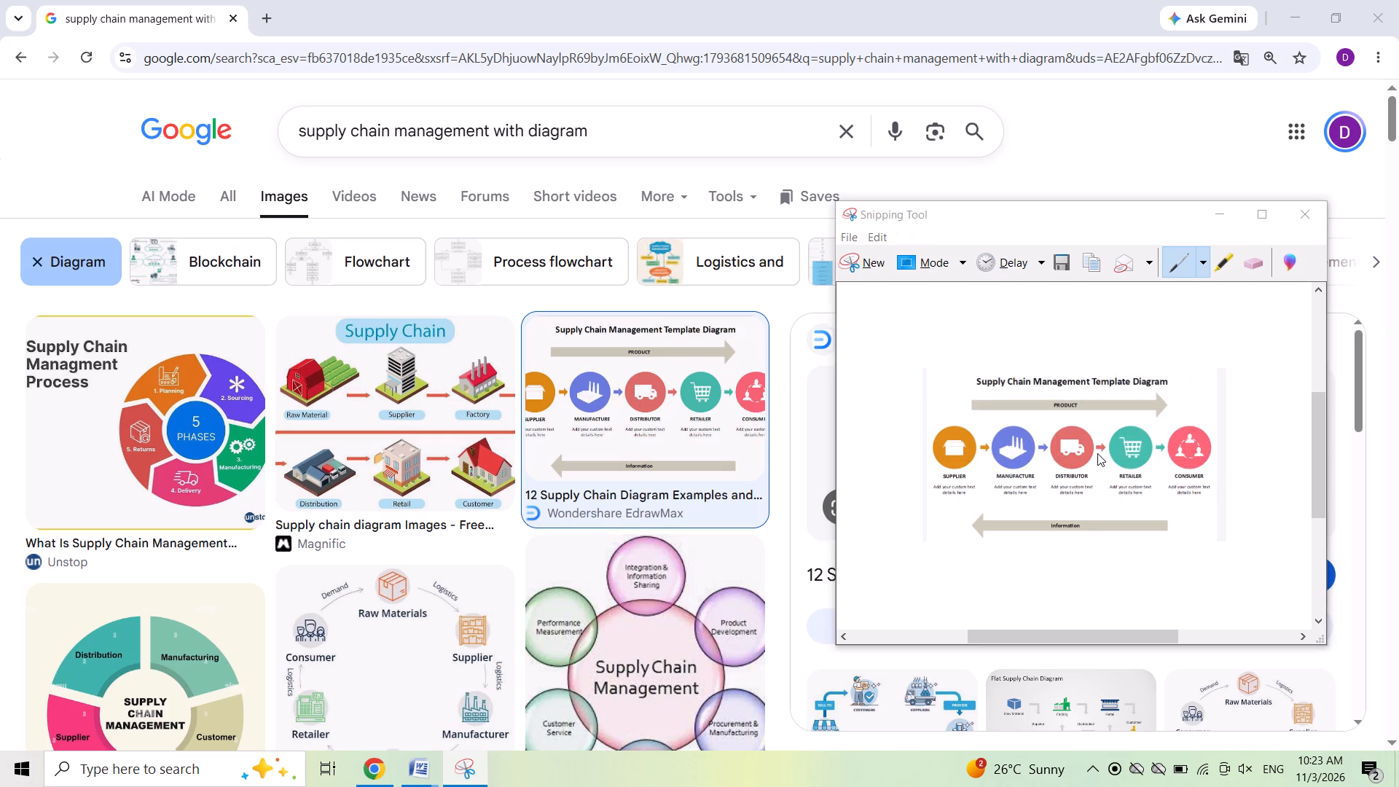
text(dwd)
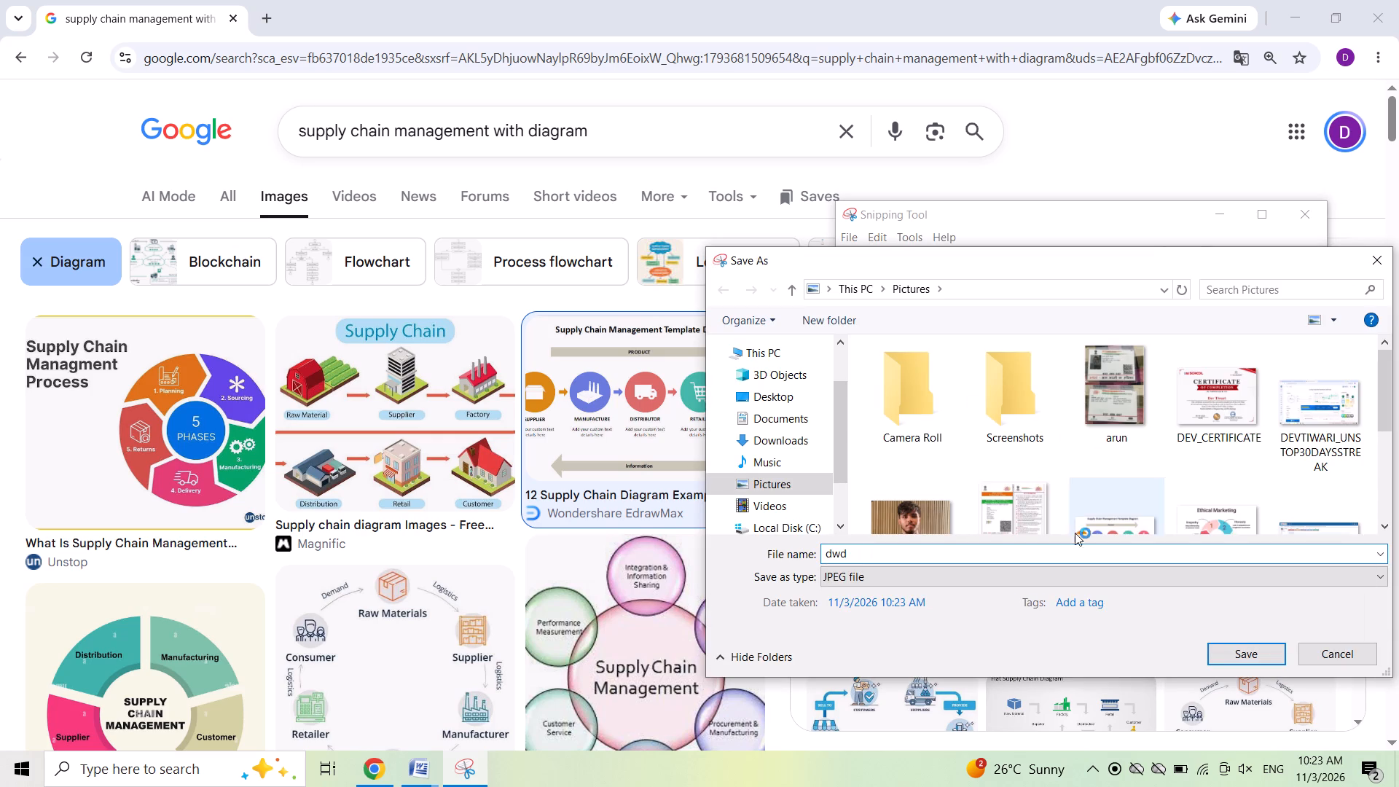
click(1223, 651)
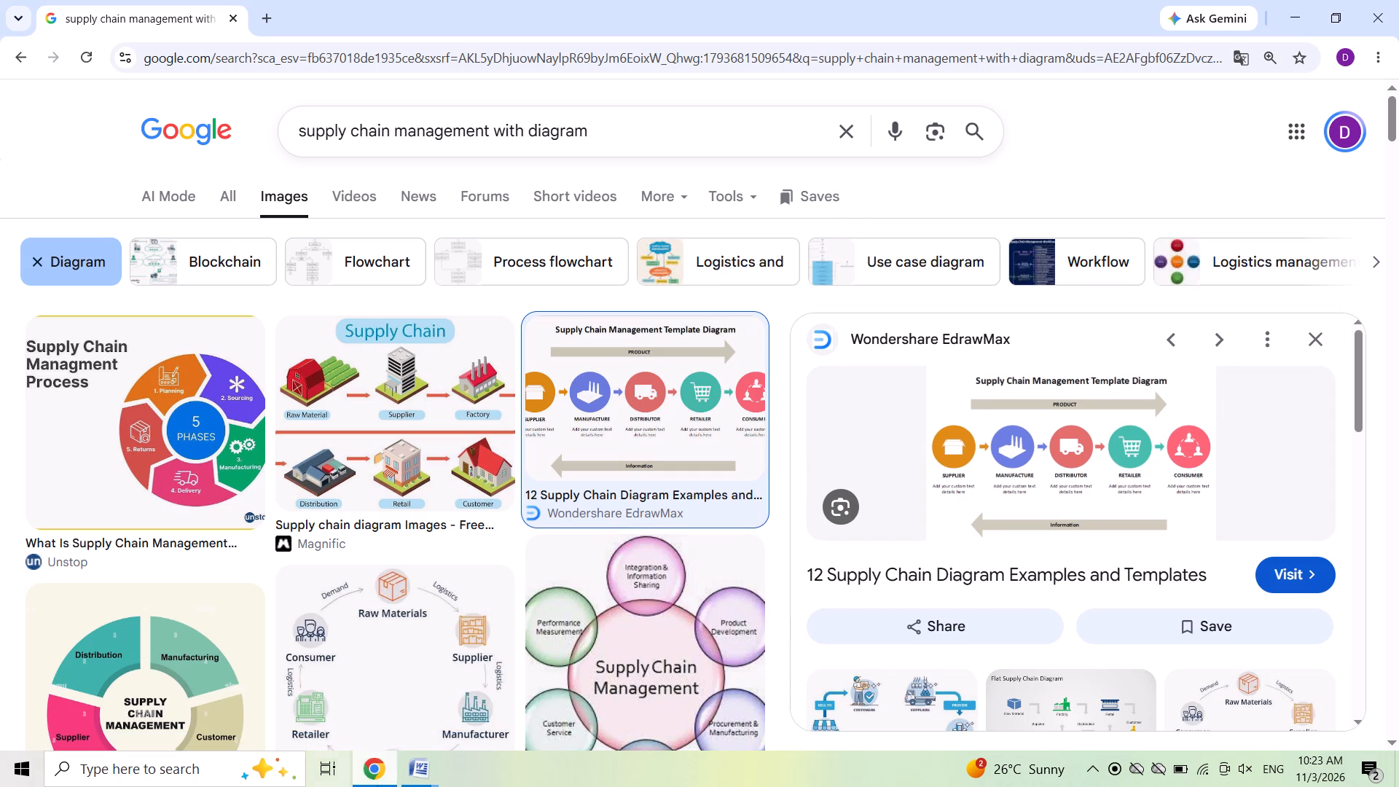
Switch to the MINOR PROJECT document in Word and replace the scribbled-on supply chain diagram with the dwd picture.
click(421, 783)
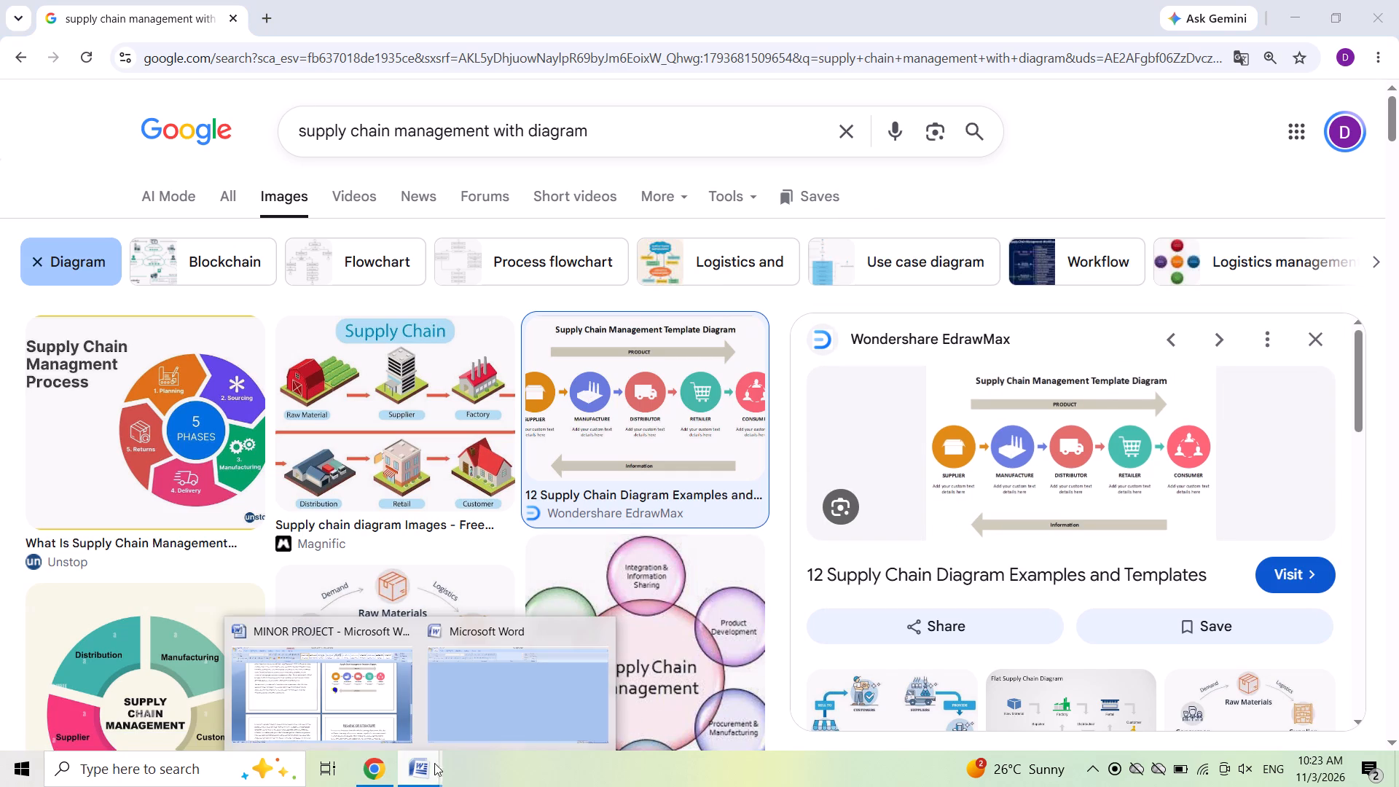
click(353, 675)
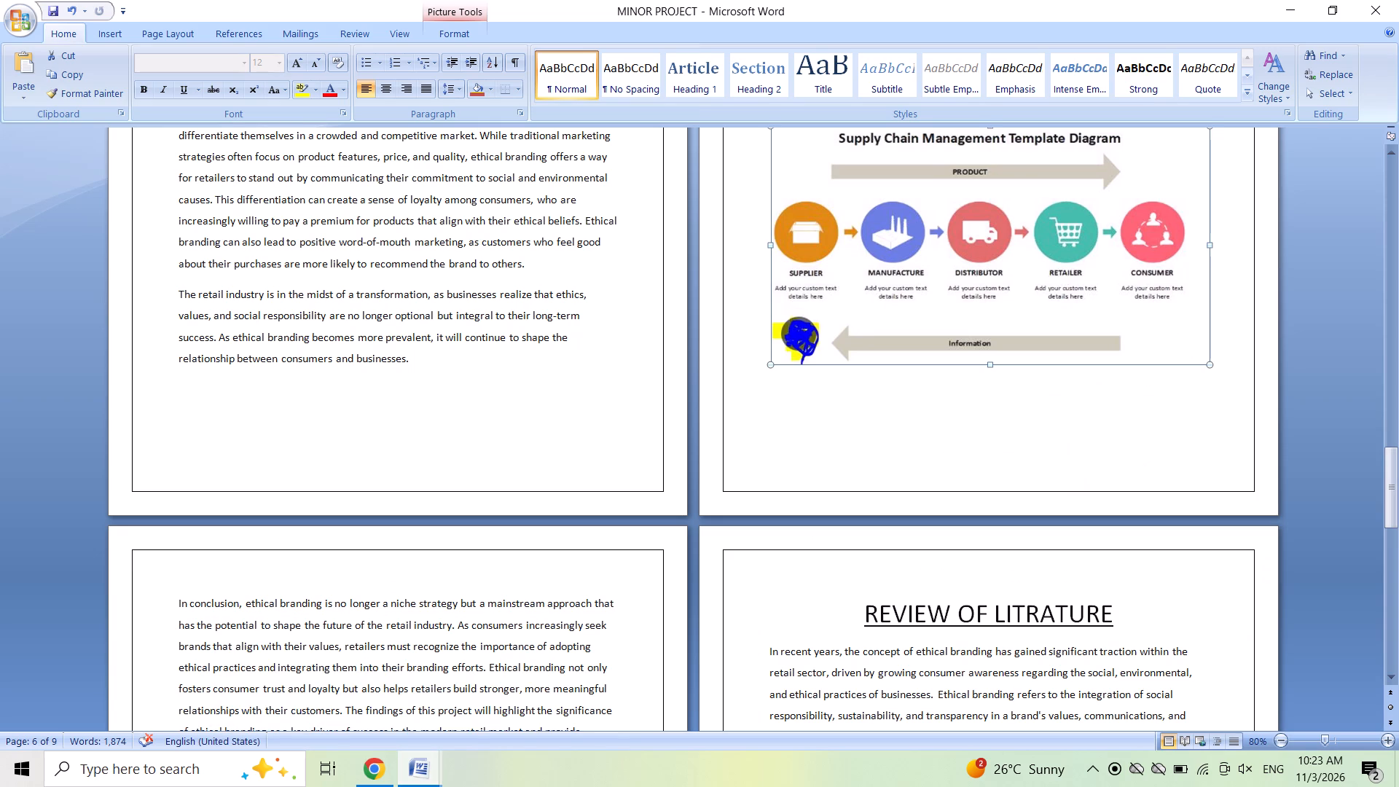
key(Up)
key(Up)
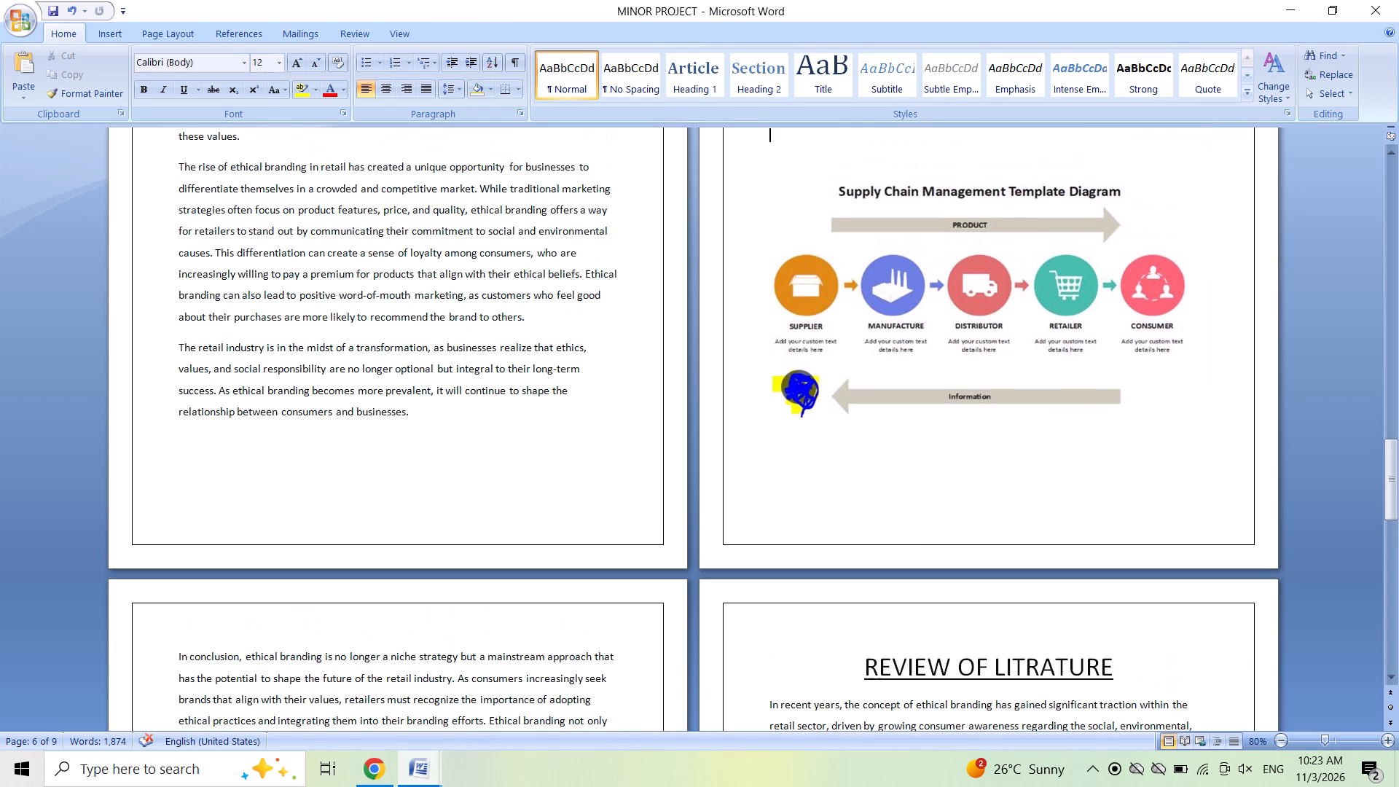
key(Up)
right_click(906, 340)
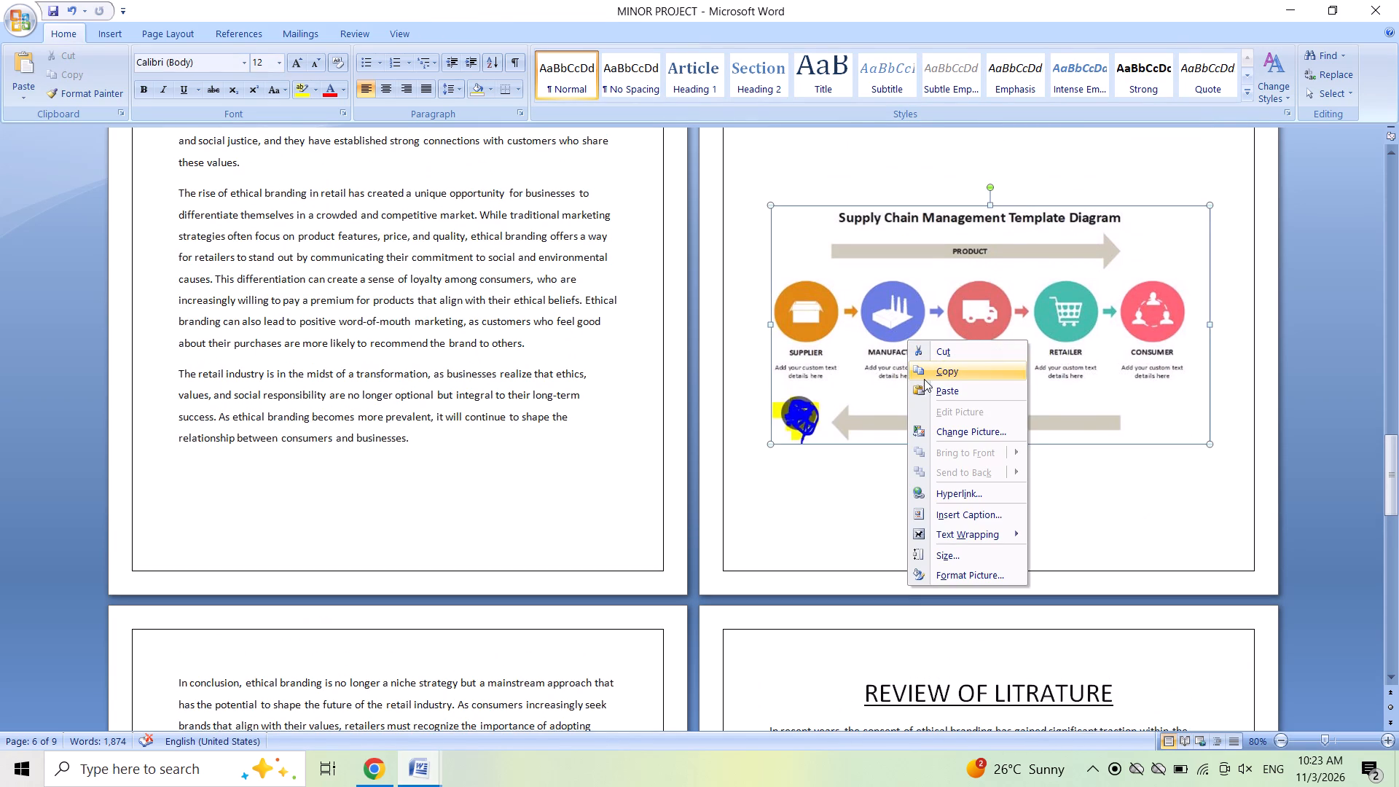
click(941, 429)
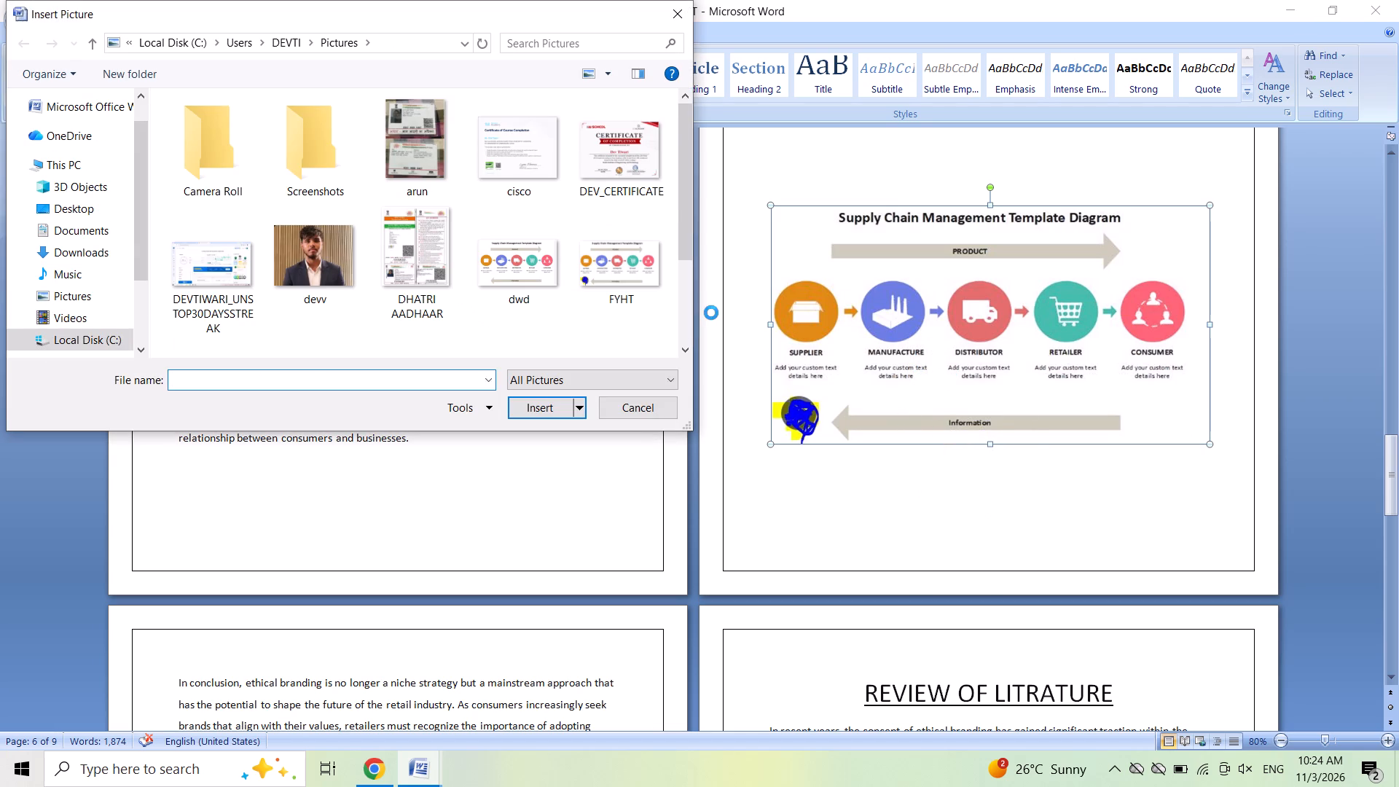
click(531, 231)
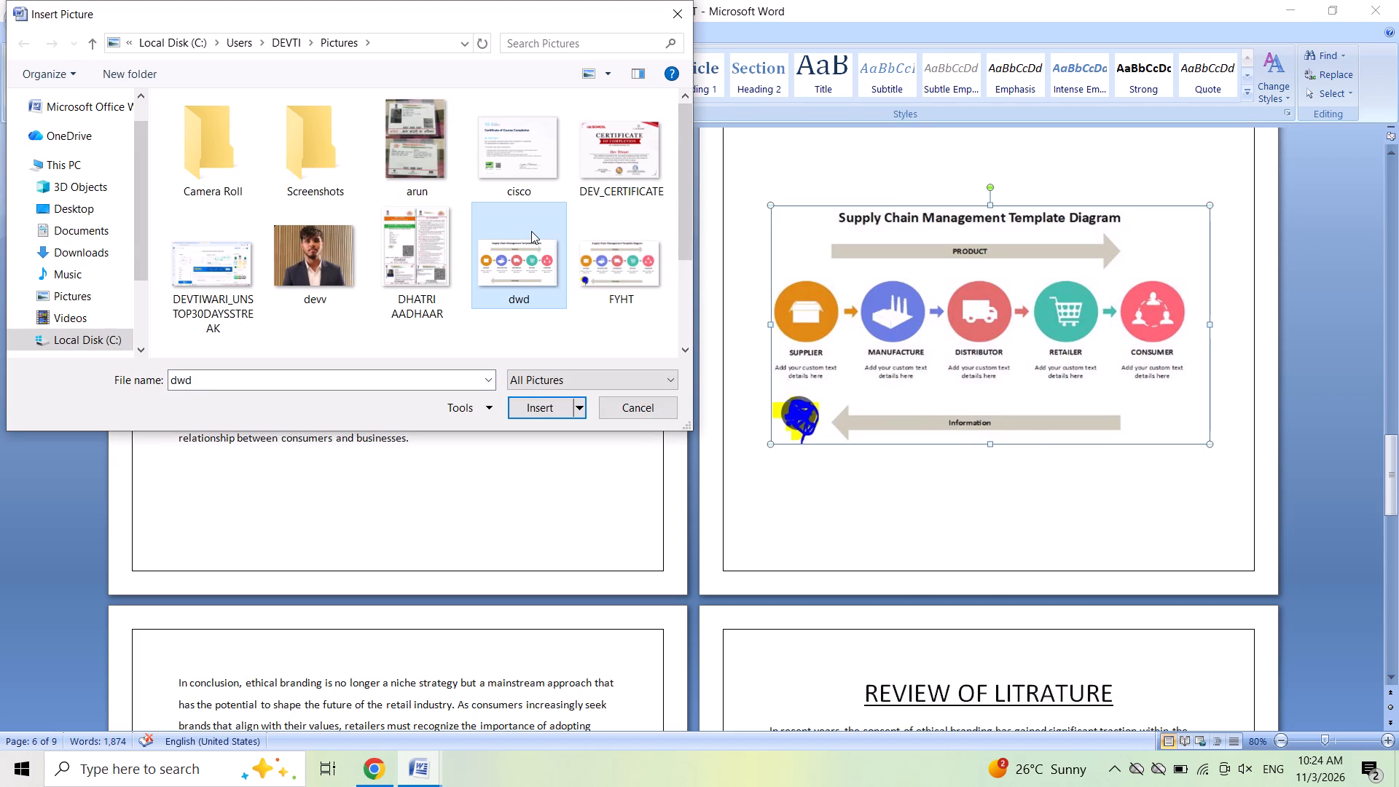
click(531, 231)
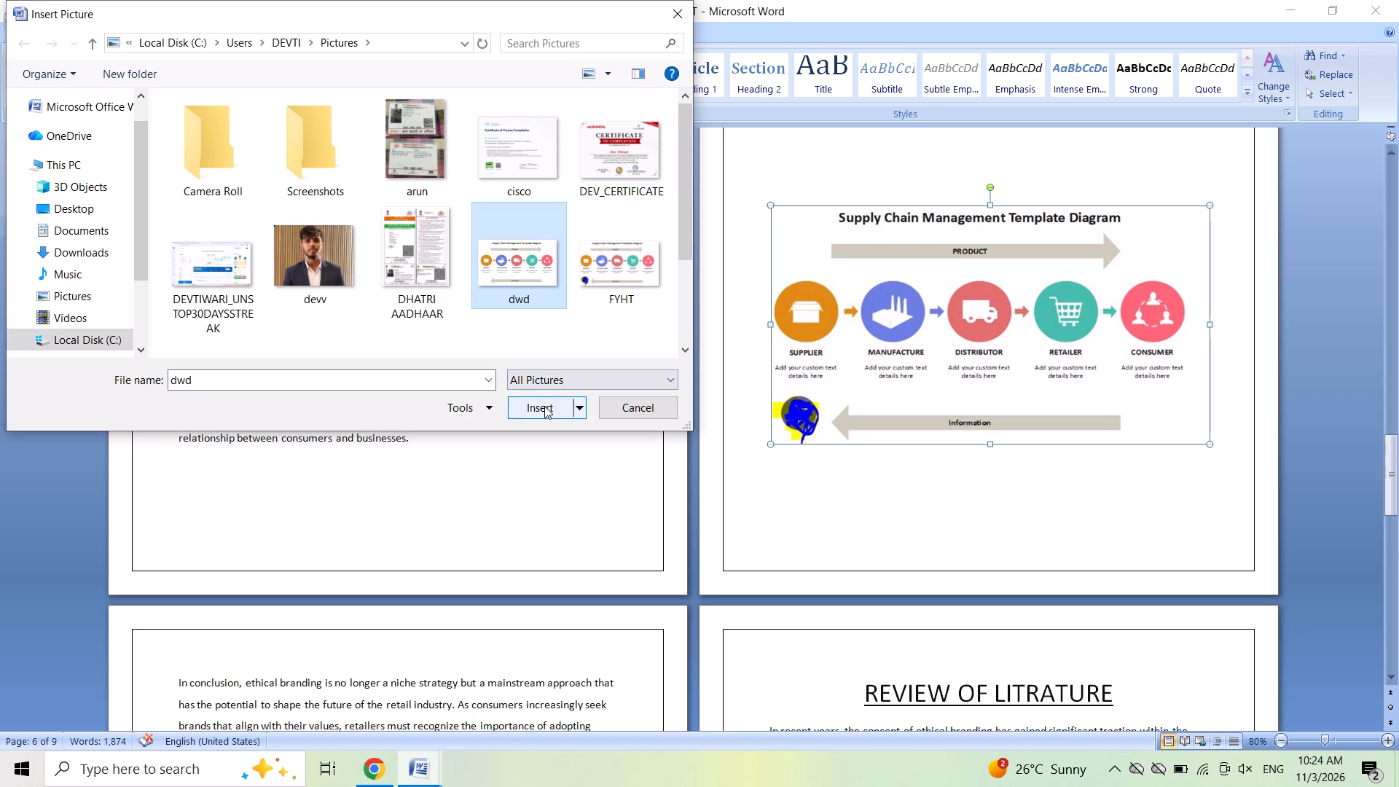
click(544, 406)
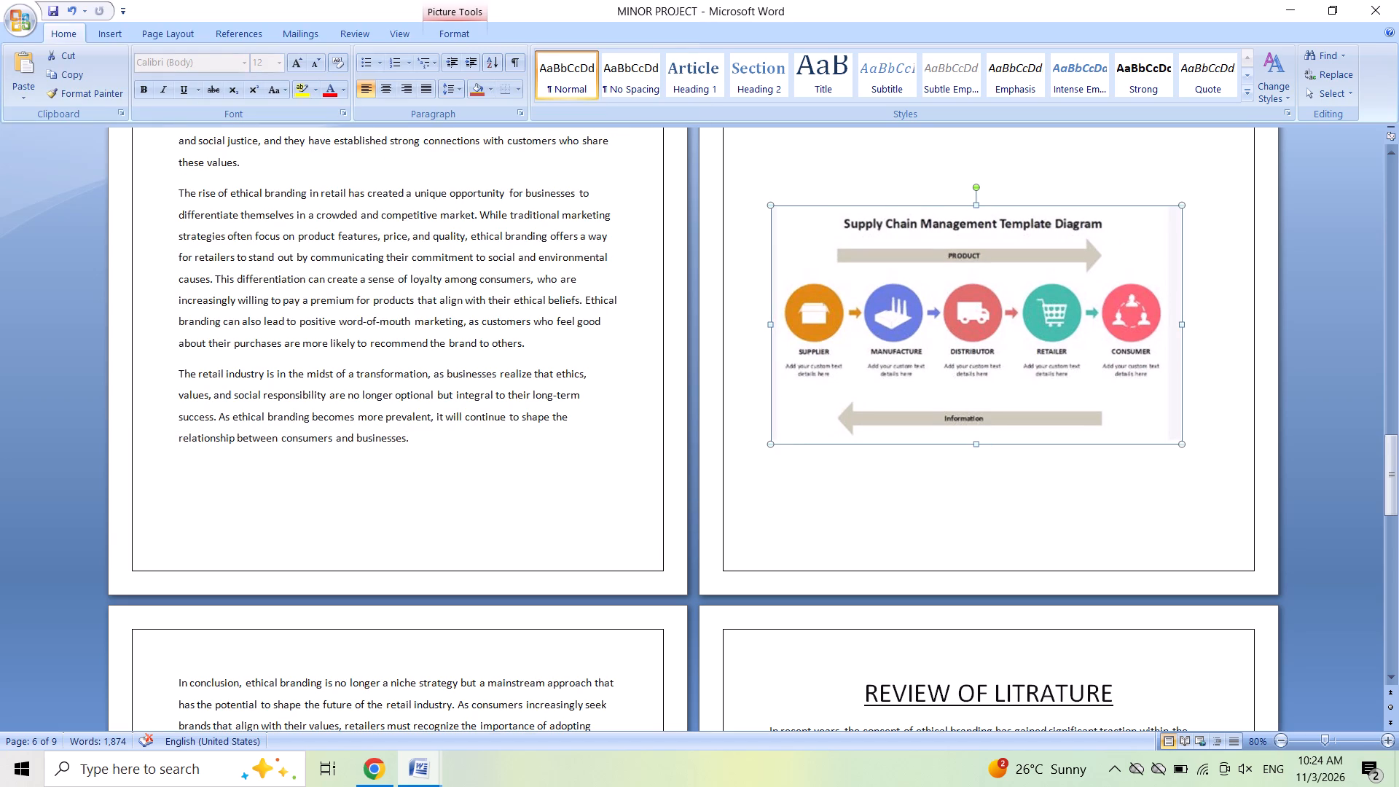
click(808, 467)
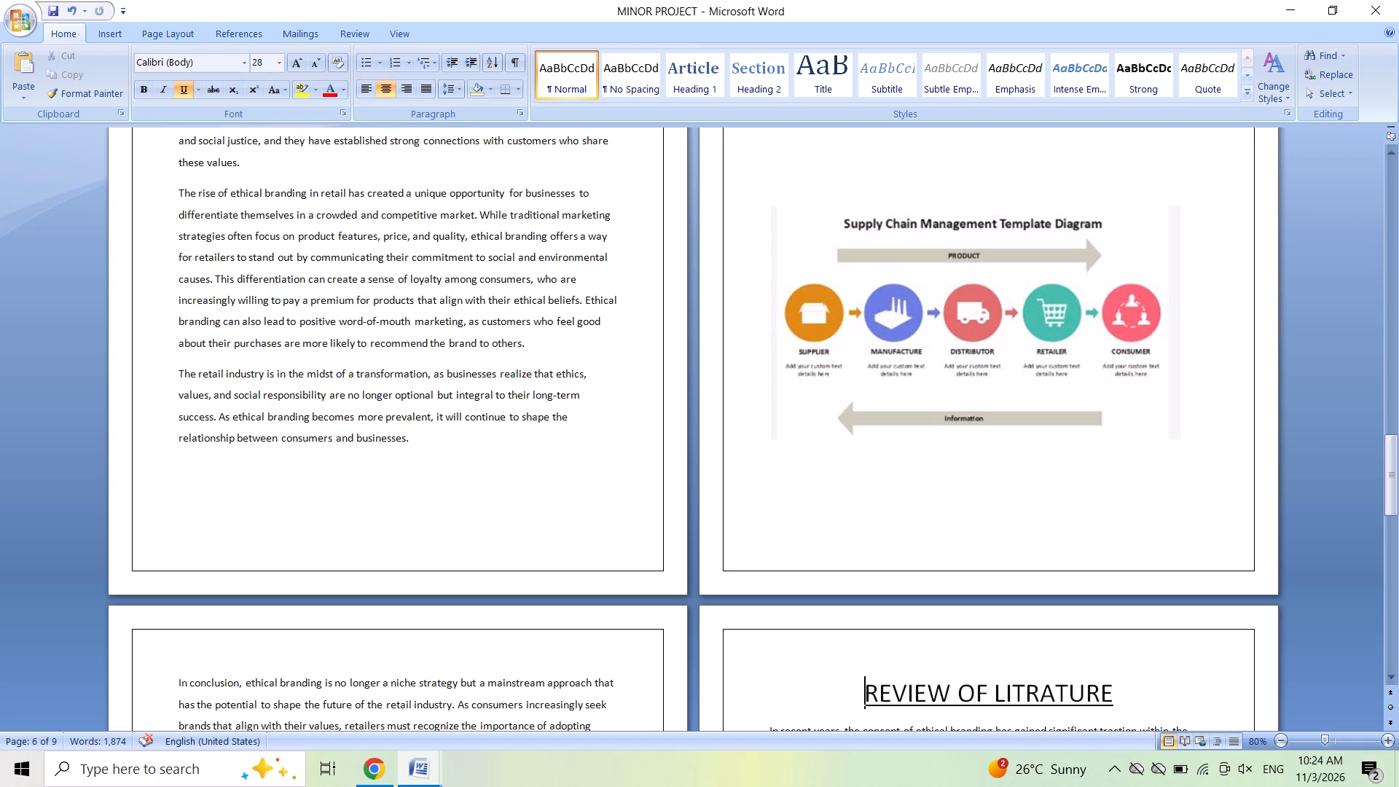
Look through the rest of the document, from Review of Litrature to the end of the Ethical Marketing page.
key(Down)
key(Down)
key(Down)
key(Down)
key(Down)
key(Down)
key(Down)
key(Down)
key(Down)
key(Down)
key(Down)
key(Down)
key(Down)
key(Down)
key(Down)
key(Down)
key(Down)
key(Down)
key(Down)
key(Down)
key(Down)
key(Down)
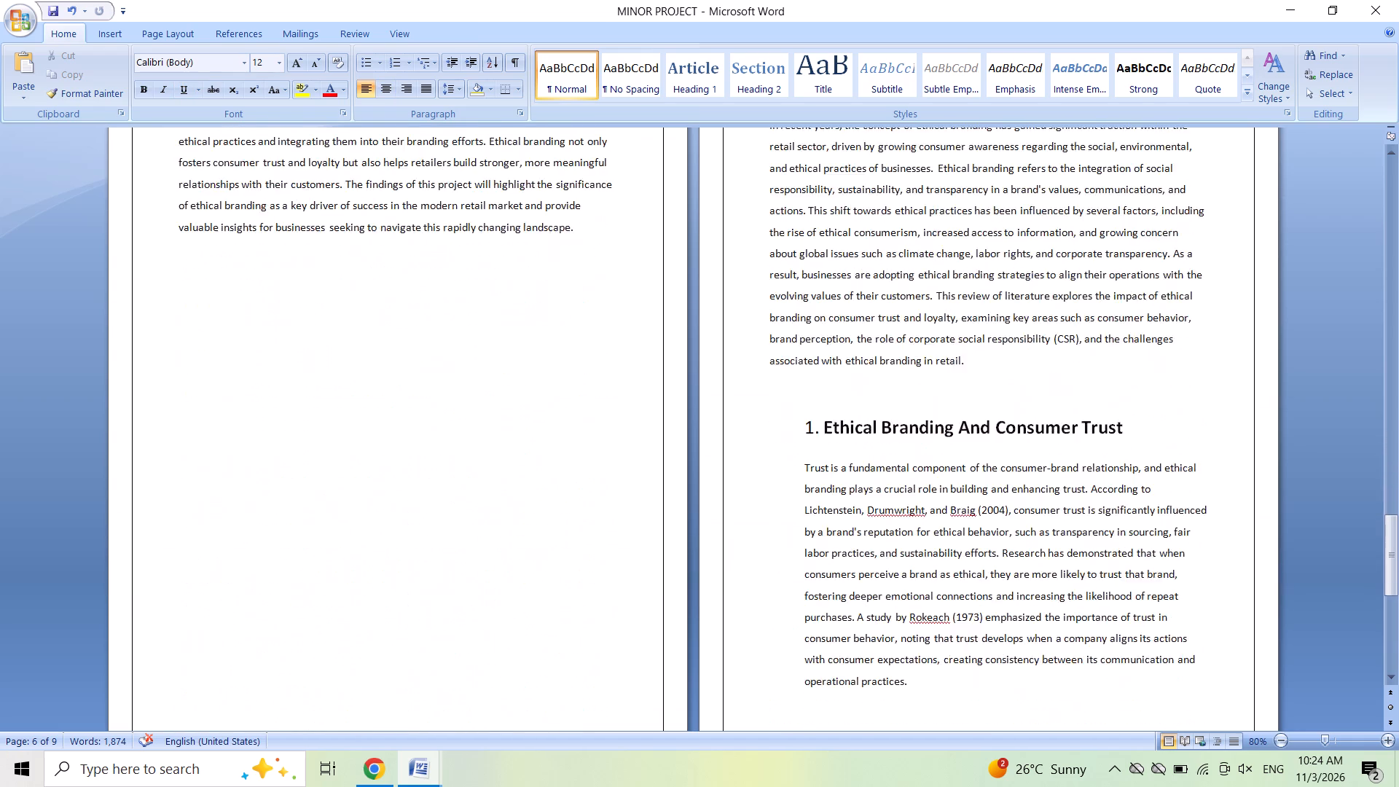
key(Down)
key(Down)
key(Down)
key(Down)
key(Down)
key(Down)
key(Down)
key(Down)
key(Down)
key(Down)
key(Down)
key(Down)
key(Down)
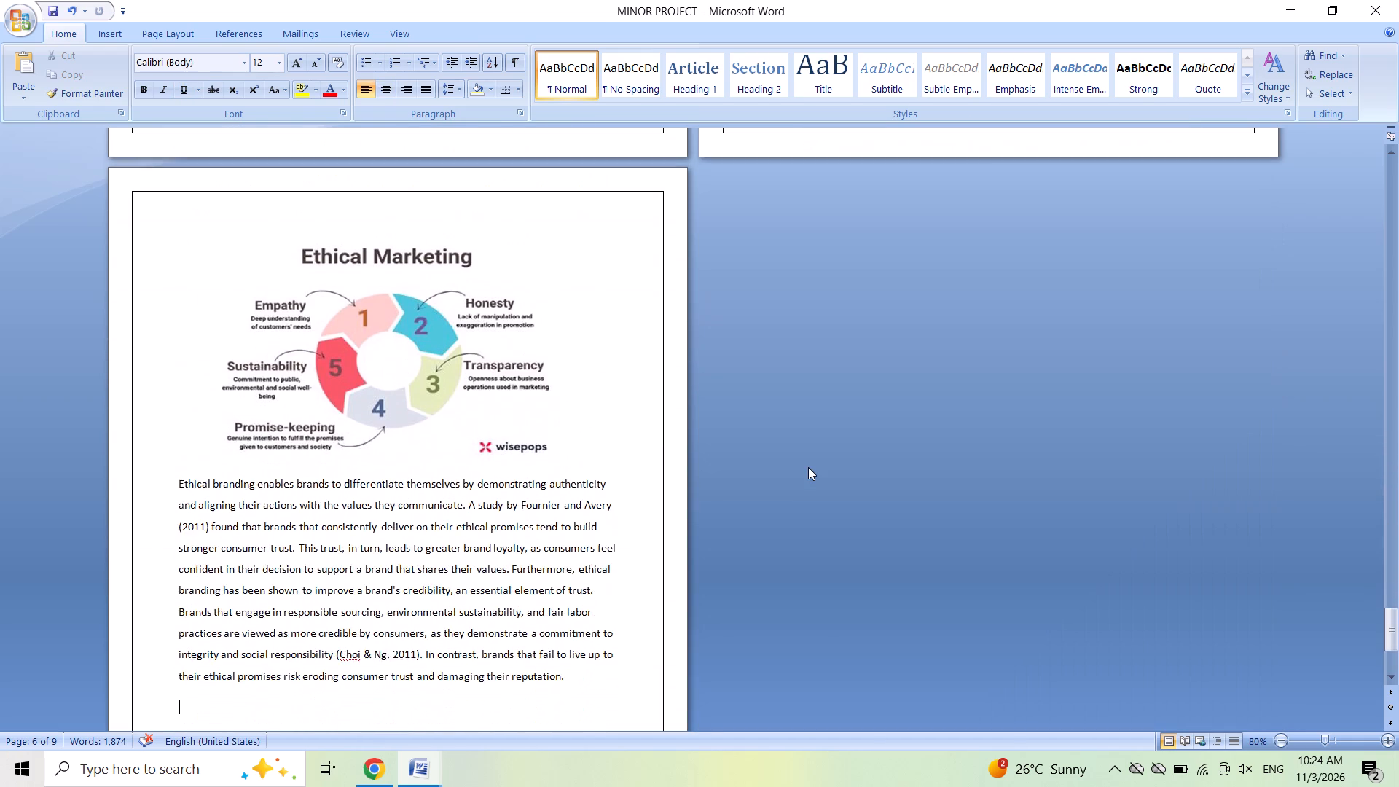
key(Down)
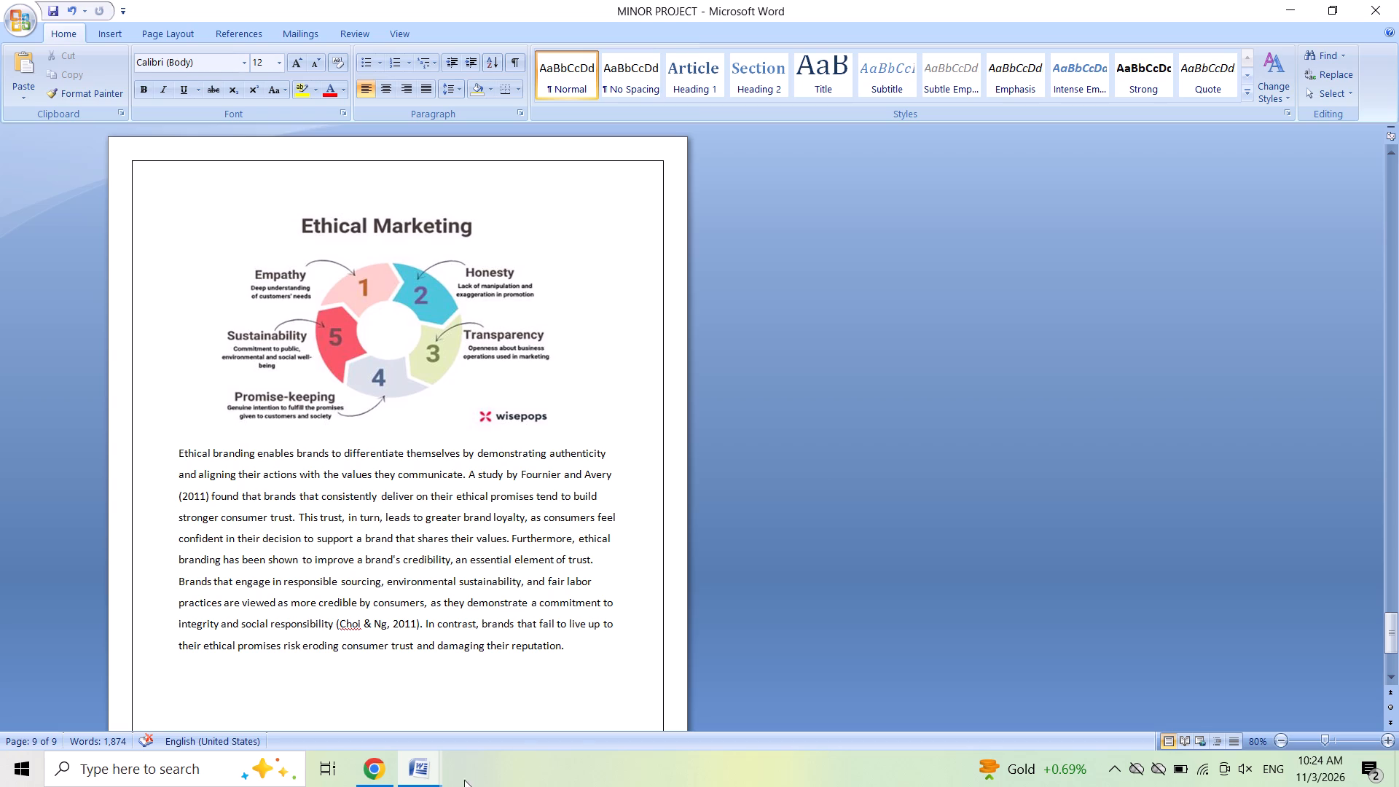
Switch to Chrome and search Google Images for "brand loyalty ethics diagram" in place of the supply chain query.
click(377, 781)
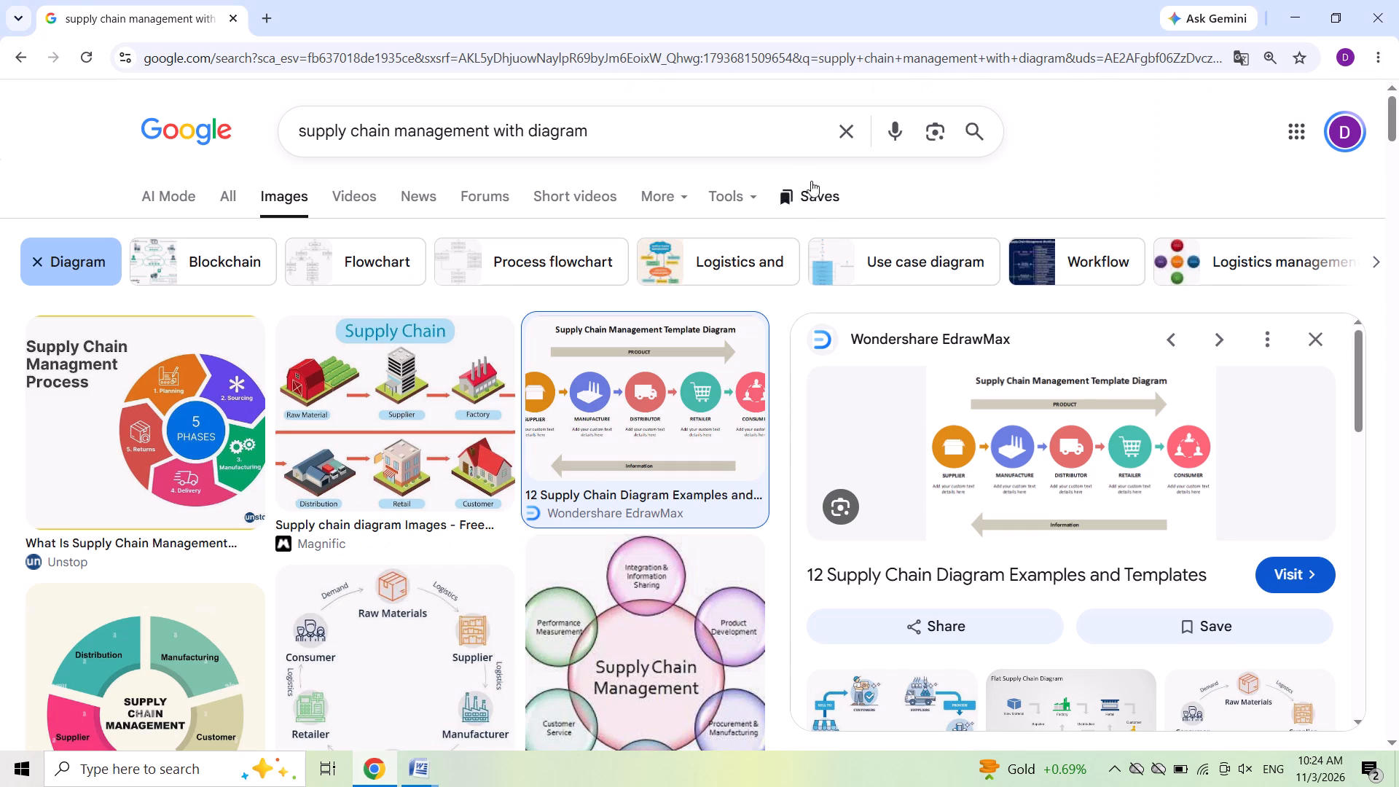
click(845, 122)
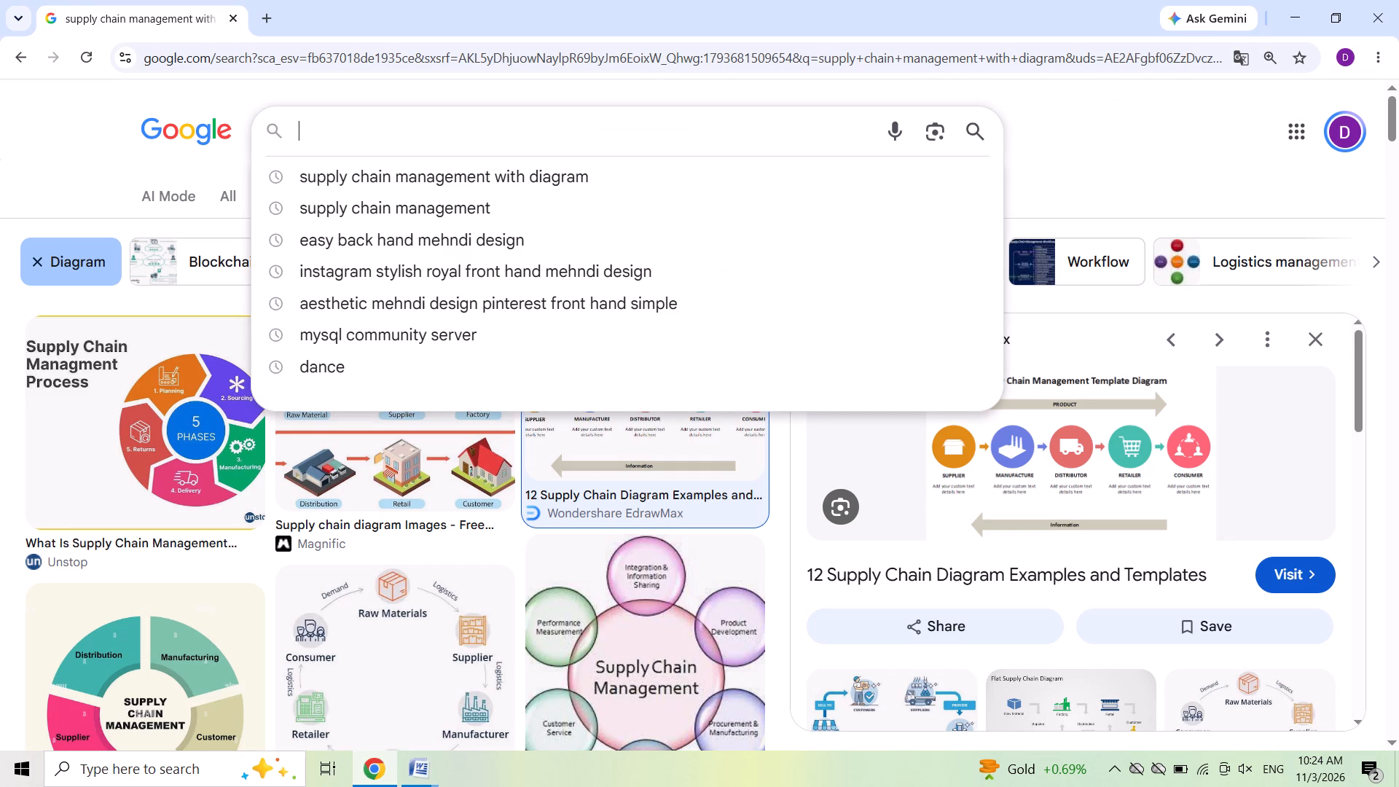
text(bra)
key(n)
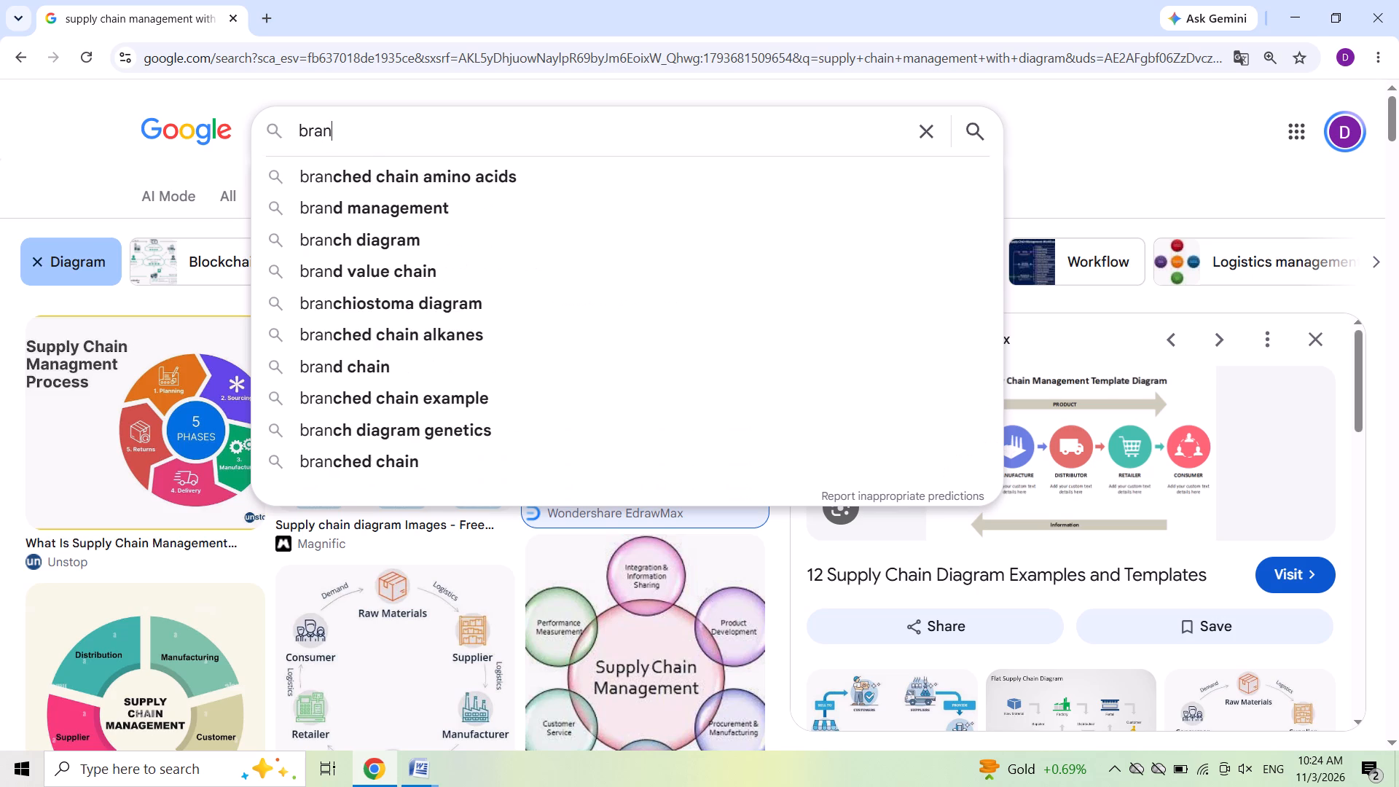
text(d)
key(space)
text(loyal)
key(t)
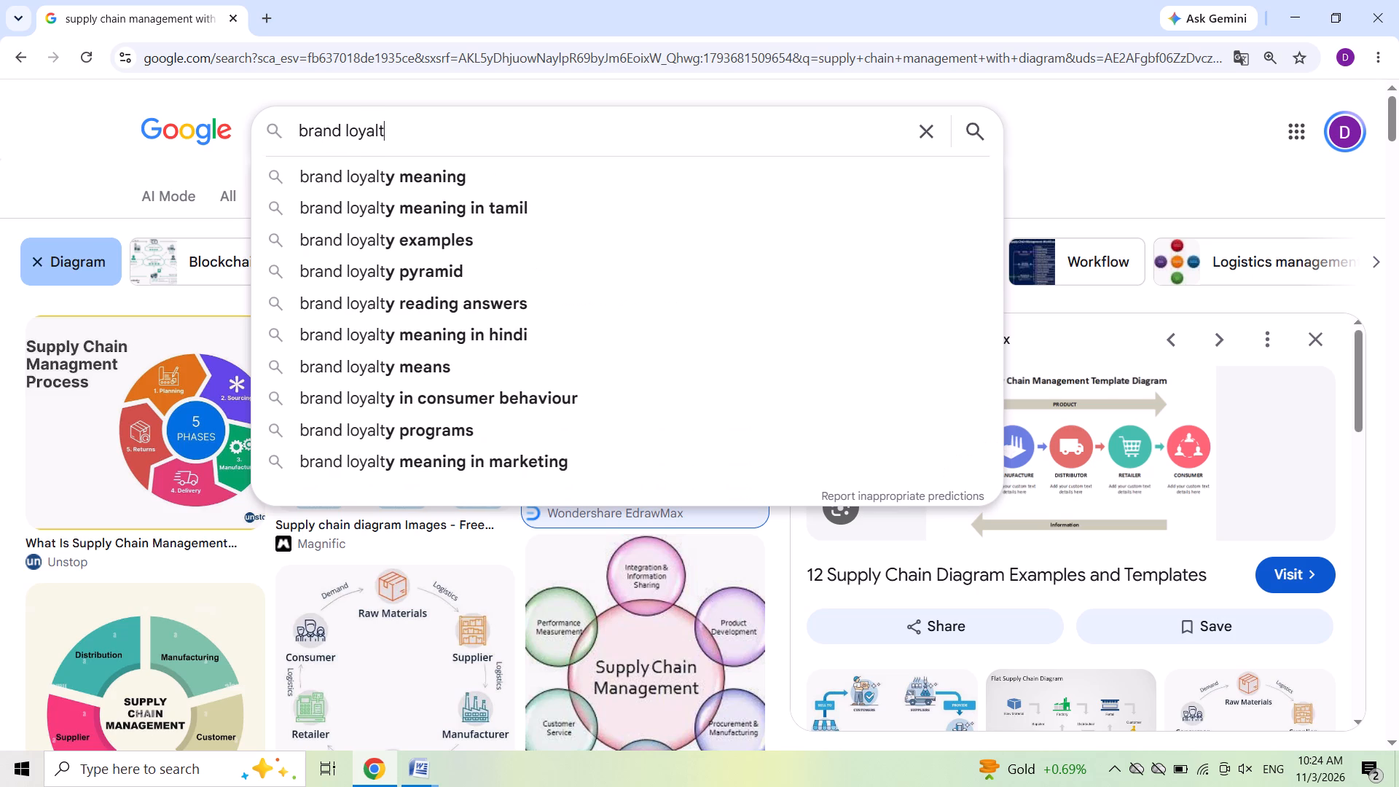
text(y ethi)
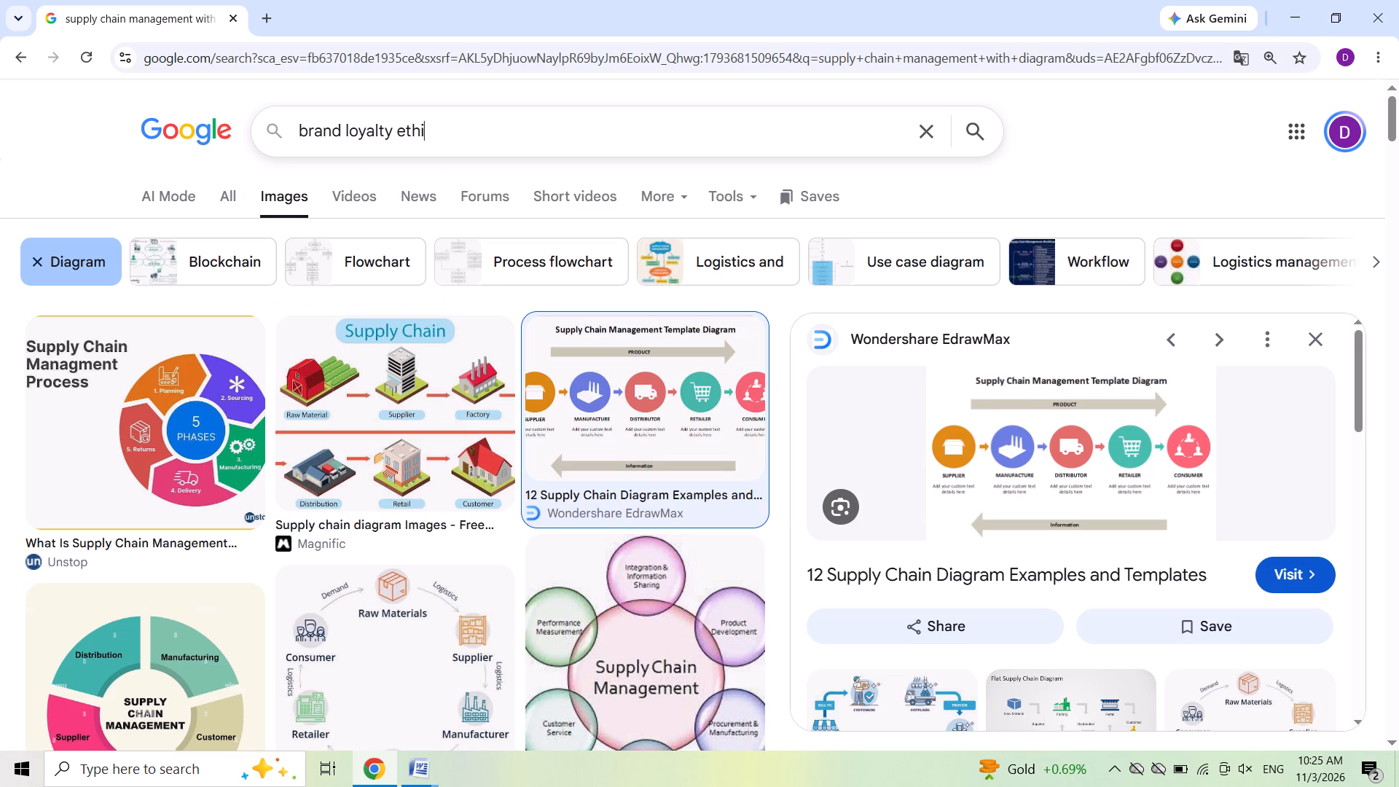
text(cs diagram)
key(Return)
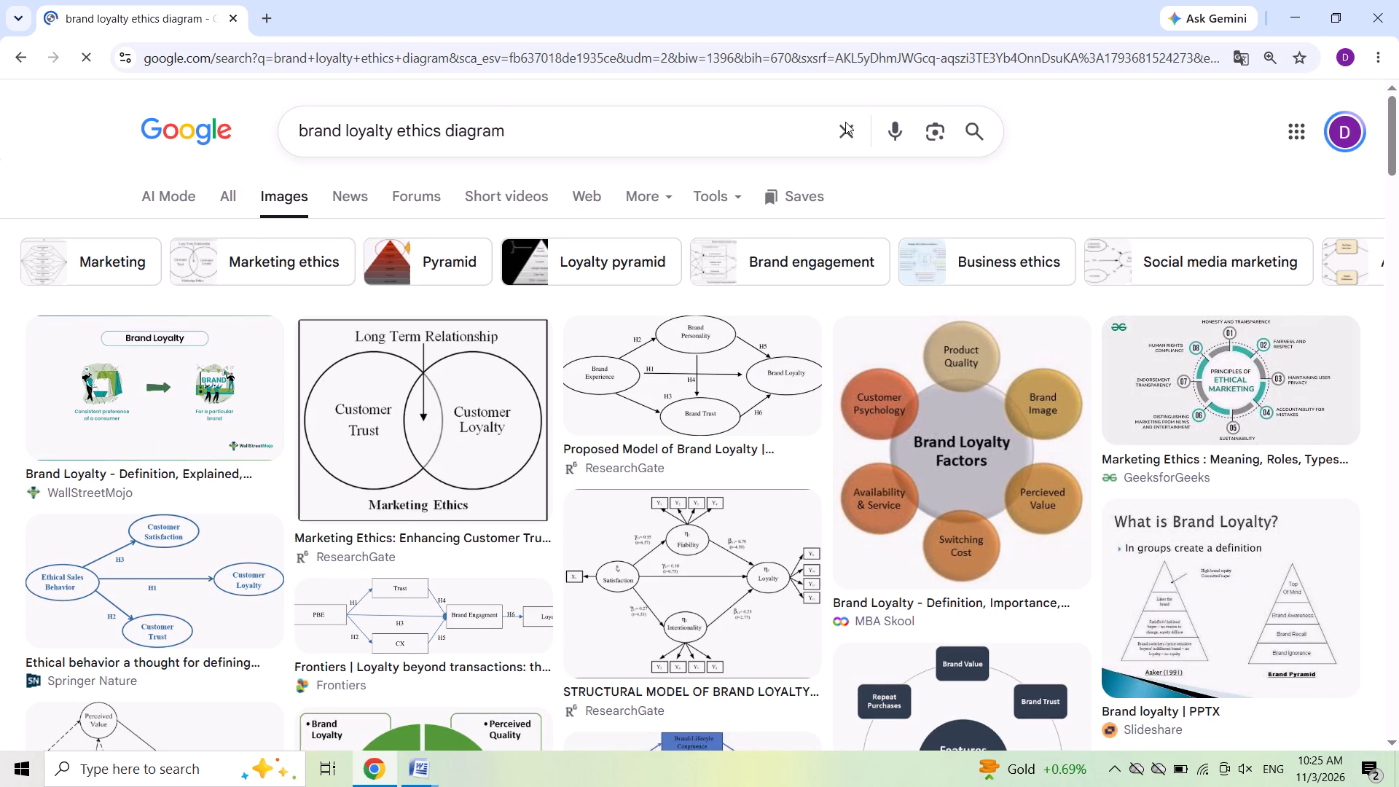
Look through the brand loyalty ethics image results for a clean diagram suited to the document's ethical branding section.
key(Down)
key(Down)
key(Down)
key(Down)
key(Down)
key(Down)
key(Down)
key(Down)
key(Down)
key(Down)
key(Down)
key(Down)
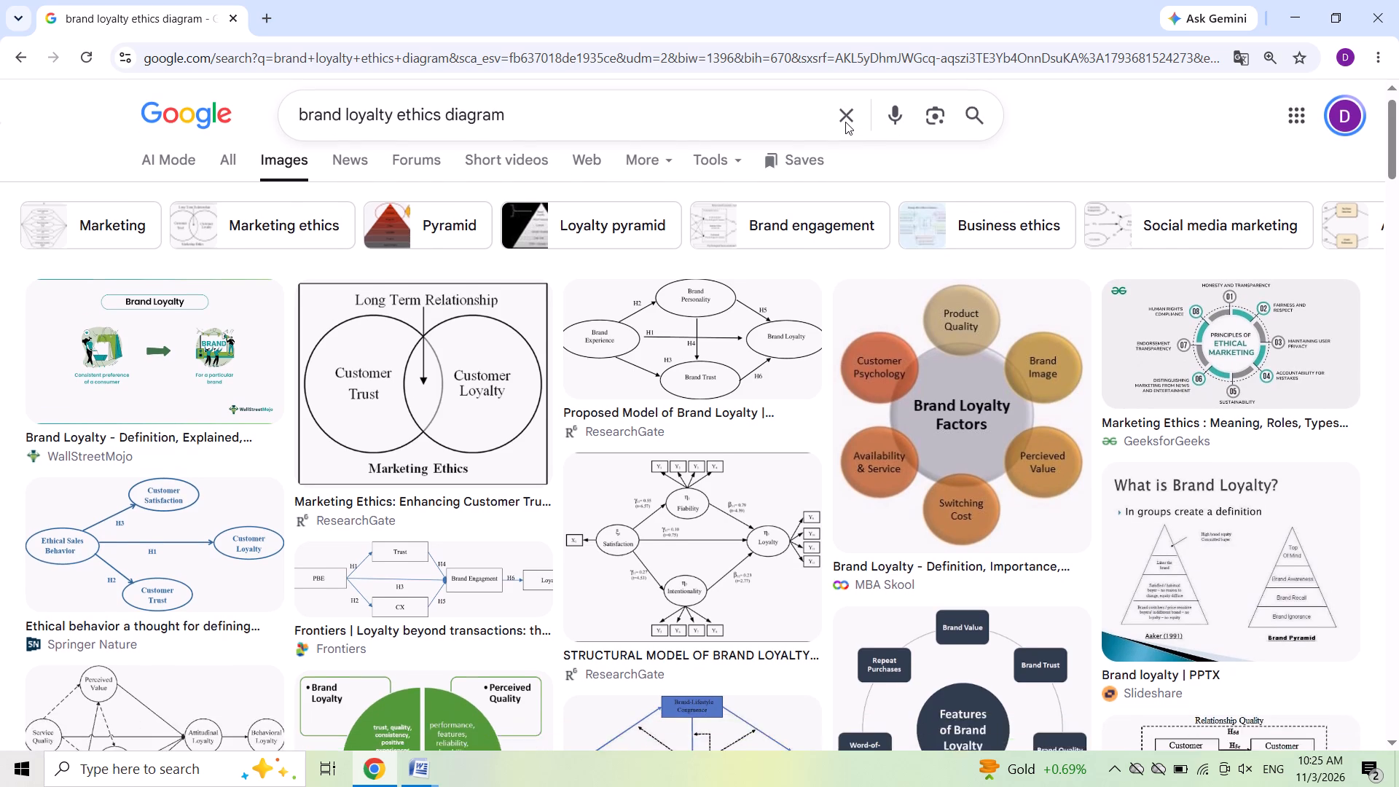
key(Down)
key(Down)
key(Down)
key(Down)
key(Down)
key(Down)
key(Down)
key(Down)
key(Down)
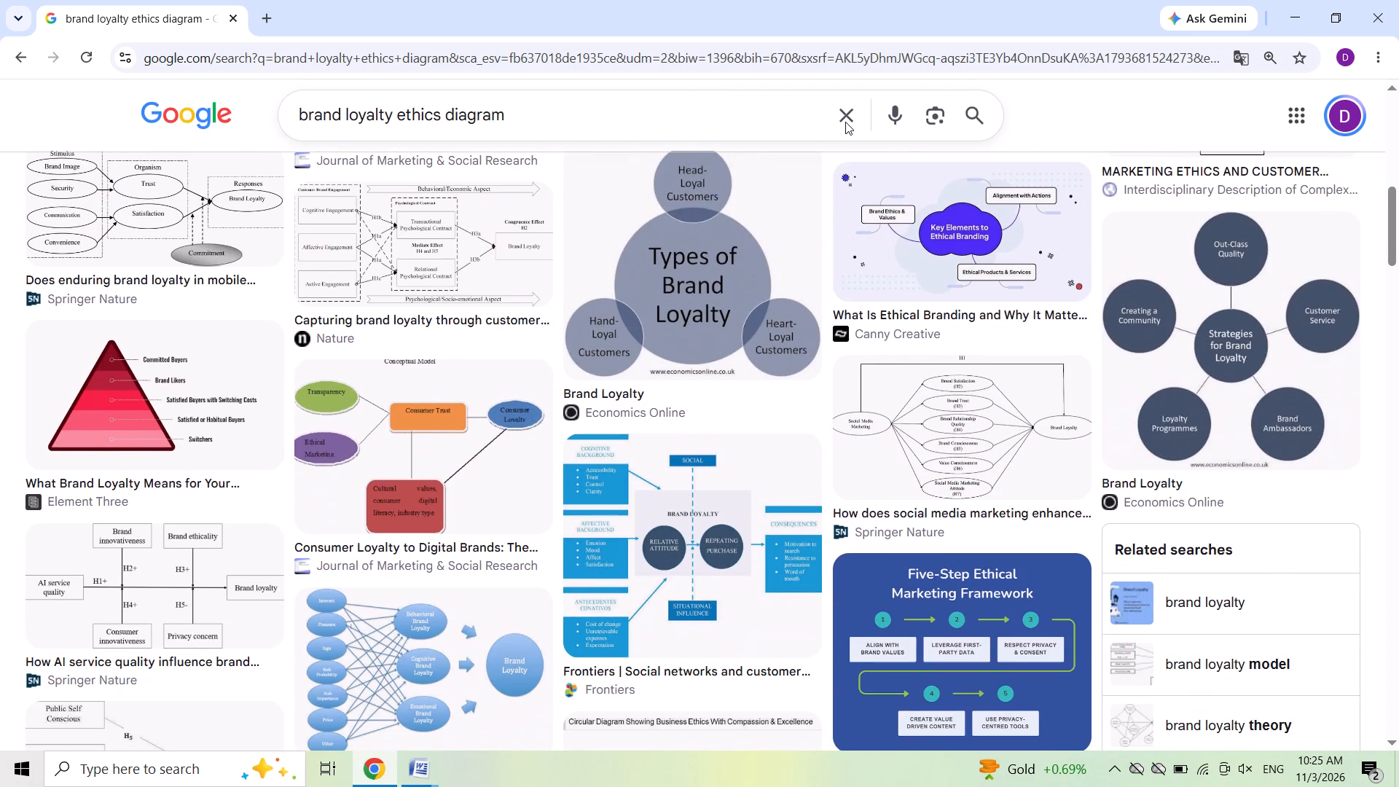
key(Down)
key(Down)
key(Down)
key(Down)
key(Down)
key(Down)
key(Down)
key(Down)
key(Down)
key(Down)
key(Down)
key(Down)
key(Down)
key(Down)
key(Down)
key(Down)
key(Down)
key(Down)
key(Down)
key(Down)
key(Down)
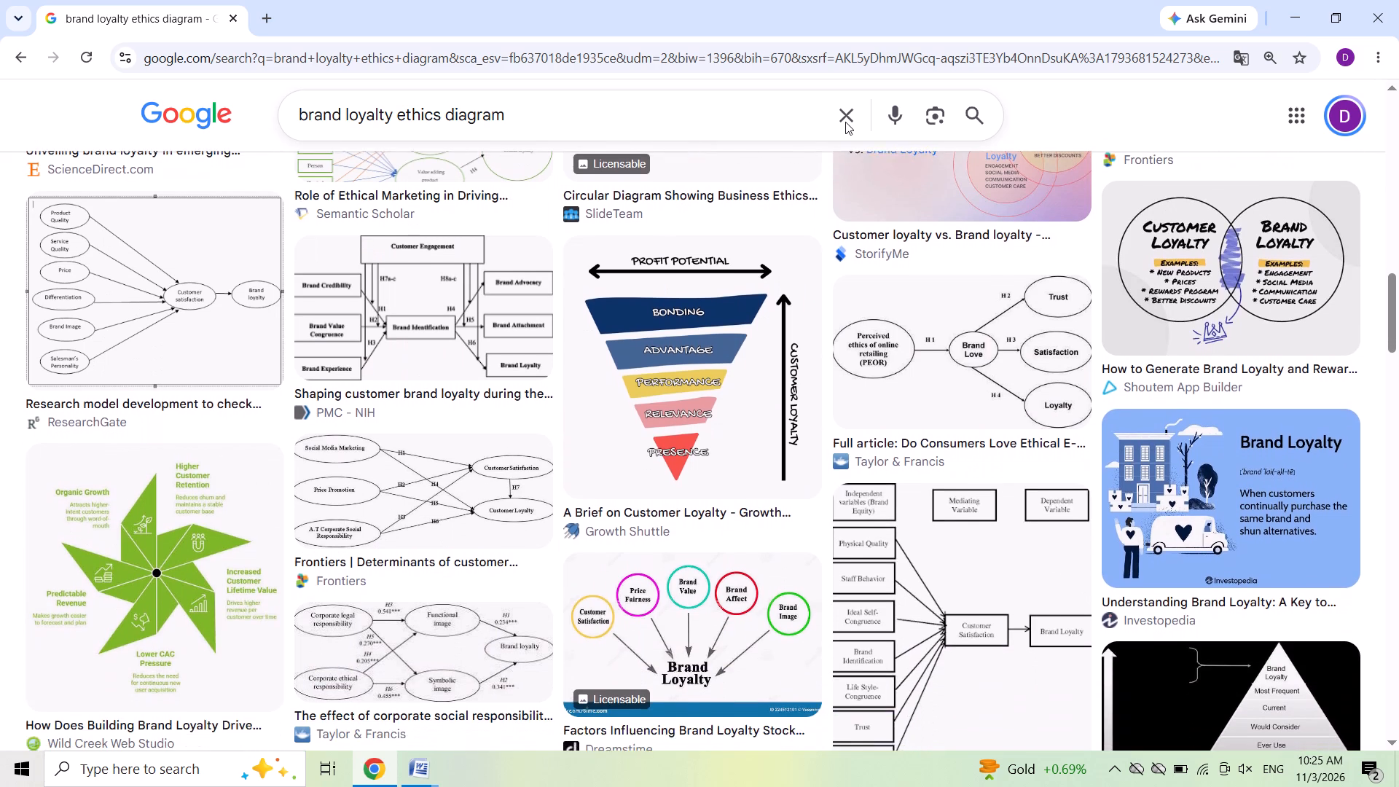
key(Down)
key(Down)
key(Down)
key(Down)
key(Down)
key(Down)
key(Down)
key(Down)
key(Down)
key(Down)
key(Down)
key(Down)
key(Down)
key(Down)
key(Down)
key(Down)
key(Down)
key(Down)
key(Down)
key(Down)
key(Down)
key(Down)
key(Down)
key(Down)
key(Down)
key(Down)
key(Down)
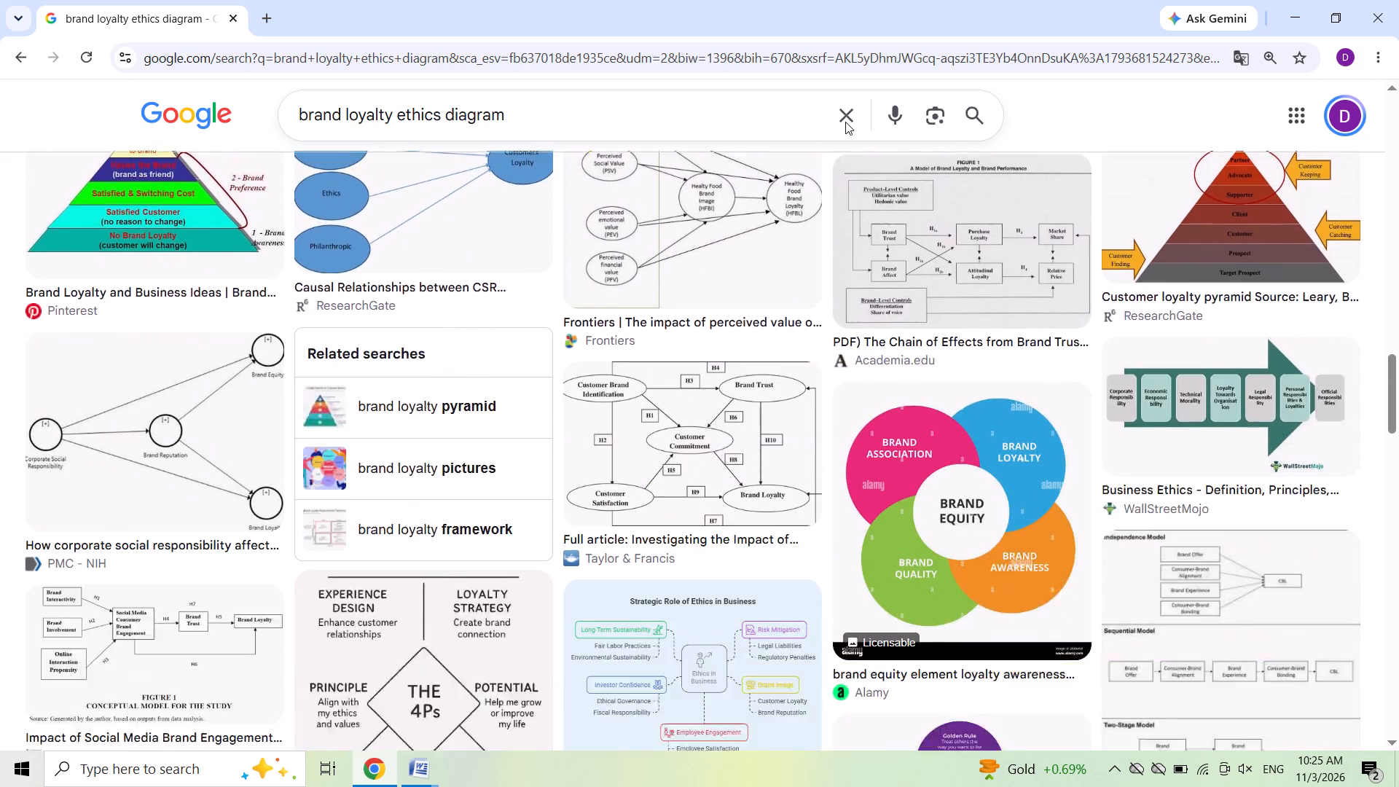
key(Down)
key(Down)
key(Down)
key(Down)
key(Down)
key(Down)
key(Down)
key(Down)
key(Down)
key(Down)
key(Down)
key(Down)
key(Down)
key(Down)
key(Down)
key(Down)
key(Down)
key(Down)
key(Down)
key(Down)
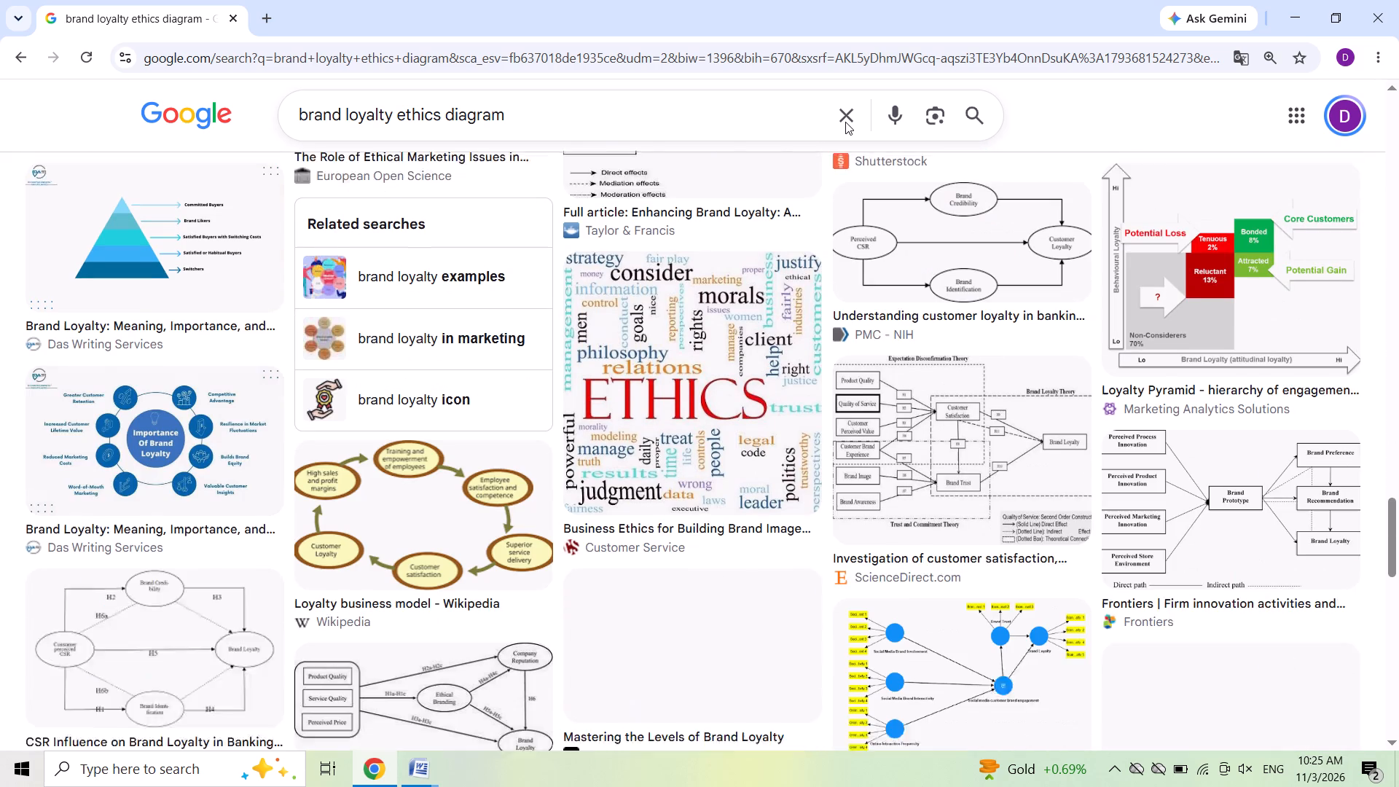
key(Up)
key(Up)
key(Up)
key(Up)
key(Up)
key(Up)
key(Up)
key(Up)
key(Up)
key(Up)
key(Up)
key(Up)
key(Up)
key(Up)
key(Up)
key(Up)
key(Up)
key(Up)
key(Up)
key(Up)
key(Down)
key(Down)
key(Down)
key(Down)
key(Down)
key(Down)
key(Down)
key(Down)
key(Down)
key(Down)
key(Down)
key(Down)
key(Down)
key(Down)
key(Down)
key(Down)
key(Down)
key(Down)
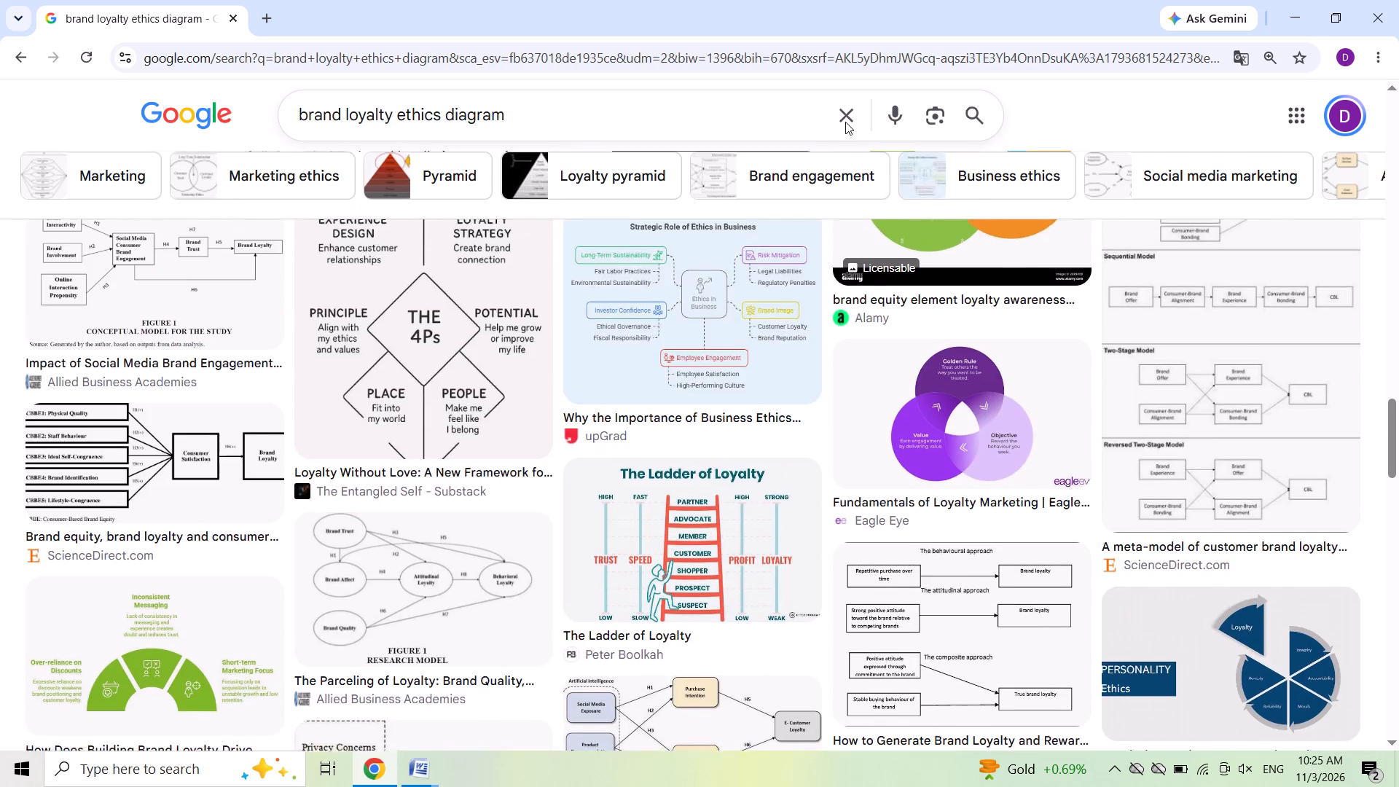
key(Up)
key(Up)
key(Up)
key(Up)
key(Up)
key(Up)
key(Up)
key(Up)
key(Up)
key(Up)
key(Up)
key(Up)
key(Up)
key(Up)
key(Up)
key(Up)
key(Up)
key(Up)
key(Up)
key(Up)
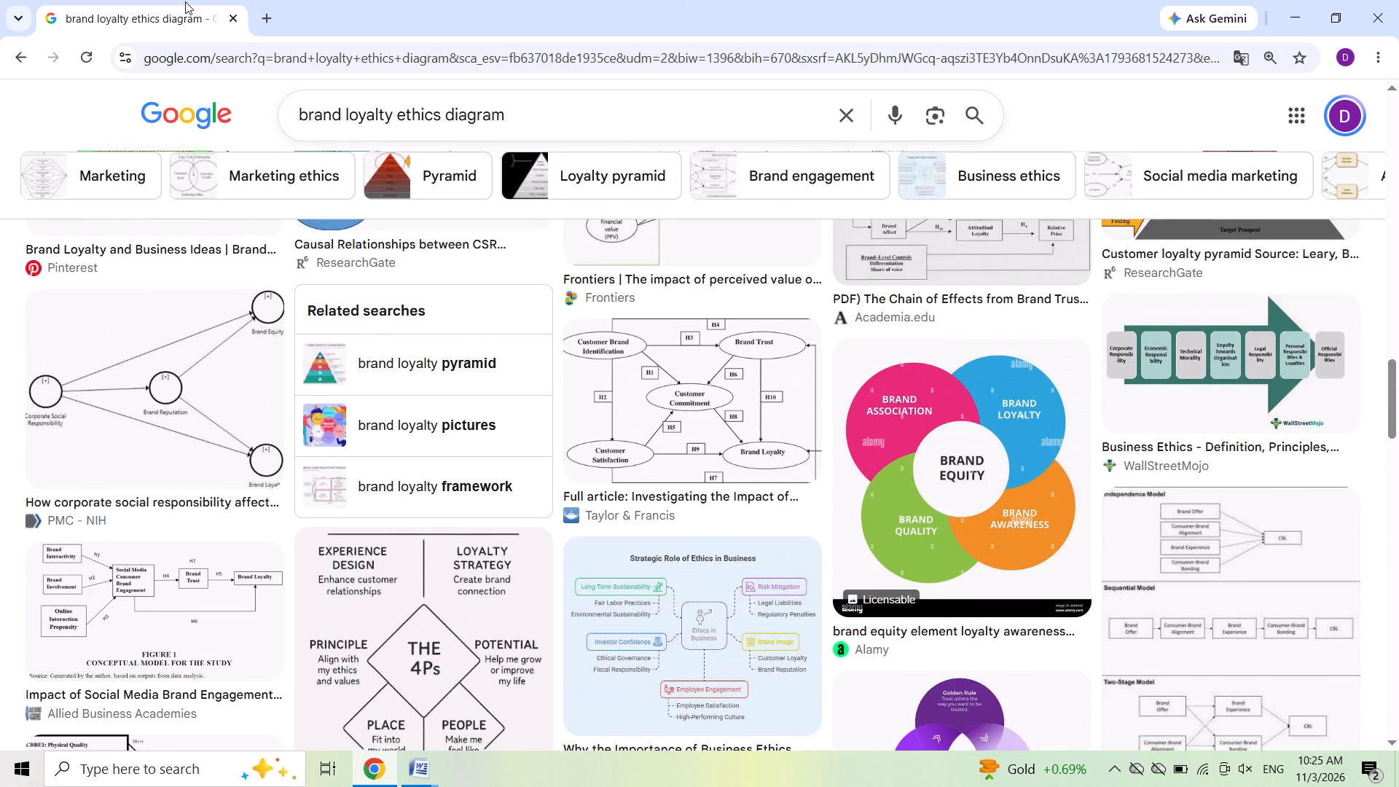
Refine the image search to "understanding brand loyalty ethics diagram".
click(302, 110)
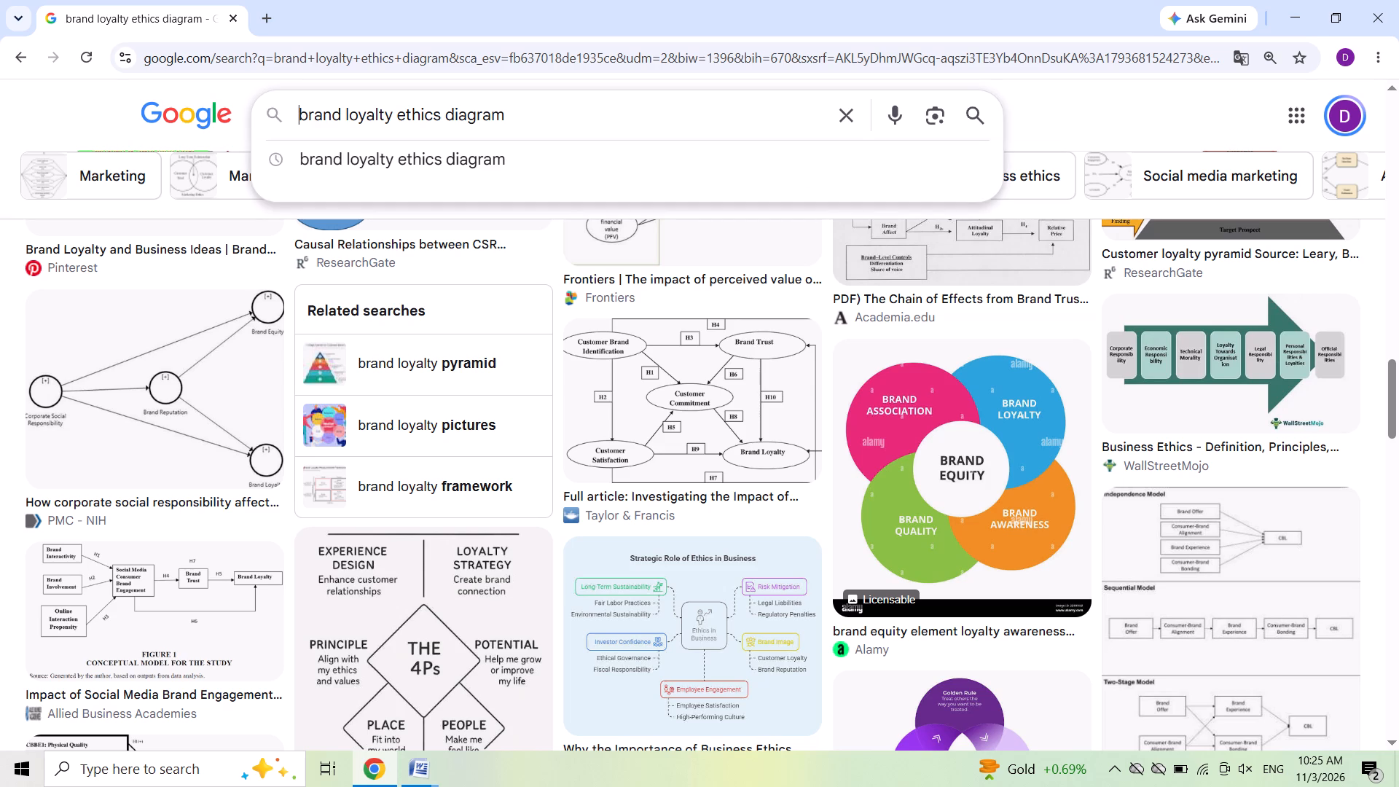
text(under)
text(standing)
key(space)
key(Return)
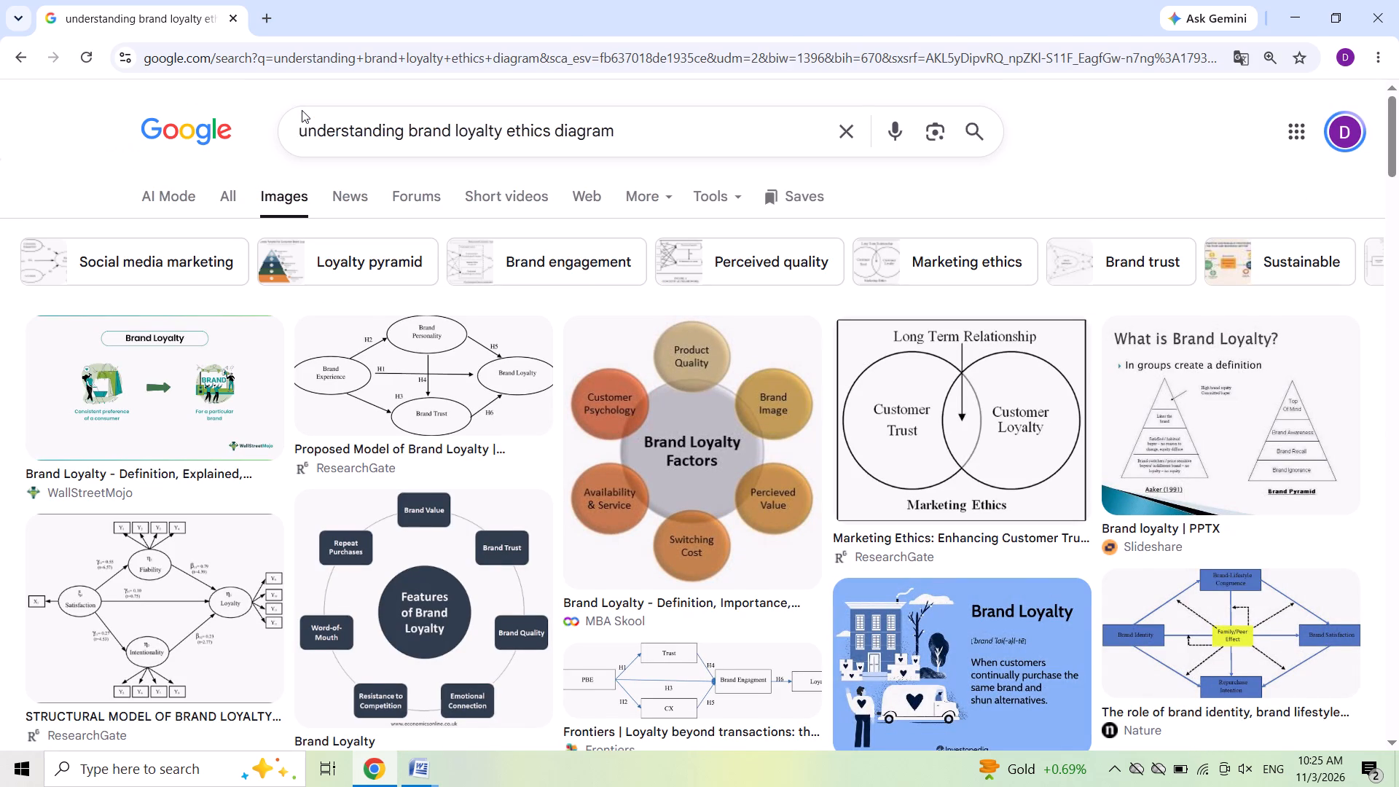
Look through the image results for a clean diagram on understanding brand loyalty and ethics that suits the document.
key(Down)
key(Down)
key(Down)
key(Down)
key(Down)
key(Down)
key(Down)
key(Down)
key(Down)
key(Down)
key(Down)
key(Down)
key(Down)
key(Down)
key(Down)
key(Down)
key(Down)
key(Down)
key(Down)
key(Down)
key(Down)
key(Down)
key(Down)
key(Down)
key(Down)
key(Down)
key(Down)
key(Down)
key(Down)
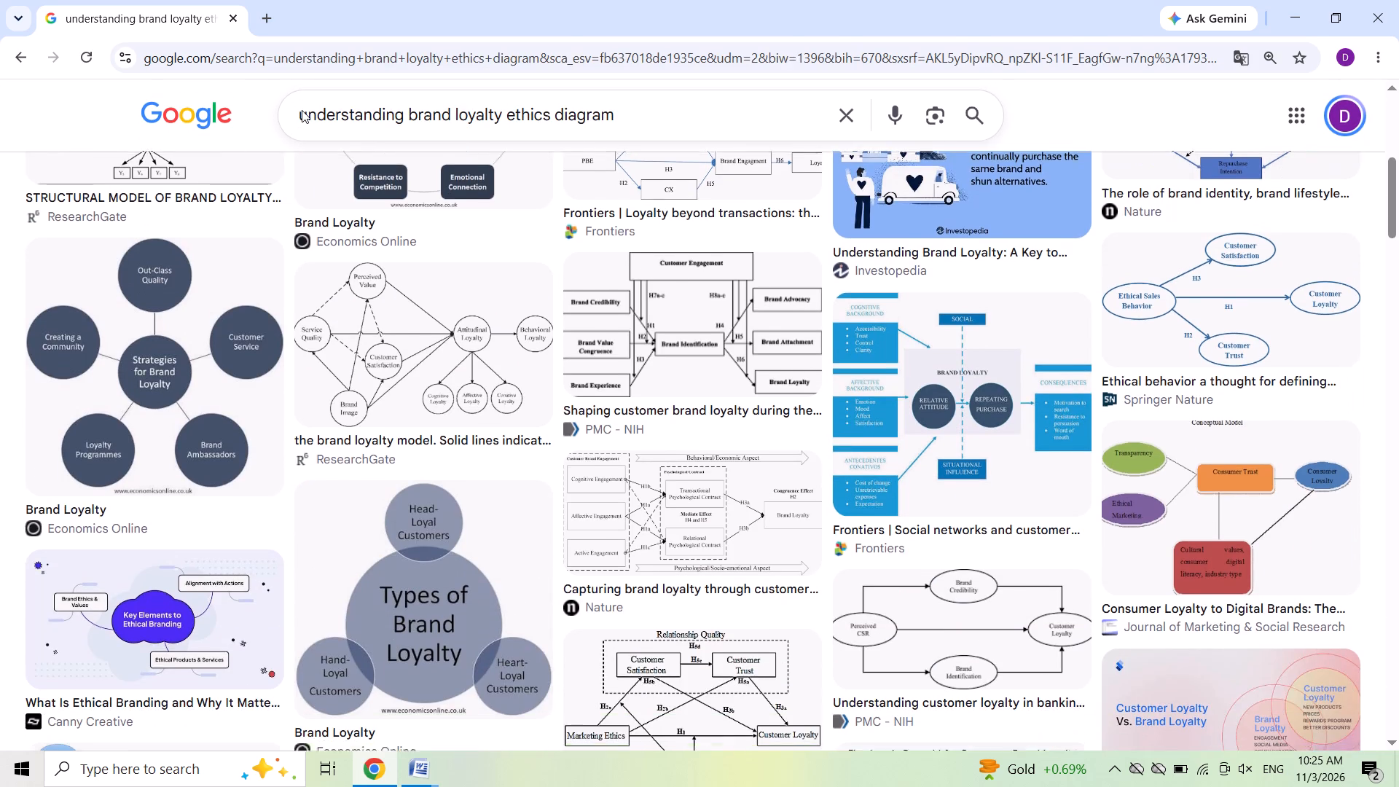
key(Down)
key(Down)
key(Down)
key(Down)
key(Down)
key(Down)
key(Down)
key(Down)
key(Down)
key(Down)
key(Down)
key(Down)
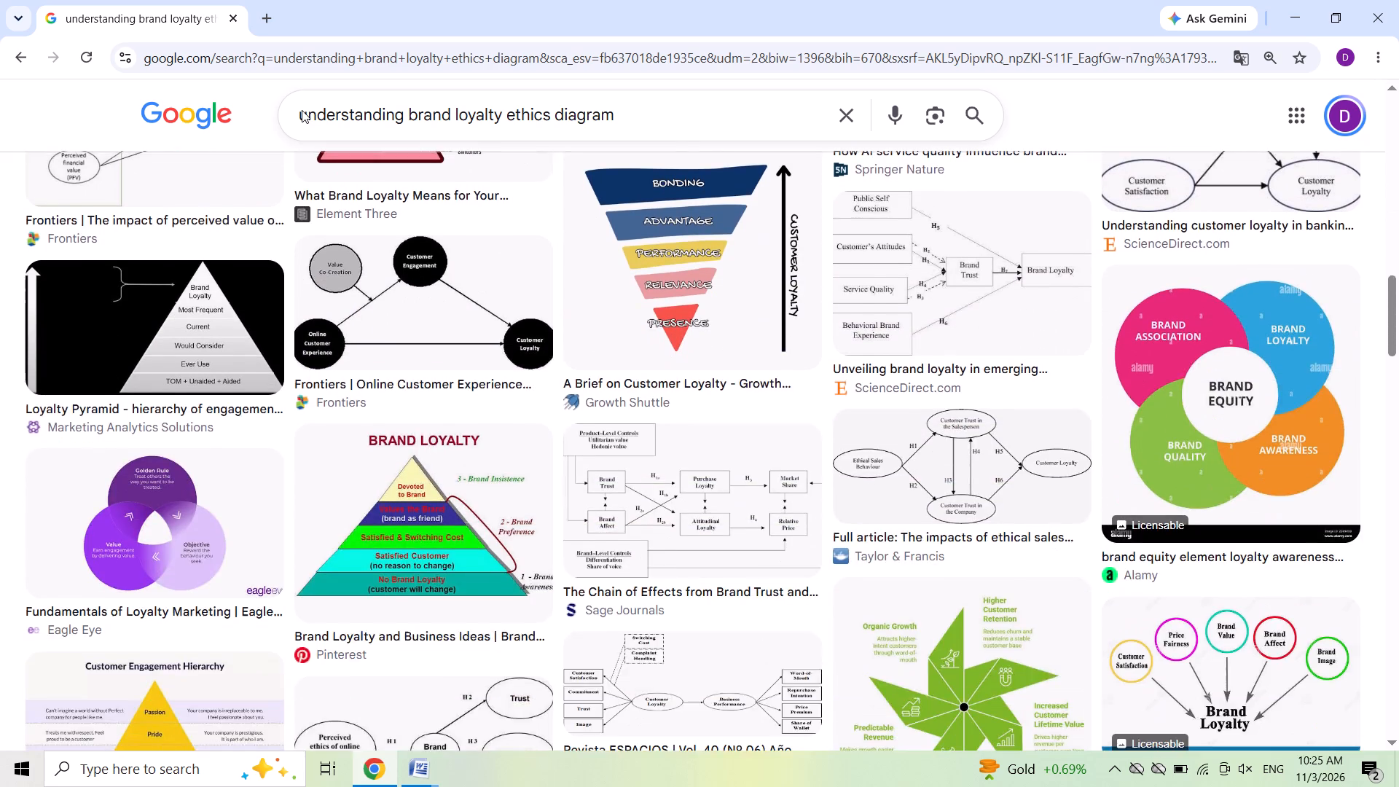
key(Down)
key(Down)
key(Down)
key(Down)
key(Down)
key(Down)
key(Down)
key(Down)
key(Down)
key(Down)
key(Down)
key(Down)
key(Down)
key(Down)
key(Down)
key(Down)
key(Down)
key(Down)
key(Down)
key(Down)
key(Down)
key(Down)
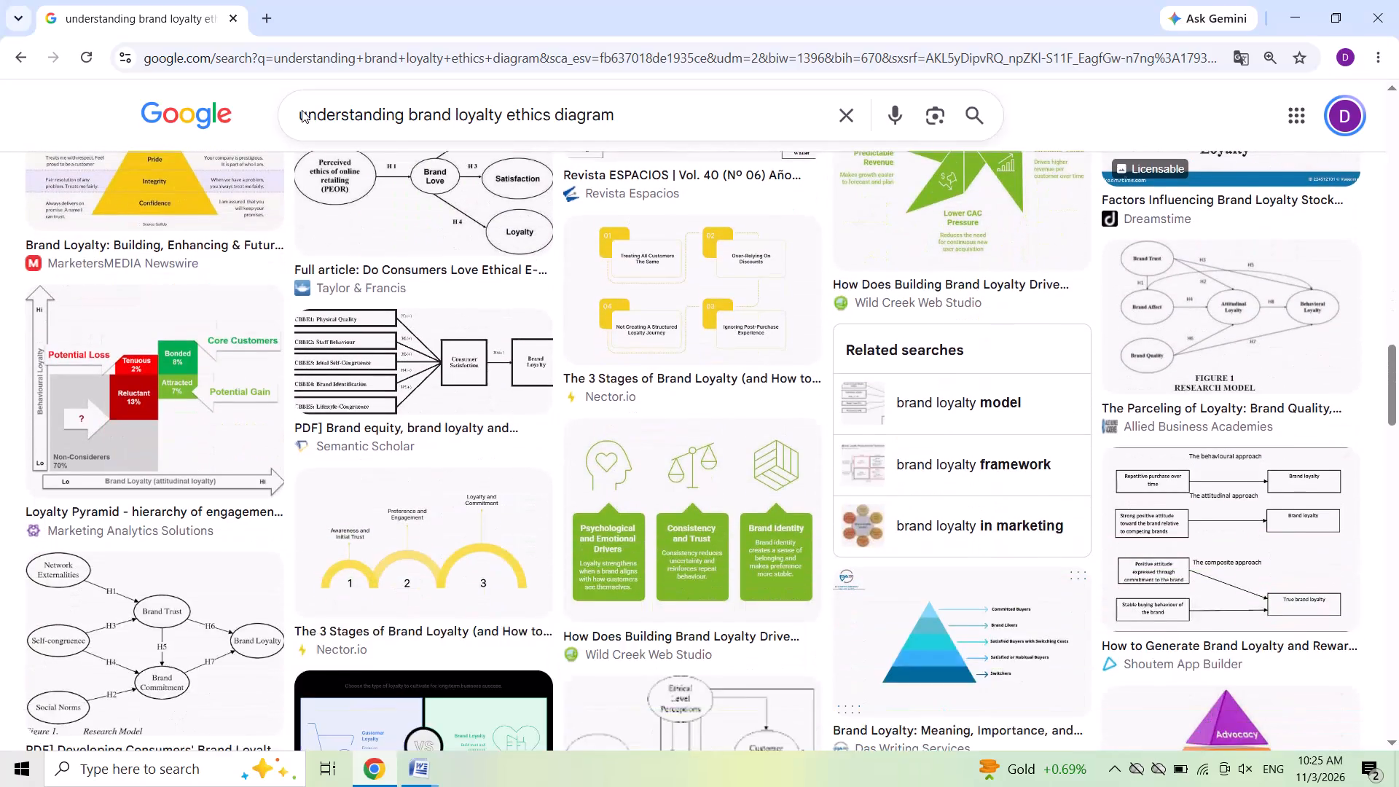
key(Down)
key(Down)
key(Down)
key(Down)
key(Down)
key(Down)
key(Down)
key(Down)
key(Down)
key(Down)
key(Down)
key(Down)
key(Down)
key(Down)
key(Down)
key(Down)
key(Down)
key(Down)
key(Down)
key(Down)
key(Down)
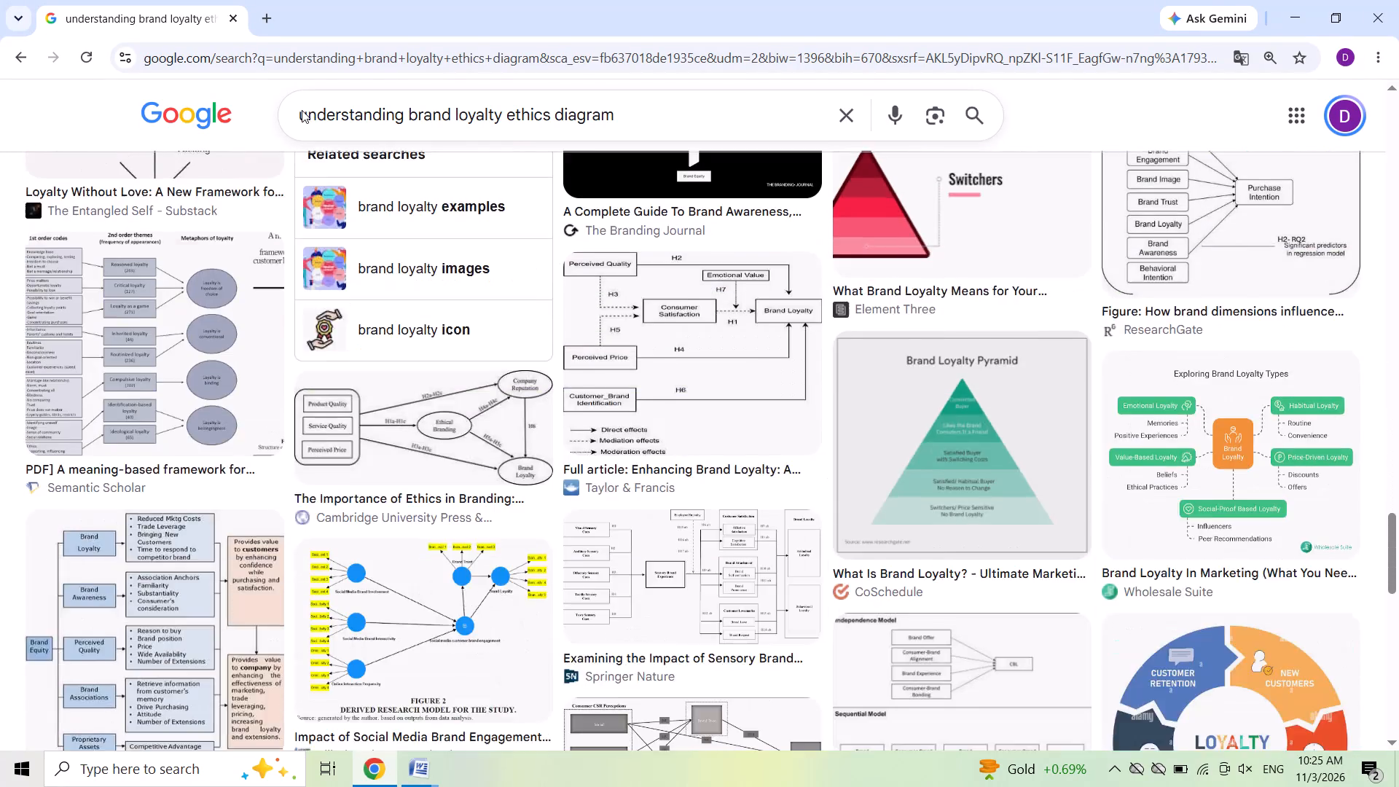
key(Down)
key(Down)
key(Down)
key(Down)
key(Down)
key(Down)
key(Down)
key(Down)
key(Down)
key(Down)
key(Down)
key(Down)
key(Down)
key(Down)
key(Down)
key(Down)
key(Down)
key(Down)
key(Down)
key(Down)
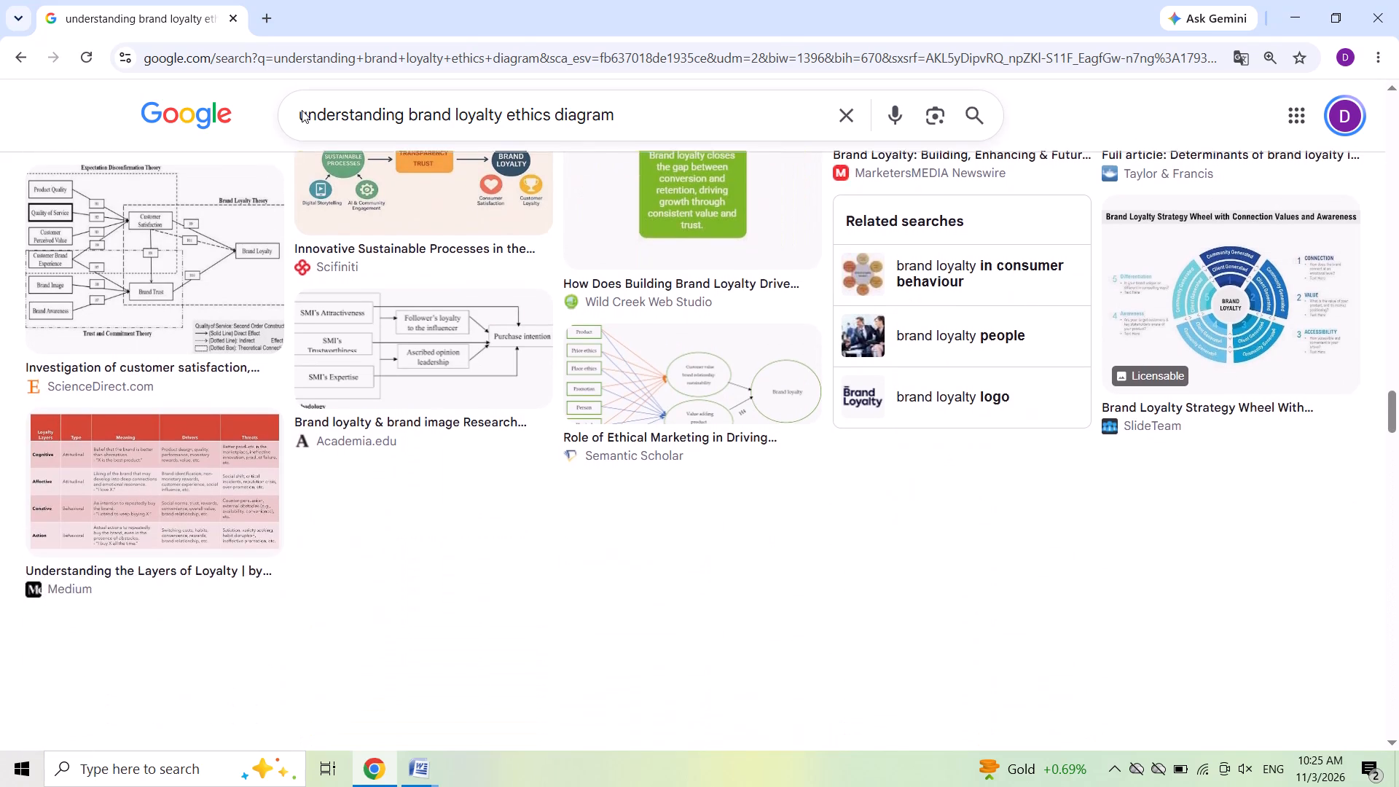
key(Up)
key(Up)
key(Up)
key(Up)
key(Up)
key(Up)
key(Up)
key(Up)
key(Up)
key(Up)
key(Up)
key(Up)
key(Up)
key(Up)
key(Up)
key(Up)
key(Up)
key(Up)
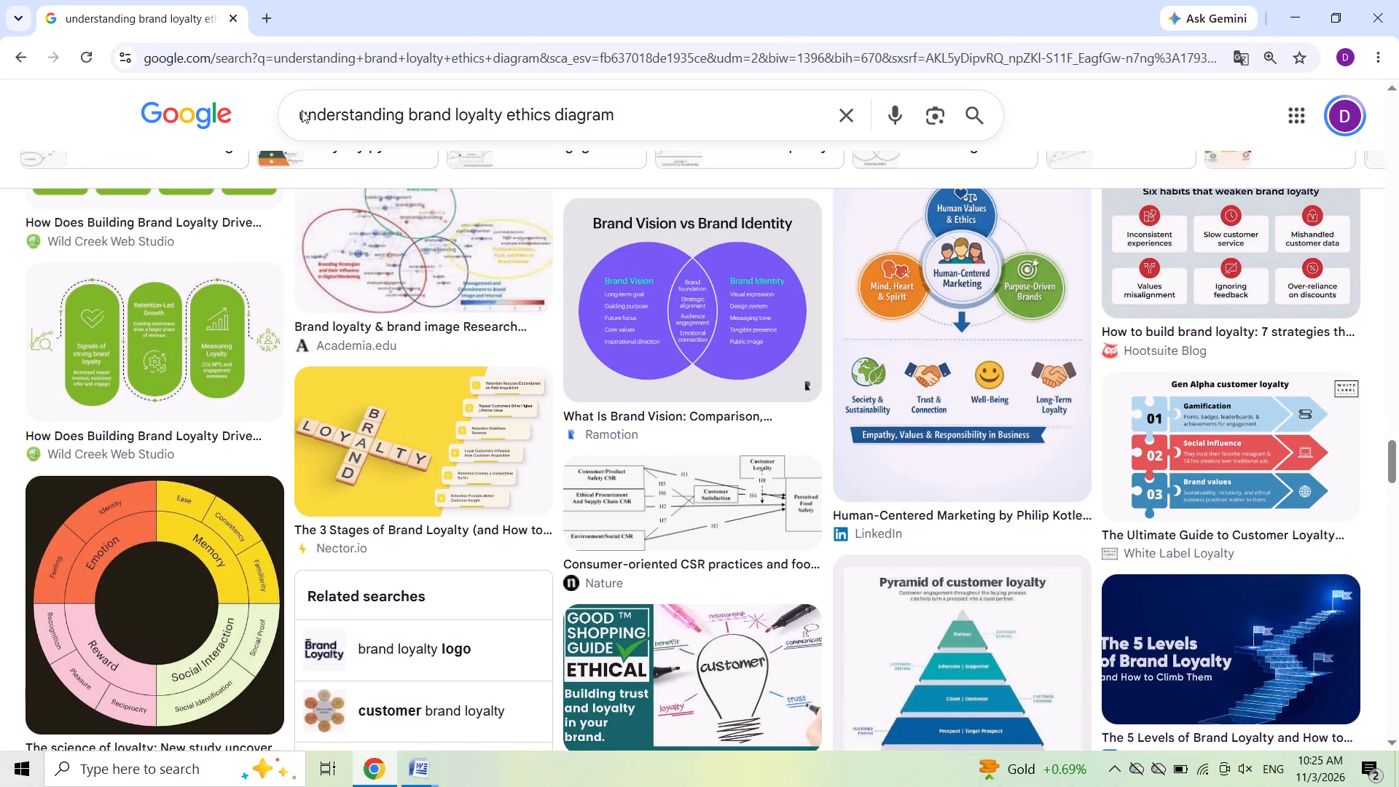
key(Down)
key(Down)
key(Down)
key(Down)
key(Down)
key(Down)
key(Down)
key(Down)
key(Down)
key(Down)
key(Down)
key(Down)
key(Down)
key(Down)
key(Down)
key(Down)
key(Down)
key(Down)
key(Down)
key(Down)
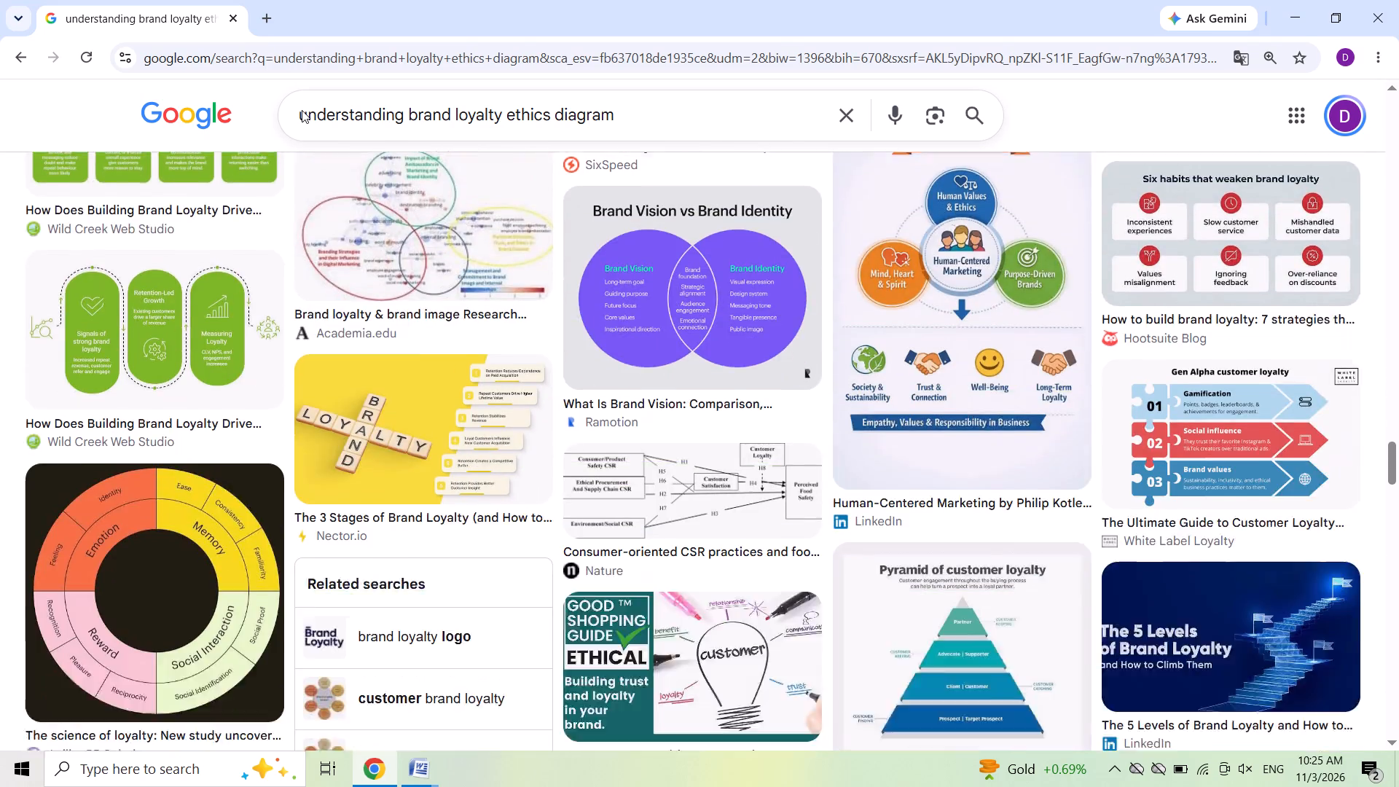
key(Down)
key(Down)
key(Down)
key(Down)
key(Down)
key(Down)
key(Down)
key(Down)
key(Down)
key(Down)
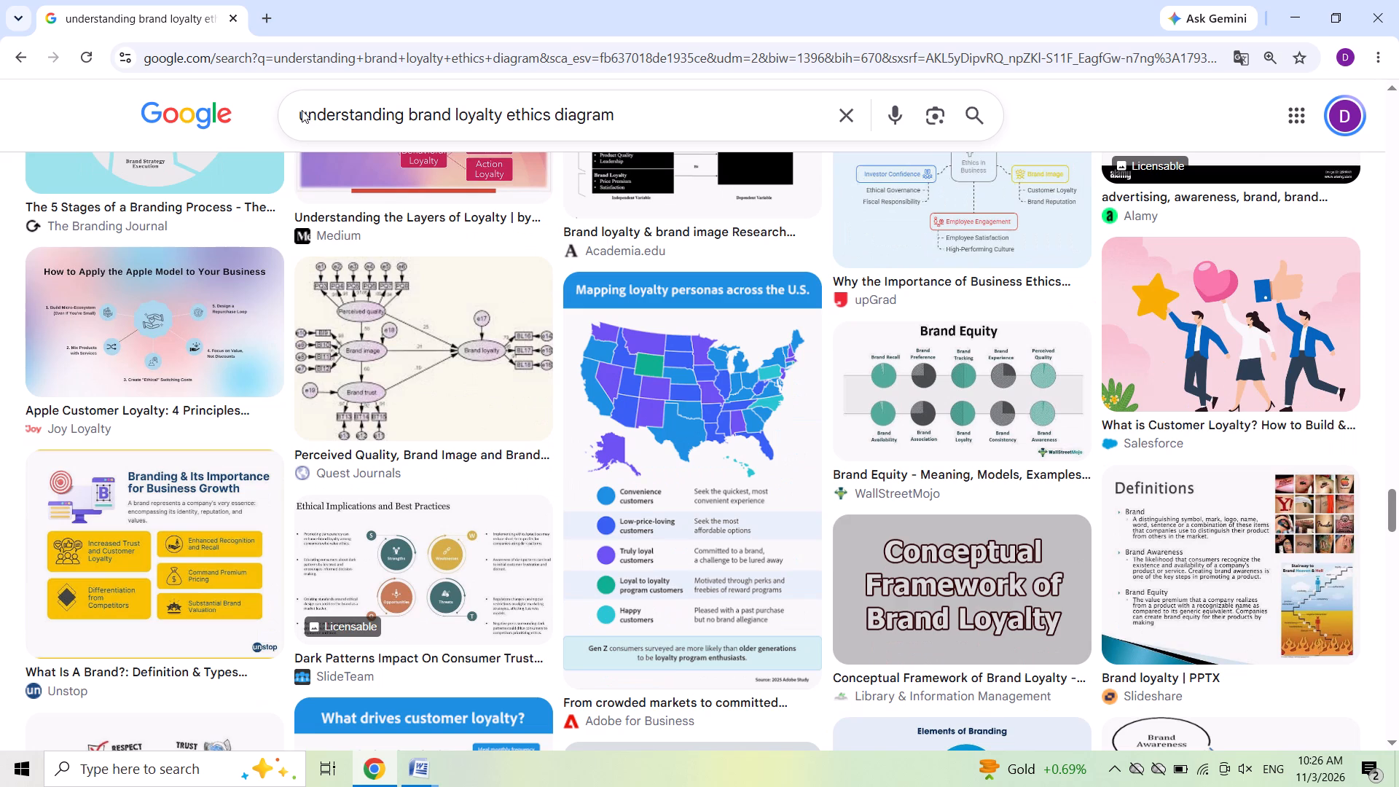
Look back through the brand loyalty ethics image results, up to the first ones, for a clean diagram that suits the document.
key(Up)
key(Up)
key(Up)
key(Up)
key(Up)
key(Up)
key(Up)
key(Up)
key(Up)
key(Up)
key(Up)
key(Up)
key(Up)
key(Up)
key(Up)
key(Up)
key(Up)
key(Up)
key(Up)
key(Up)
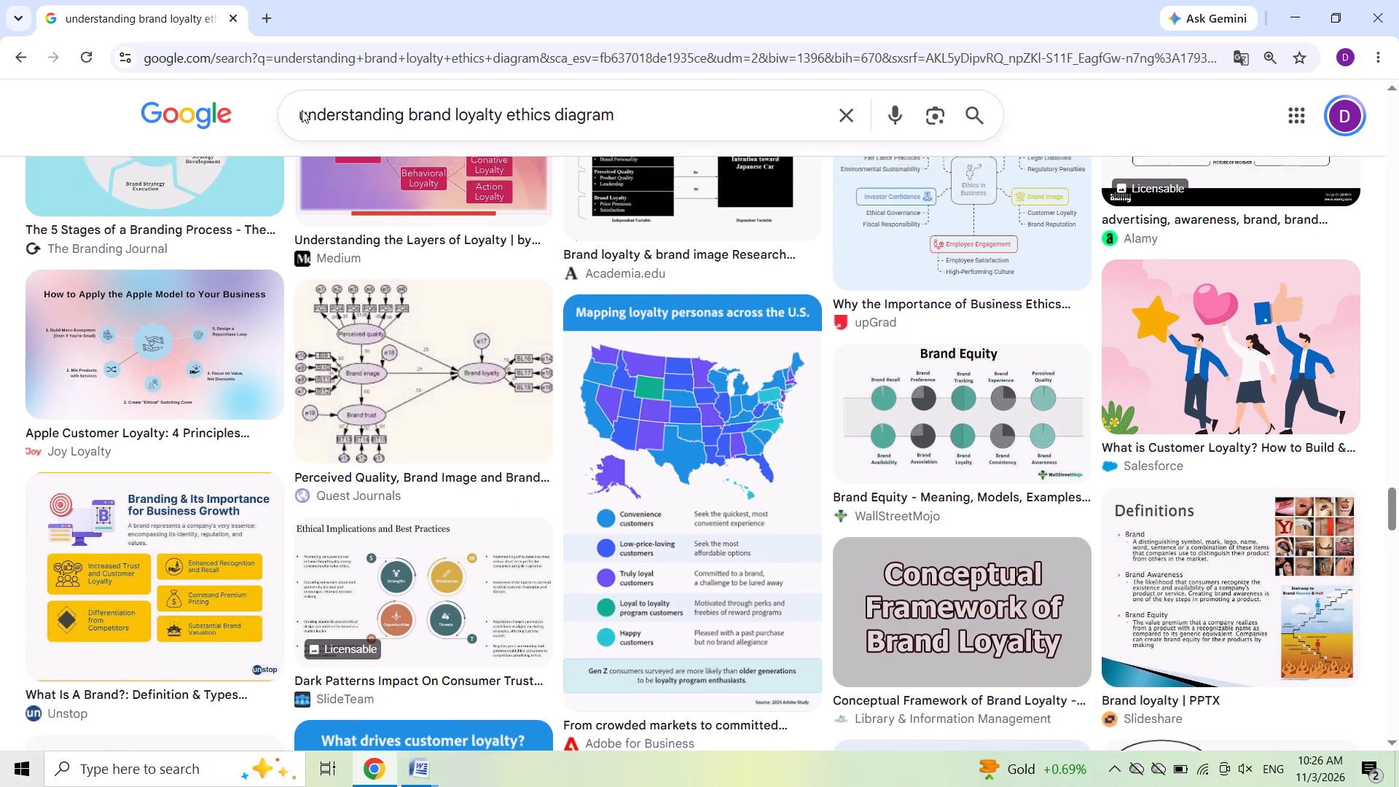
key(Up)
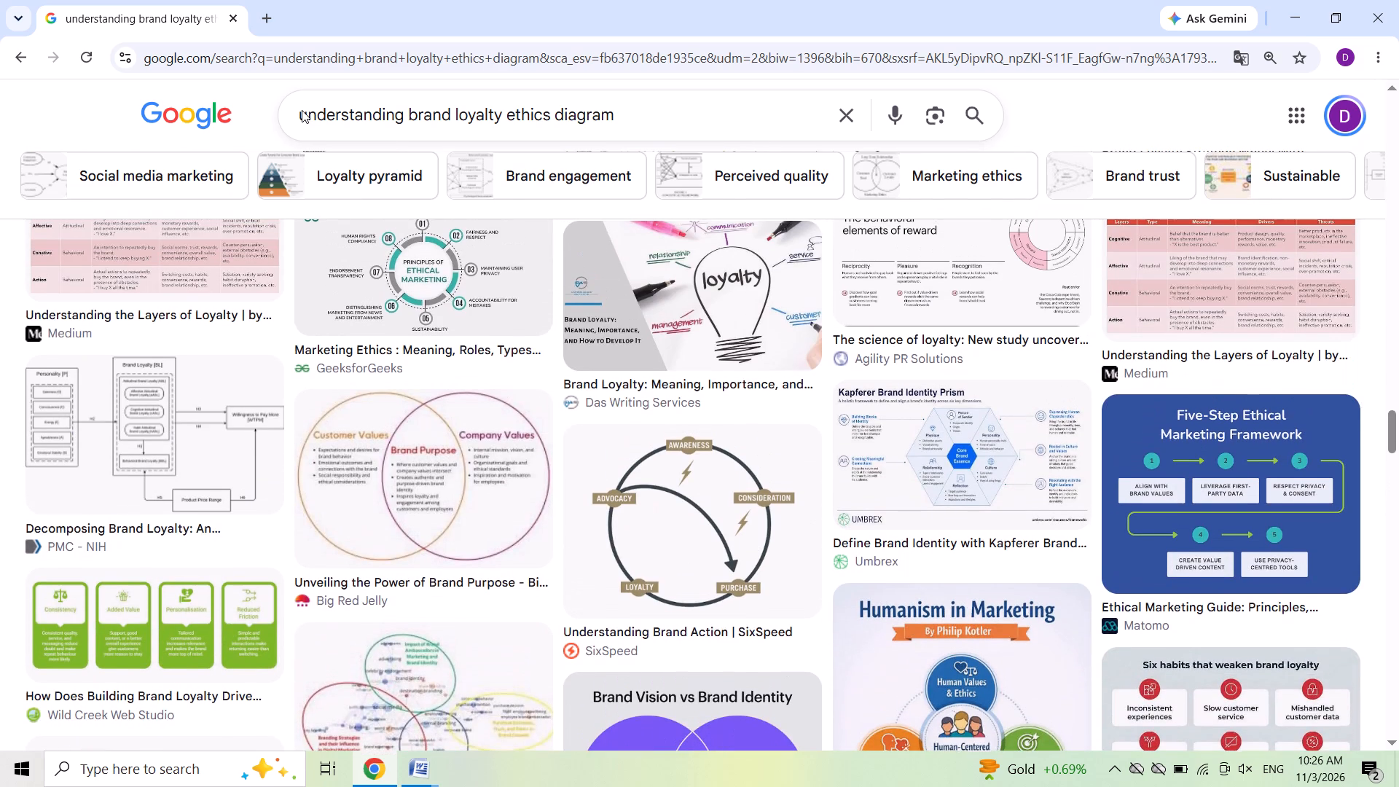
key(Up)
key(Up)
key(Up)
key(Up)
key(Up)
key(Up)
key(Up)
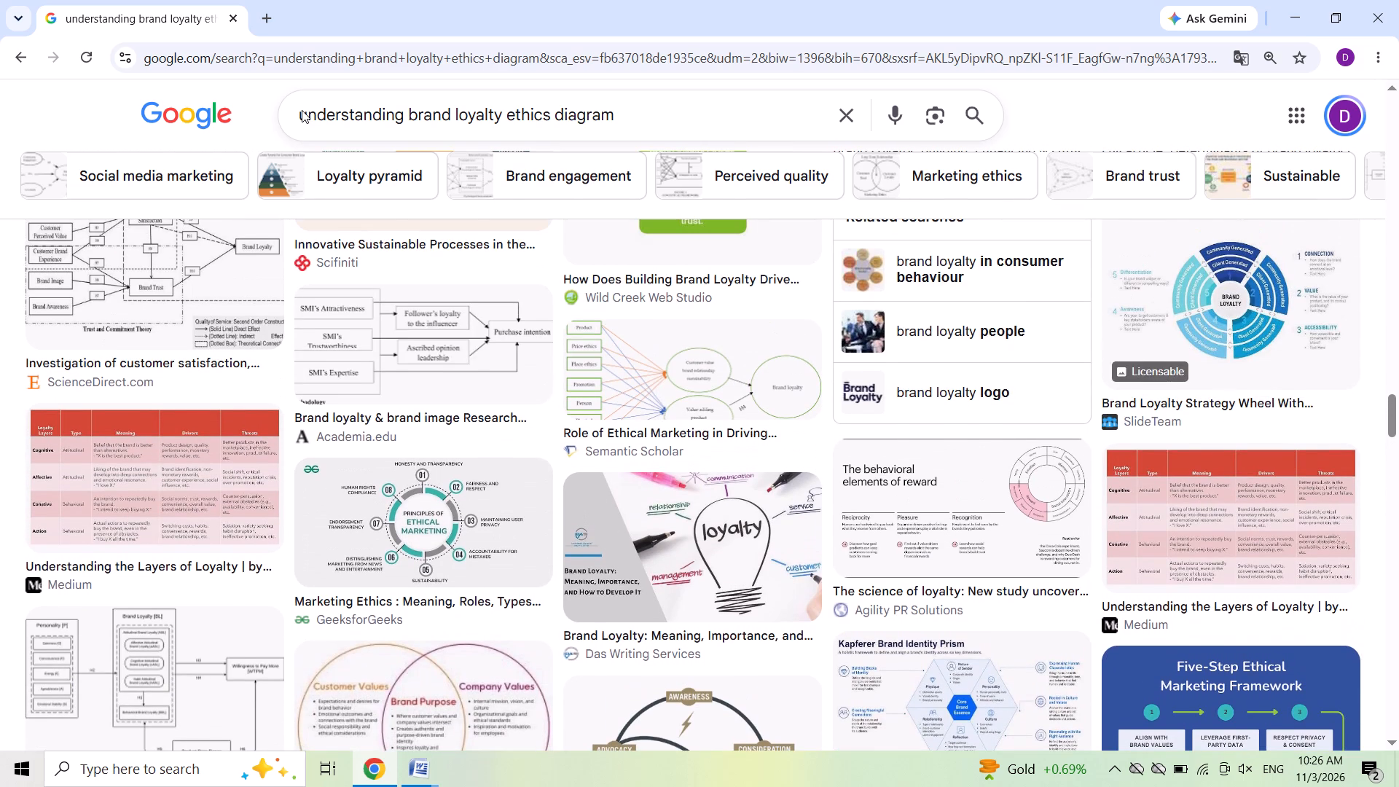
key(Up)
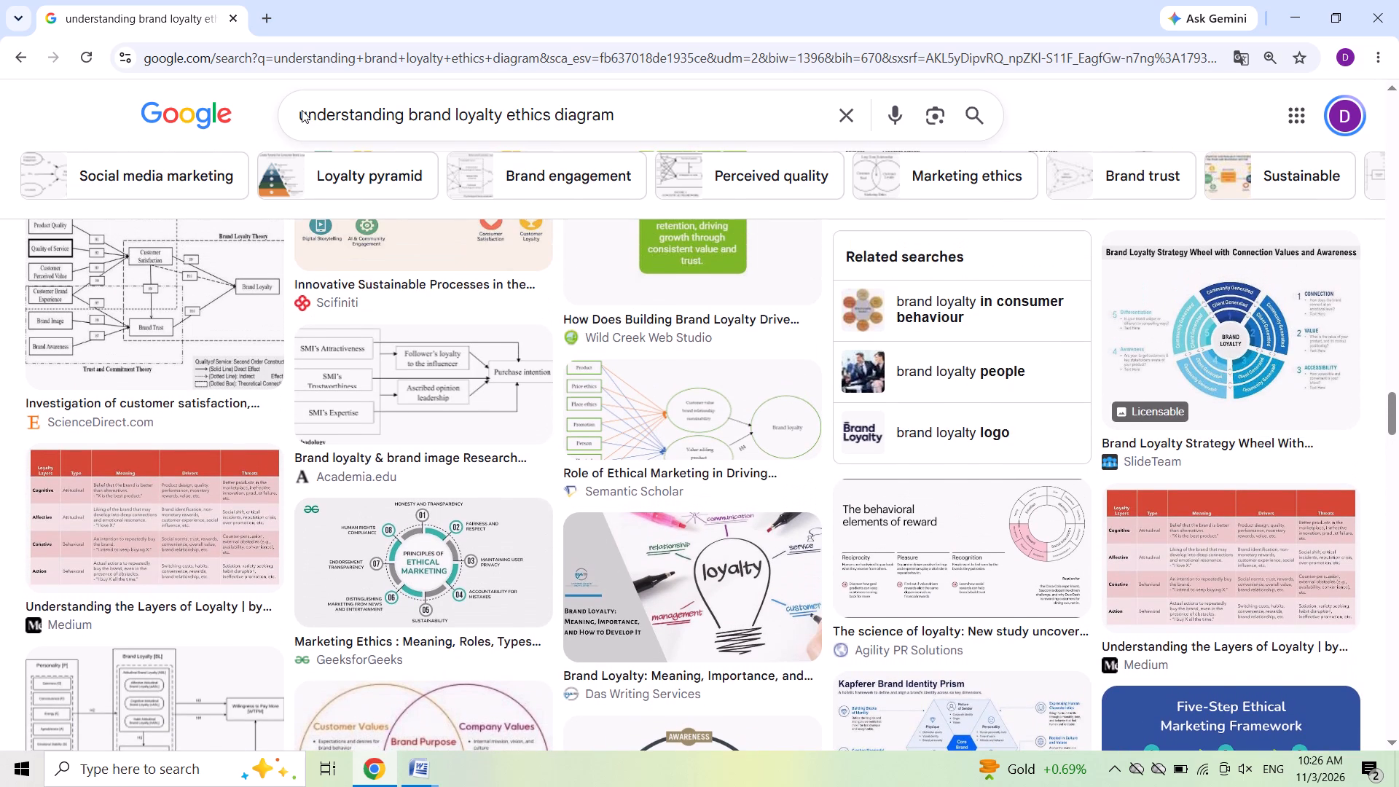
key(Up)
key(Up)
key(Up)
key(Up)
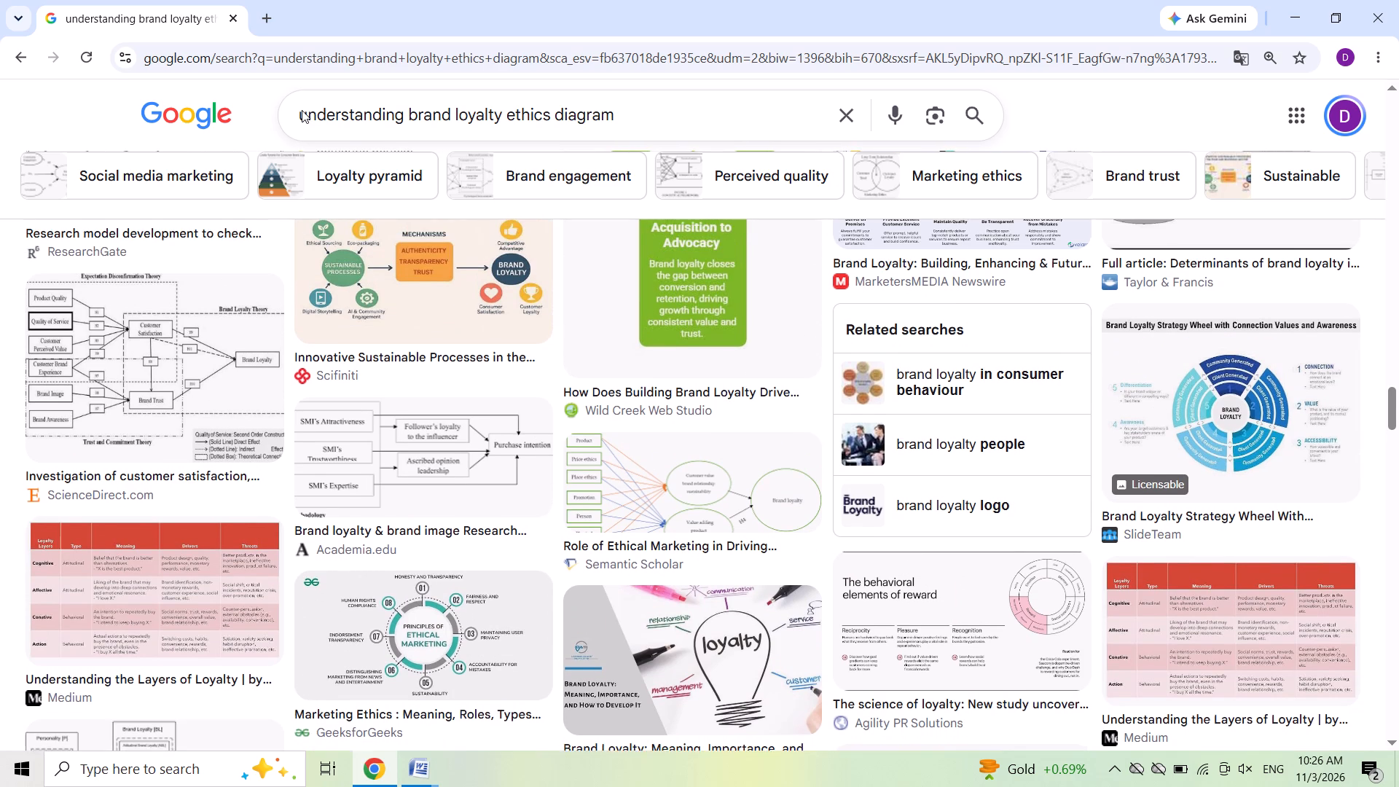
key(Up)
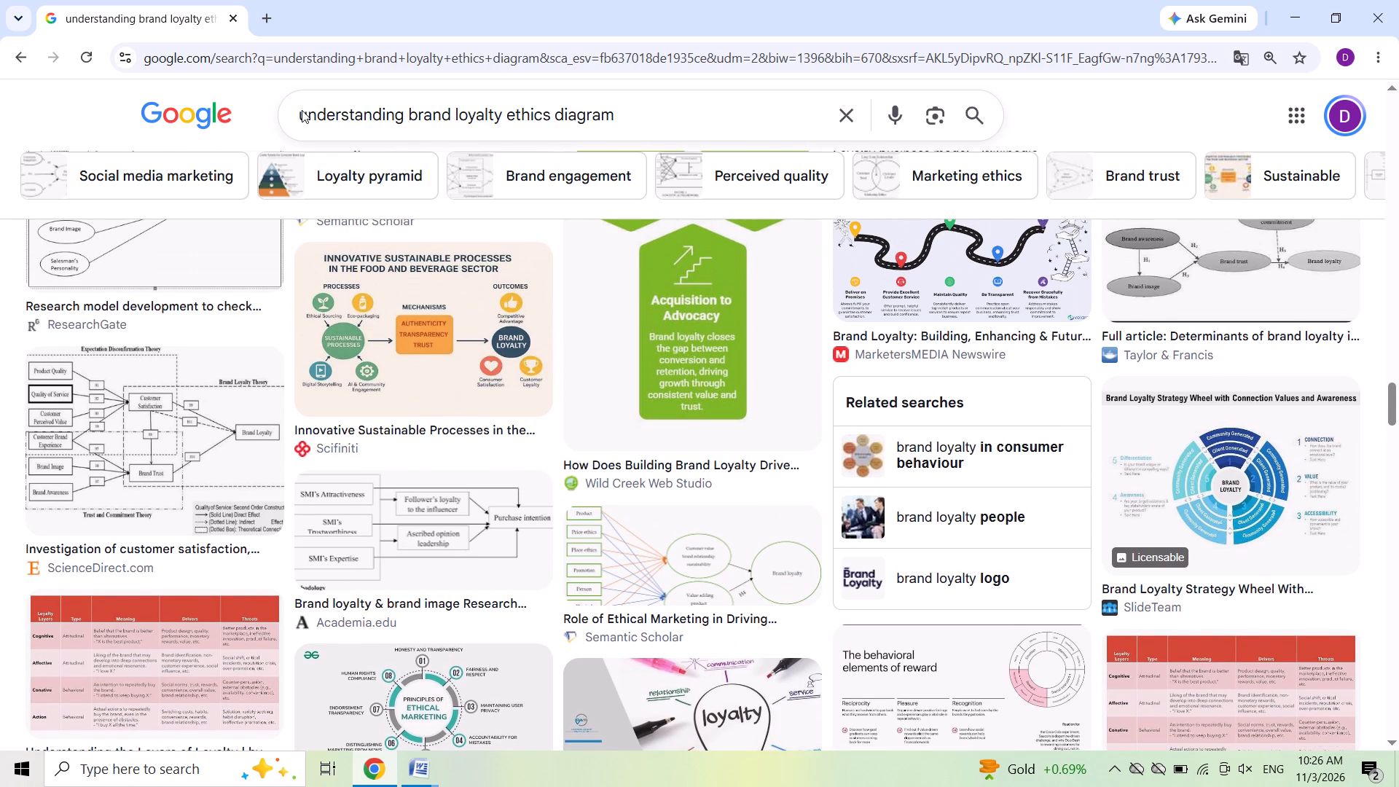
key(Up)
key(Up)
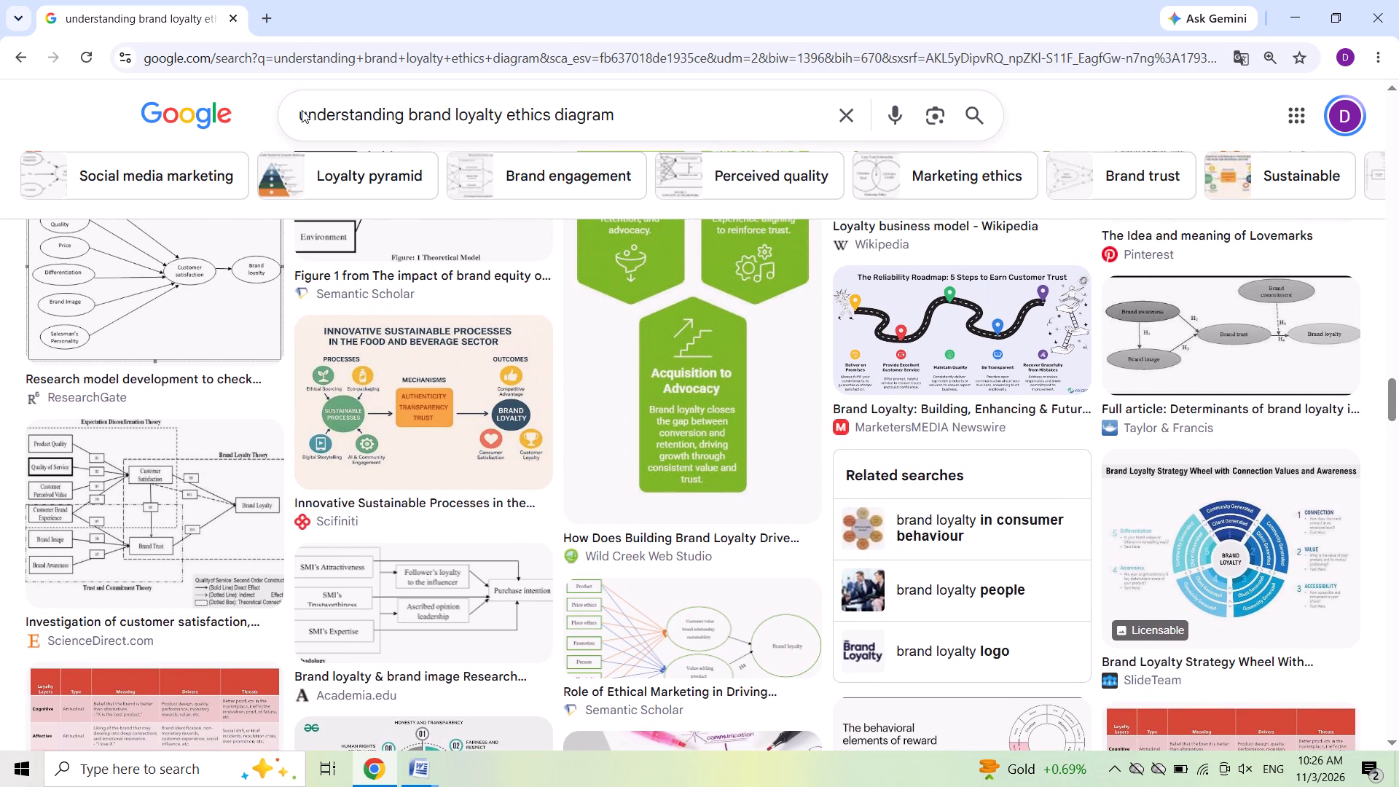
key(Up)
key(Up)
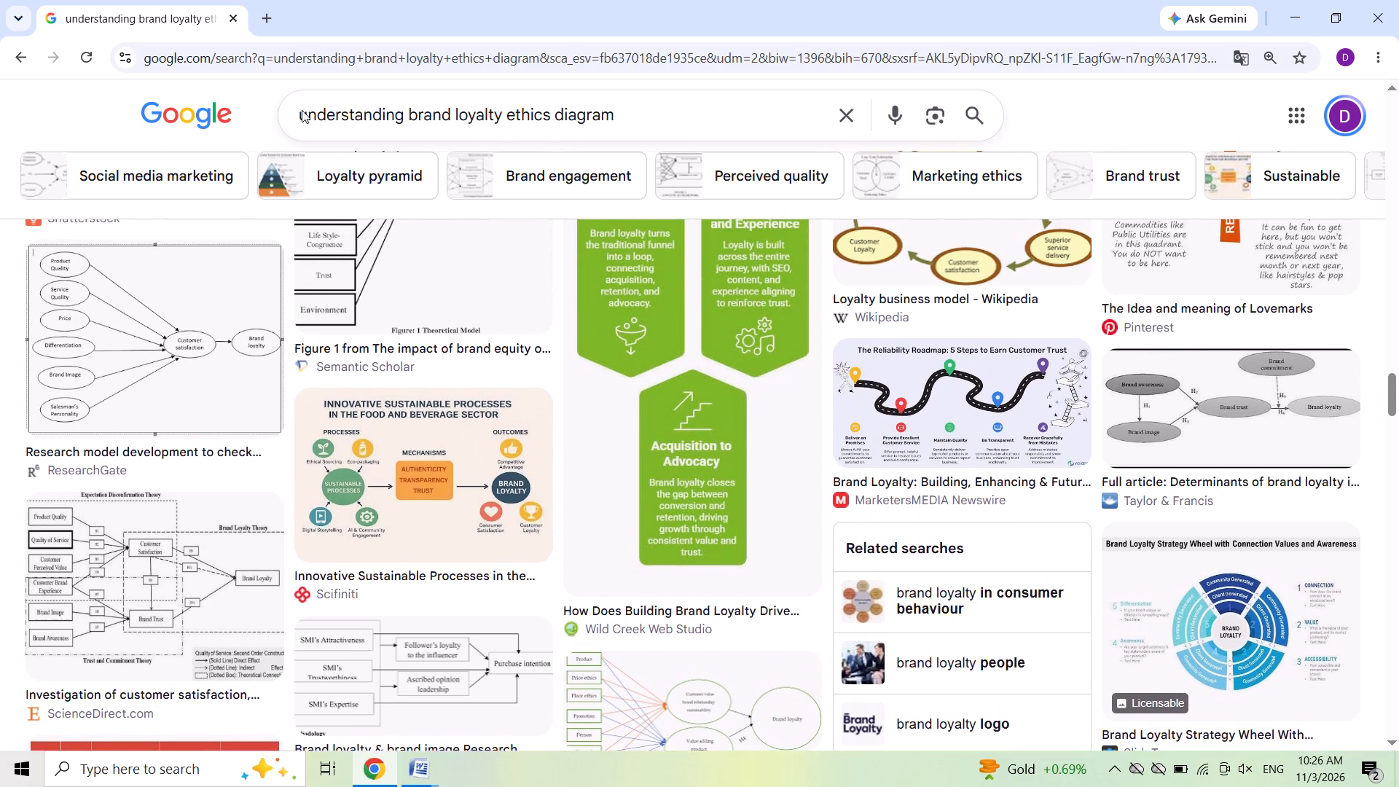
key(Up)
key(Up)
key(Up)
key(Up)
key(Up)
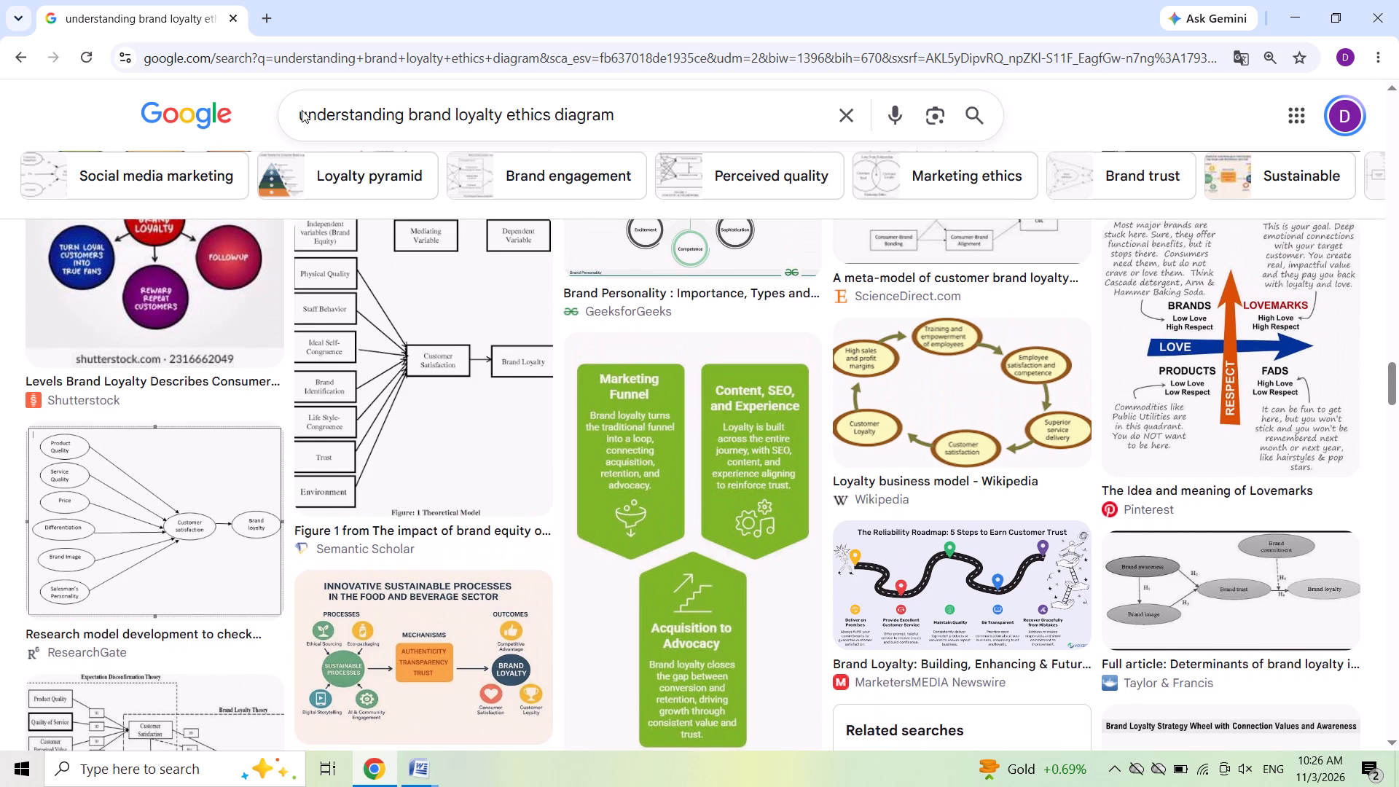
key(Up)
key(Up)
key(Up)
key(Up)
key(Up)
key(Up)
key(Up)
key(Up)
key(Up)
key(Up)
key(Up)
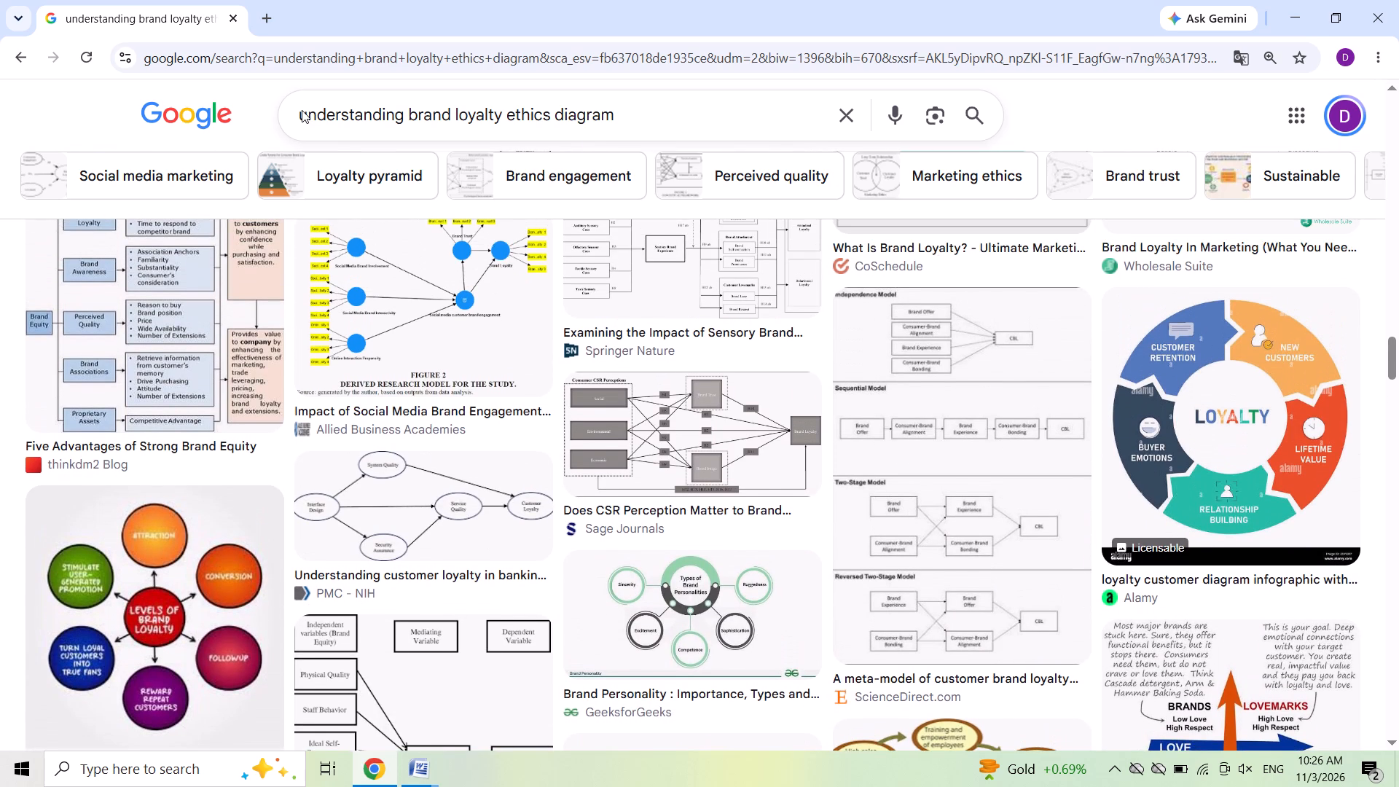
key(Up)
key(Up)
key(Up)
key(Up)
key(Up)
key(Up)
key(Up)
key(Up)
key(Up)
key(Up)
key(Up)
key(Up)
key(Up)
key(Up)
key(Up)
key(Up)
key(Up)
key(Up)
key(Up)
key(Up)
key(Up)
key(Up)
key(Up)
key(Up)
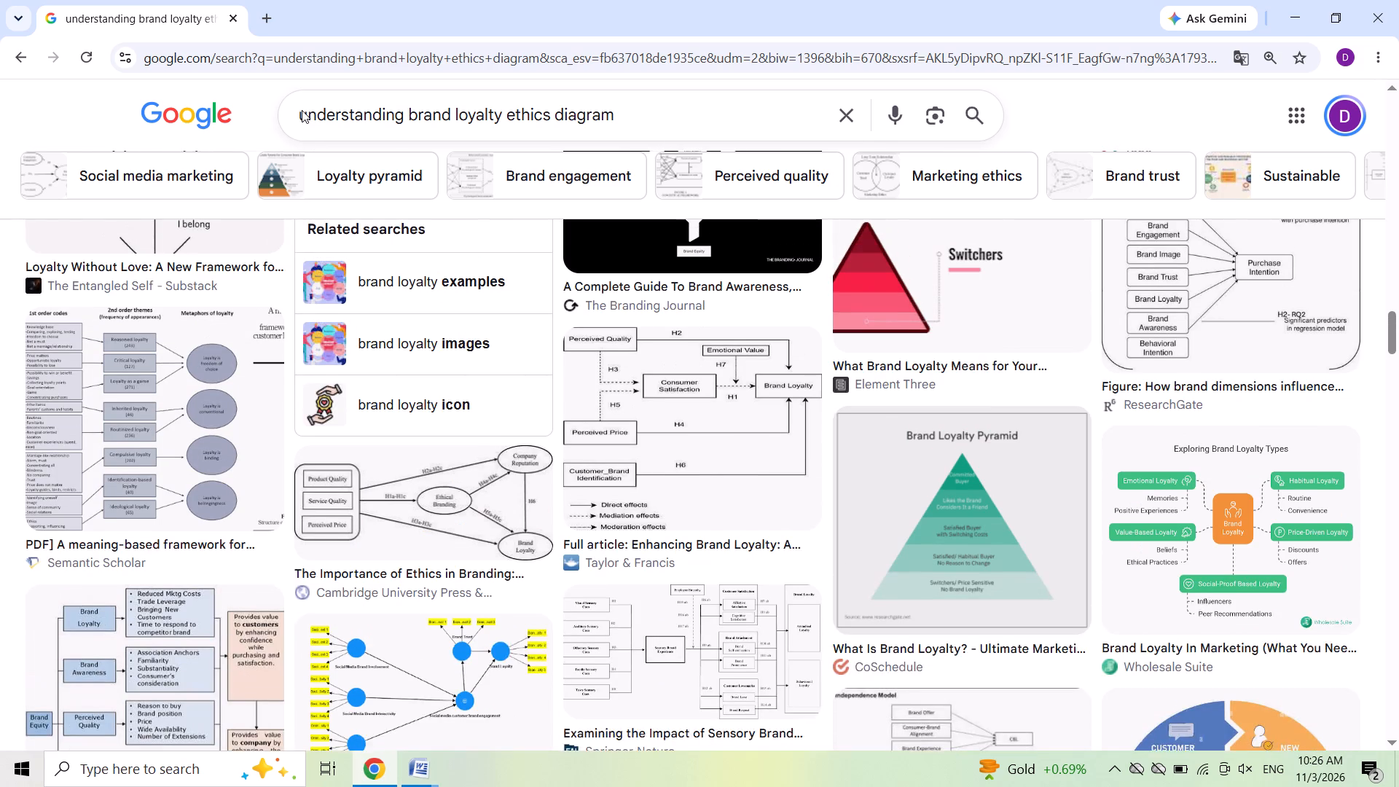
key(Up)
key(Up)
key(Up)
key(Up)
key(Up)
key(Up)
key(Up)
key(Up)
key(Up)
key(Up)
key(Up)
key(Up)
key(Up)
key(Up)
key(Up)
key(Up)
key(Up)
key(Up)
key(Up)
key(Up)
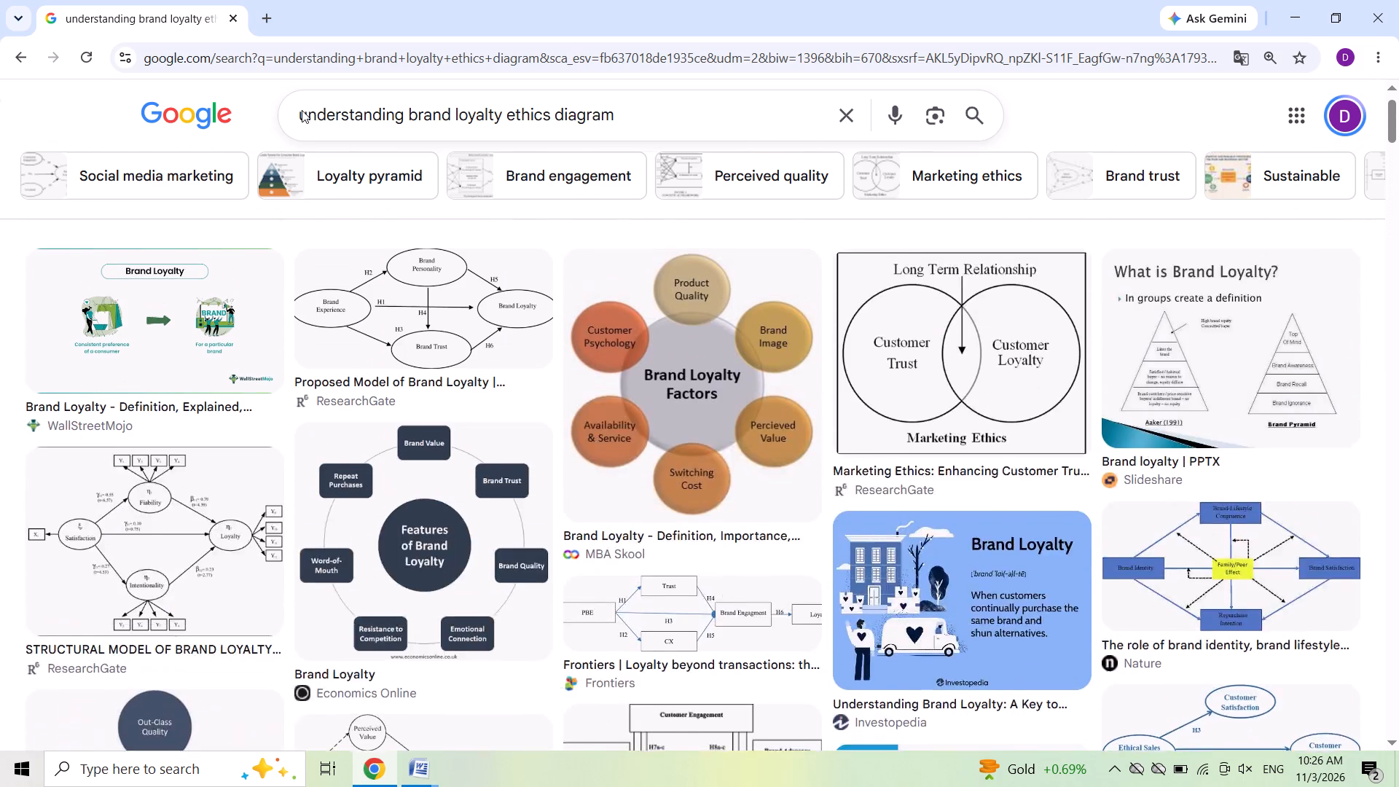
key(Up)
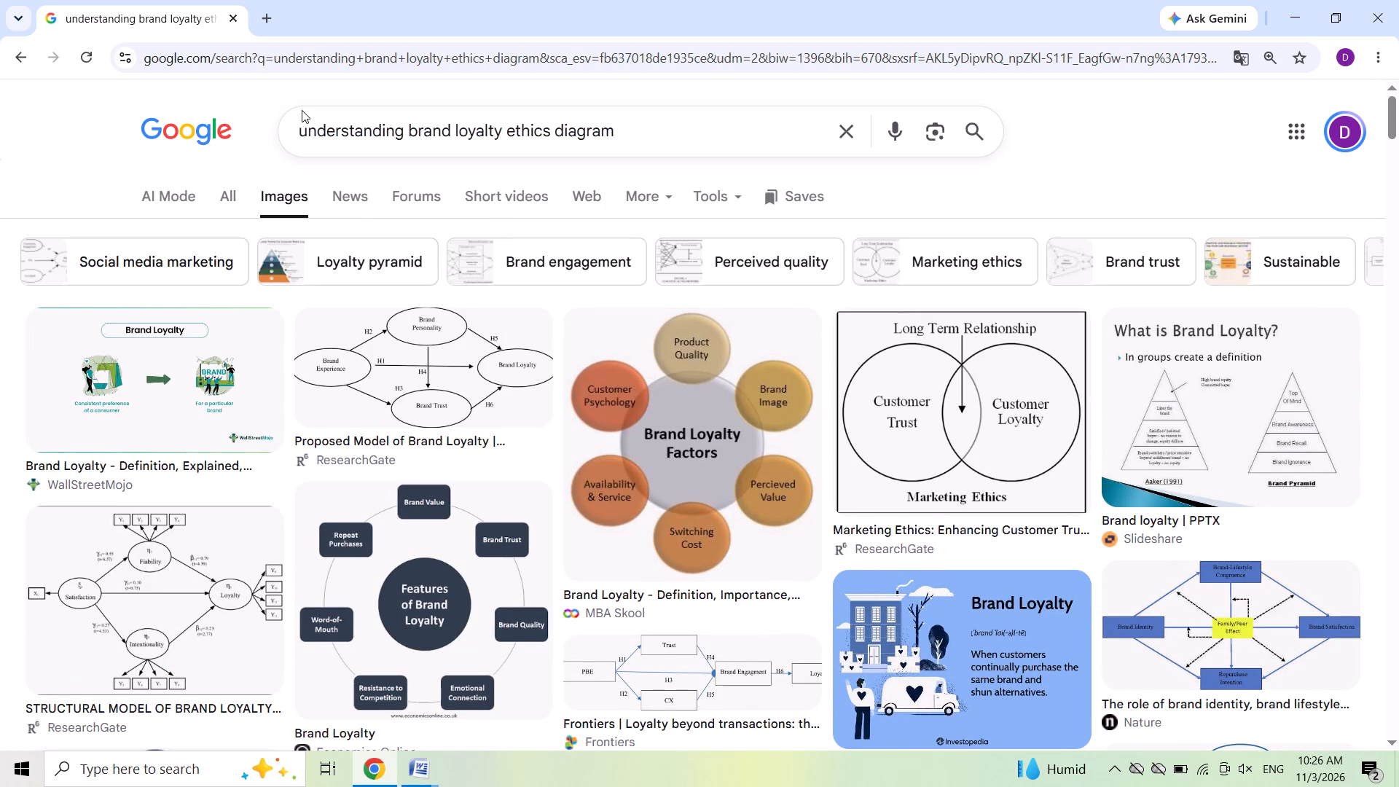
key(Up)
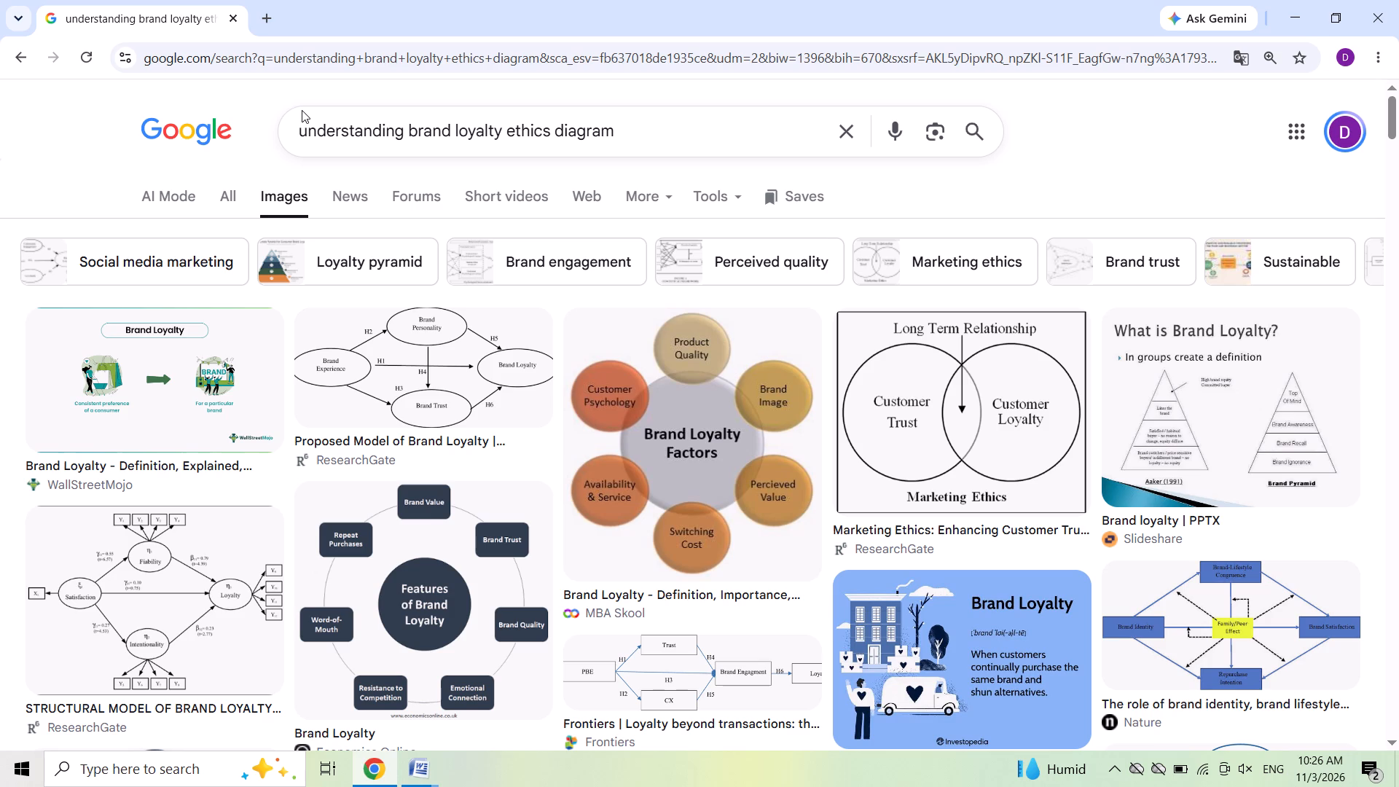
Replace the image search query with "ethical branding and consumer loyalty" and run the search.
click(850, 127)
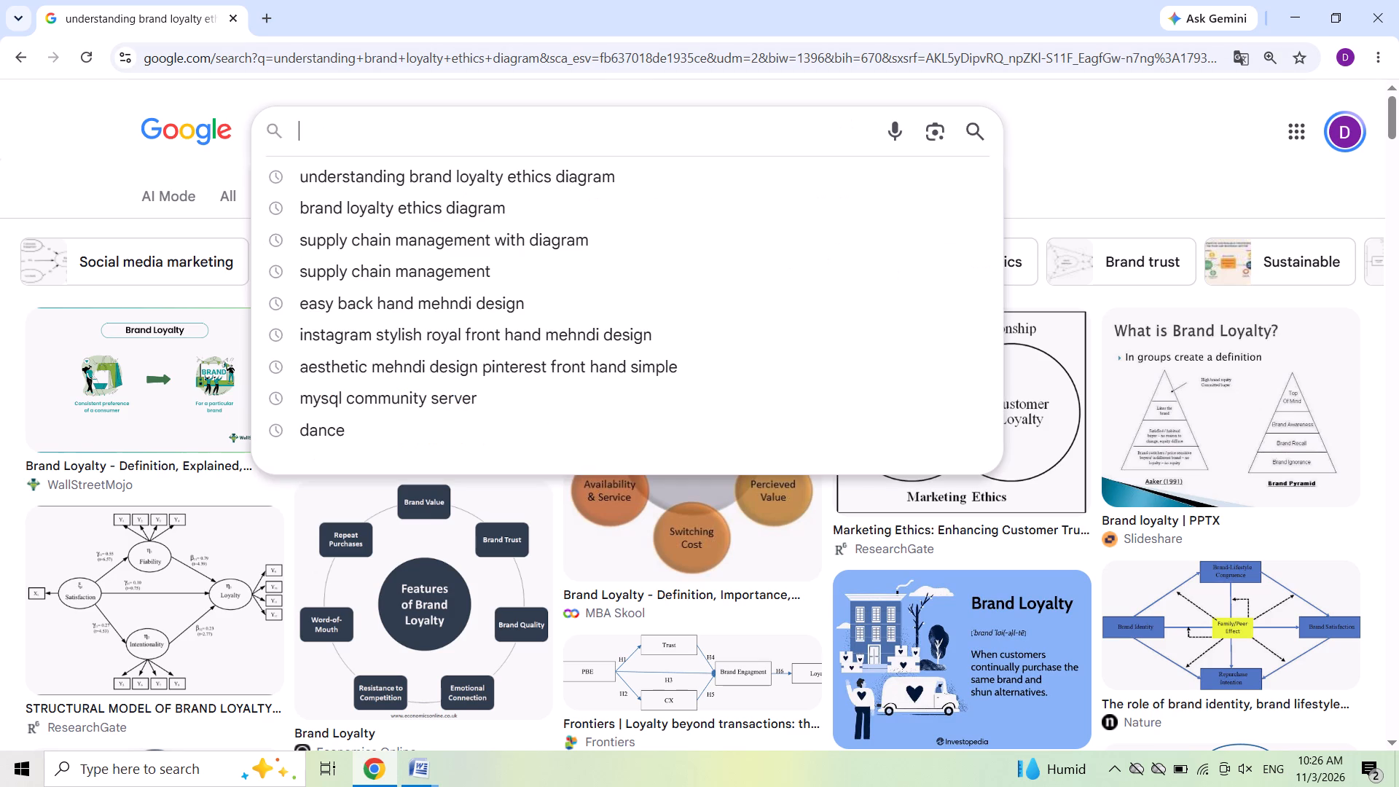
text(ethica)
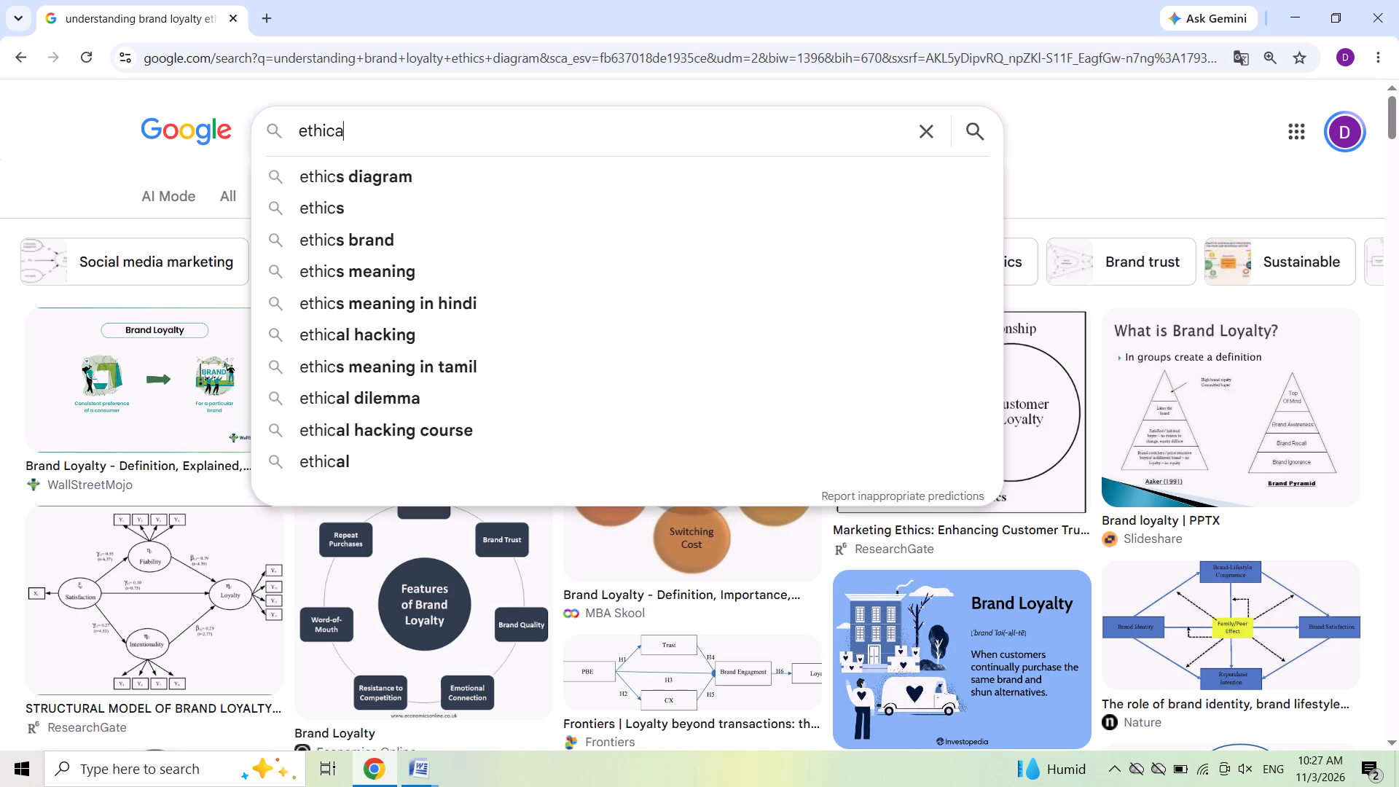
text(l)
key(space)
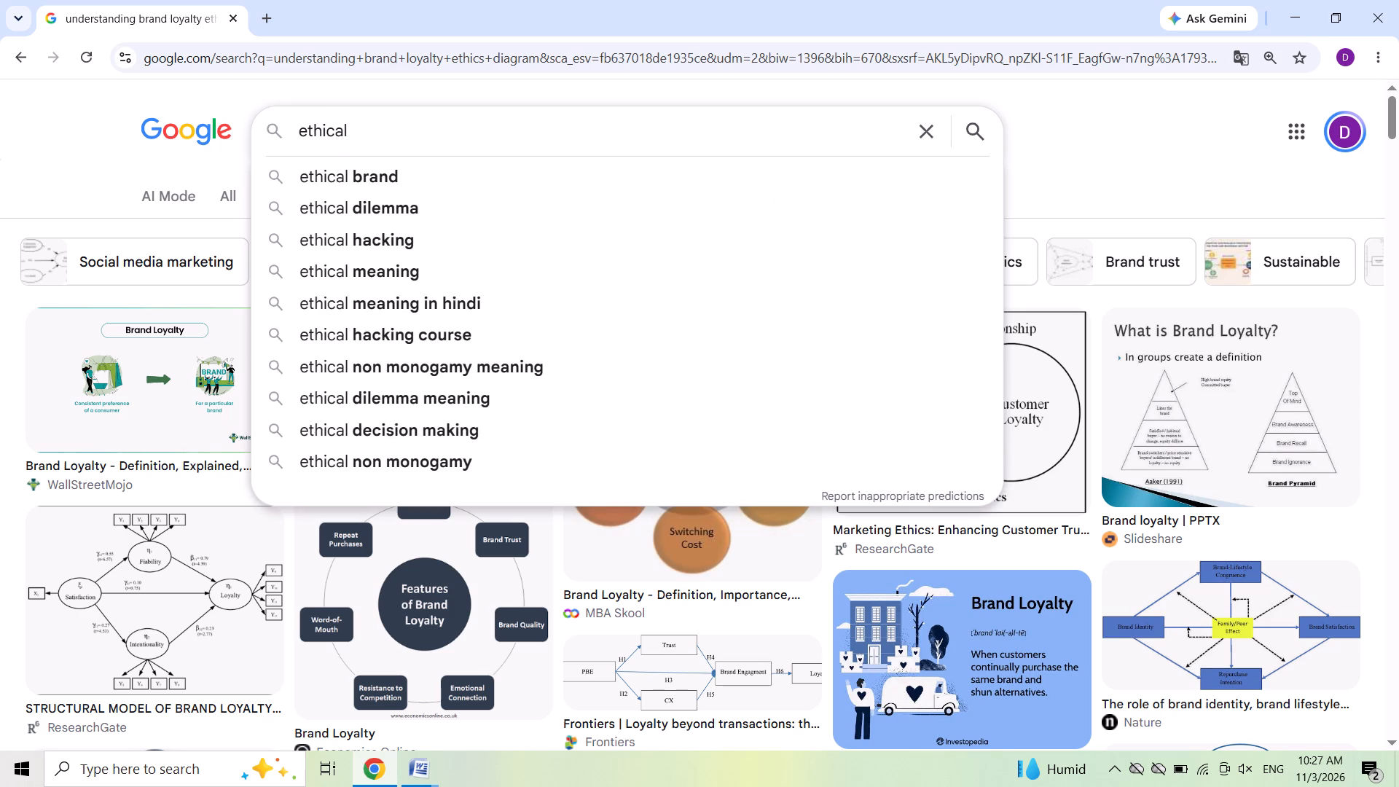
text(brandi)
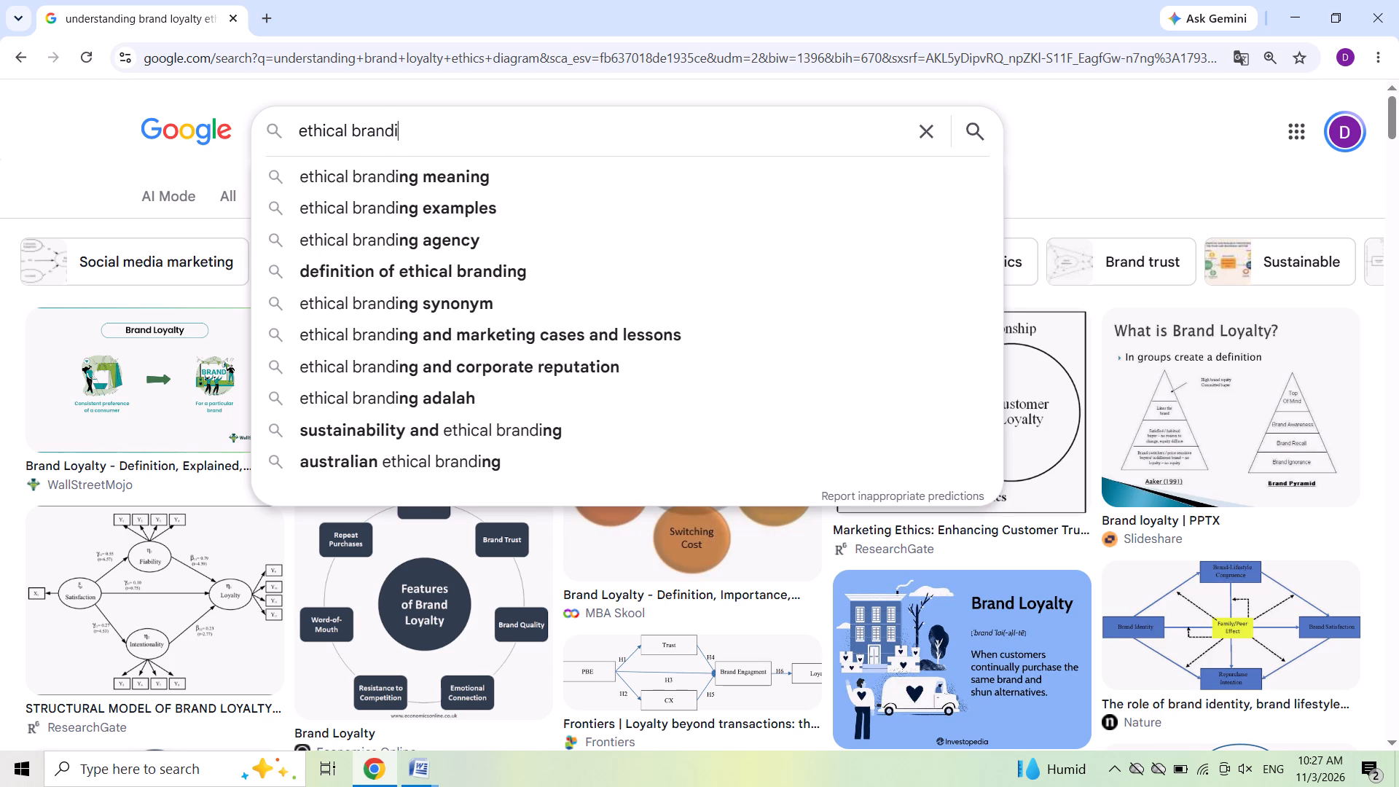
text(g)
key(space)
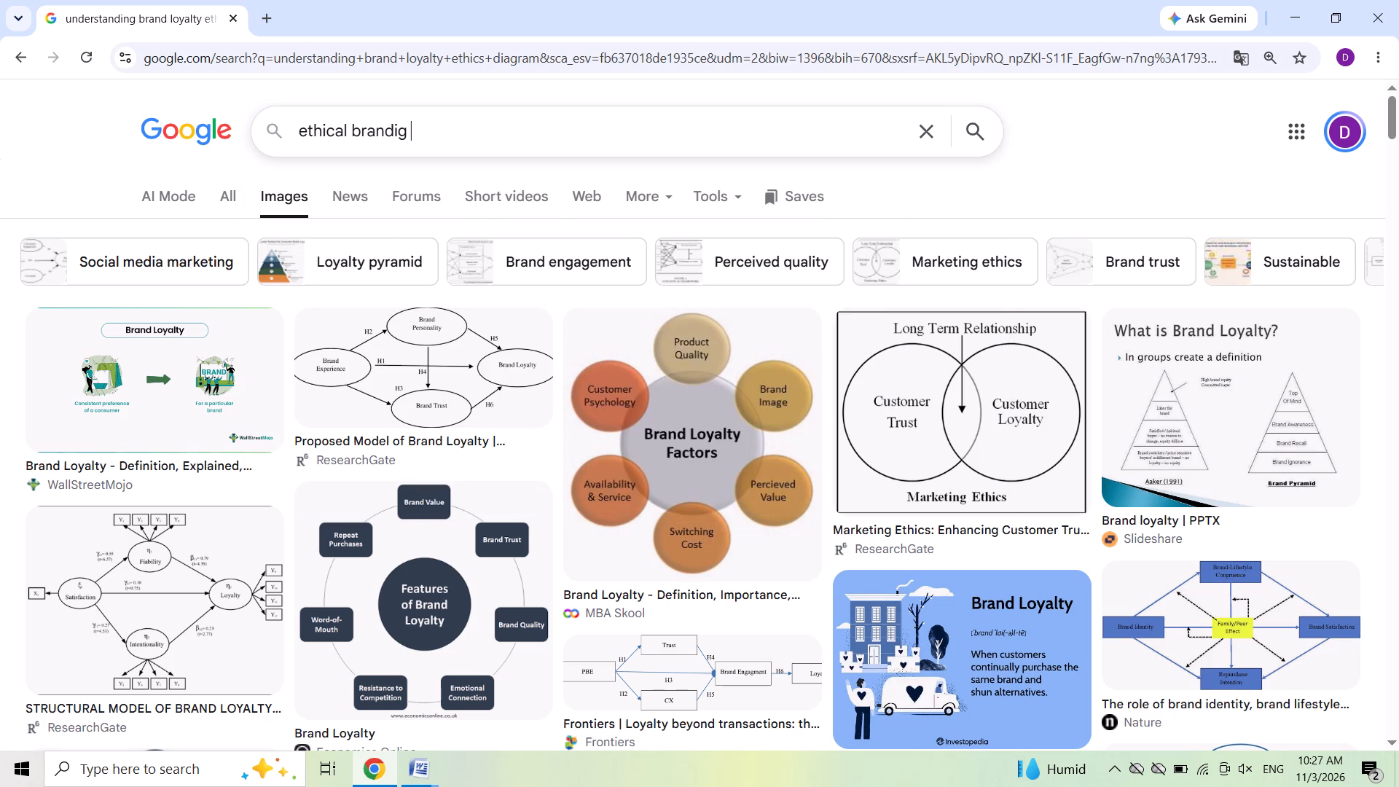
key(BackSpace)
key(BackSpace)
text(ng and)
key(space)
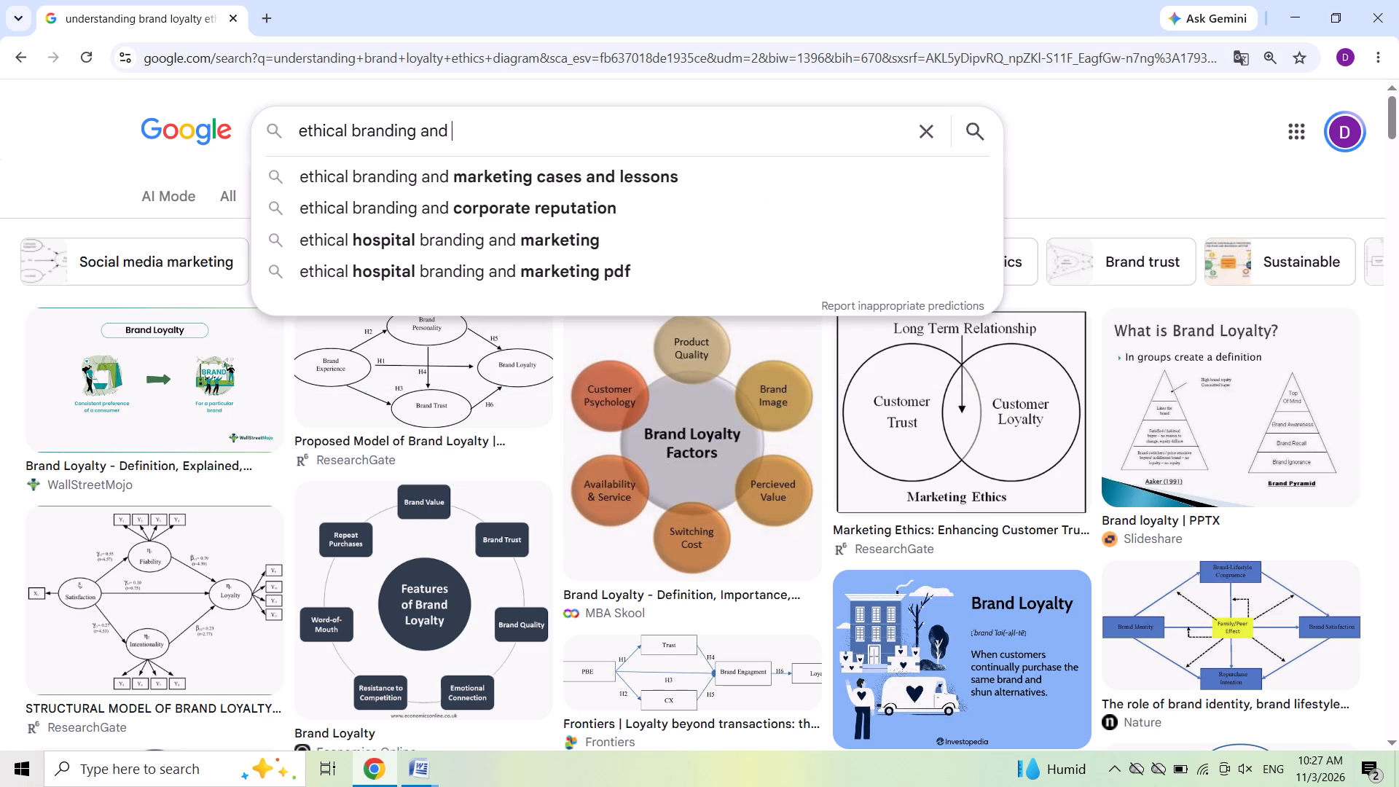
text(consumer)
key(space)
text(loyal)
text(ty)
key(Return)
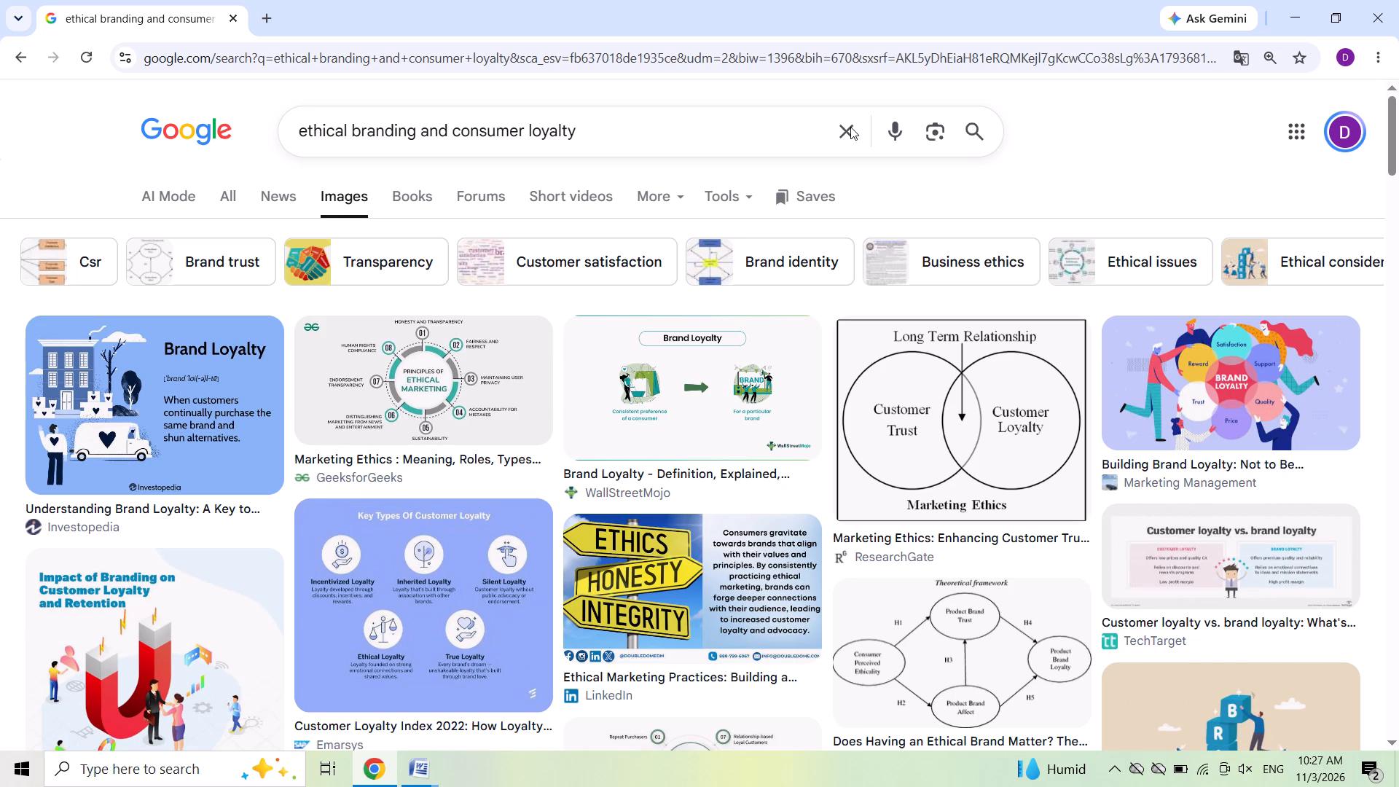
Look down through the ethical branding and consumer loyalty image results for a clean diagram that suits the document.
key(Down)
key(Down)
key(Down)
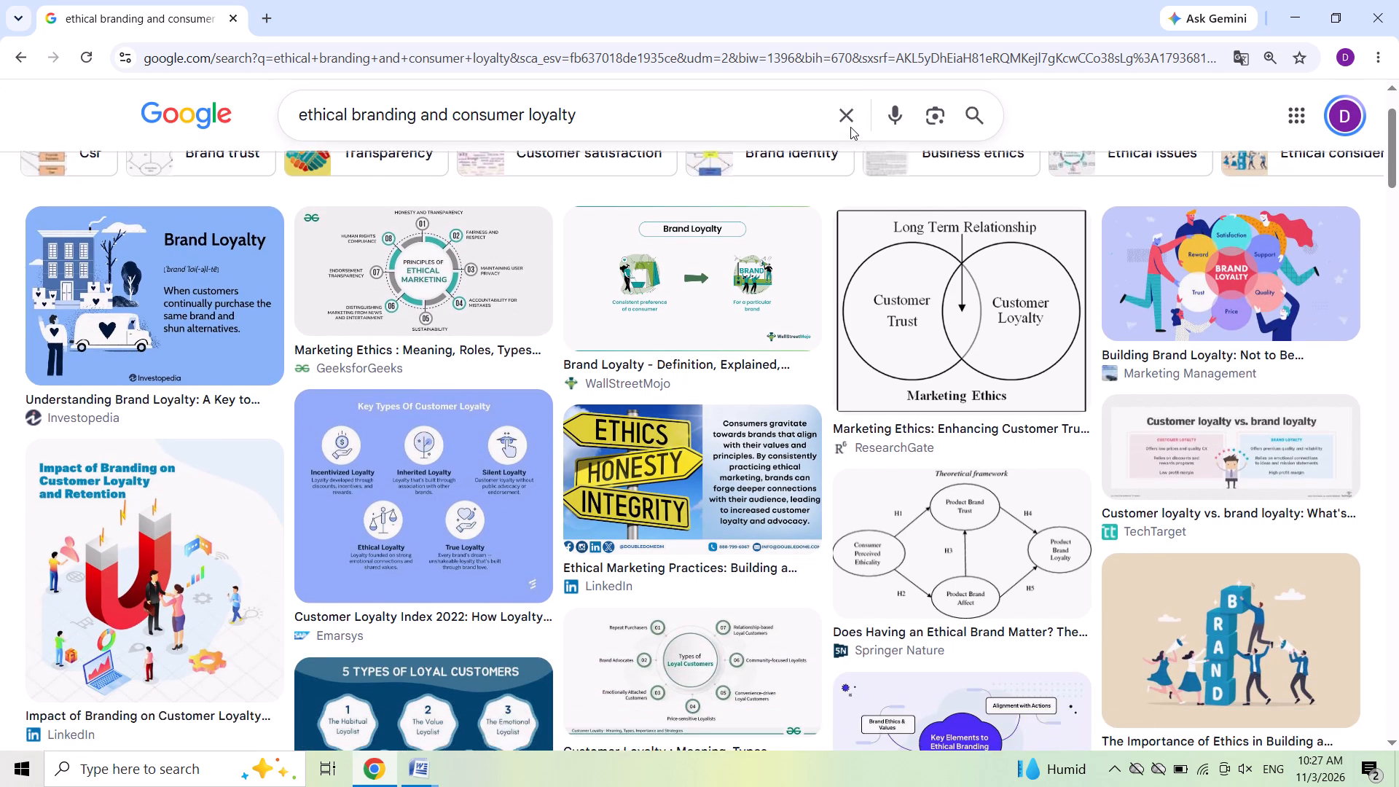
key(Down)
key(Down)
key(Down)
key(Down)
key(Down)
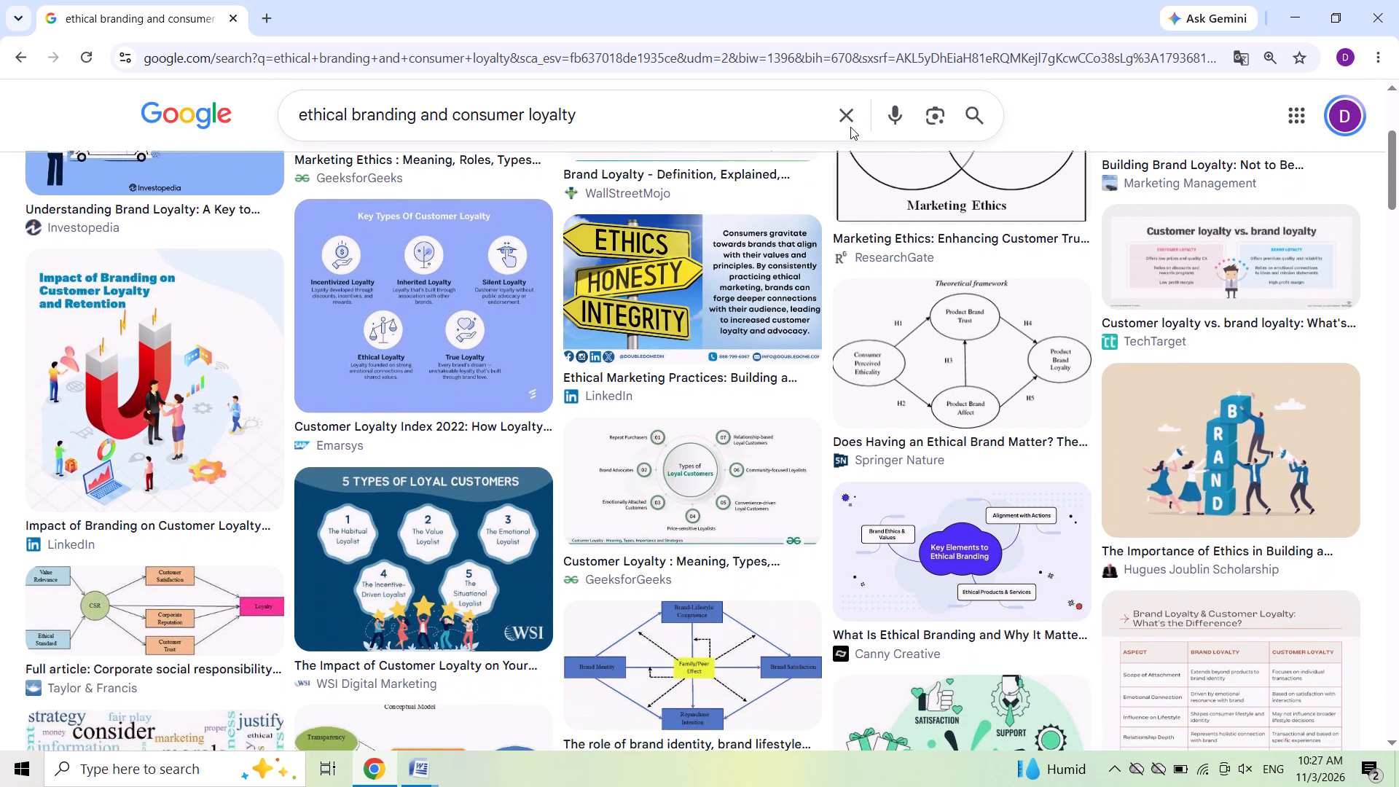
key(Down)
key(Down)
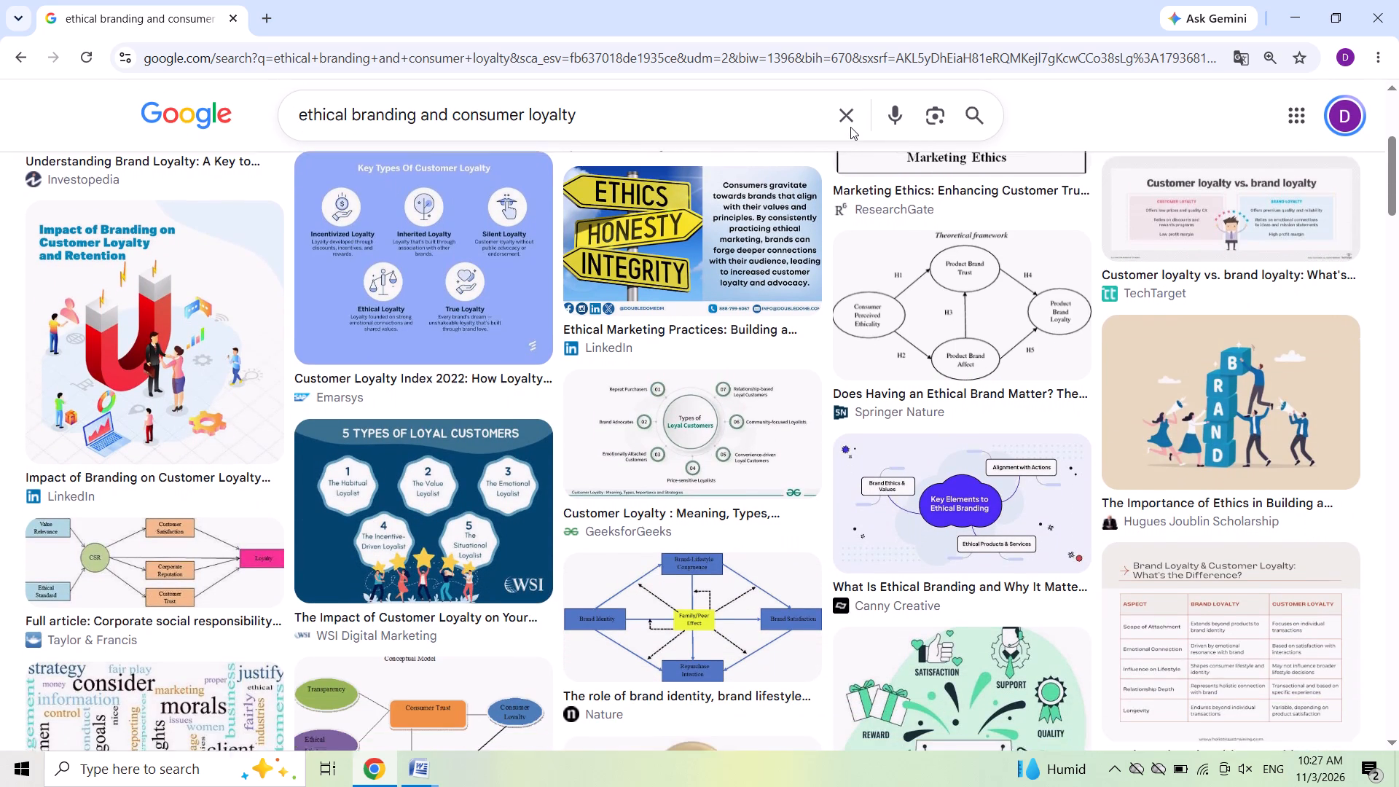
key(Down)
key(Down)
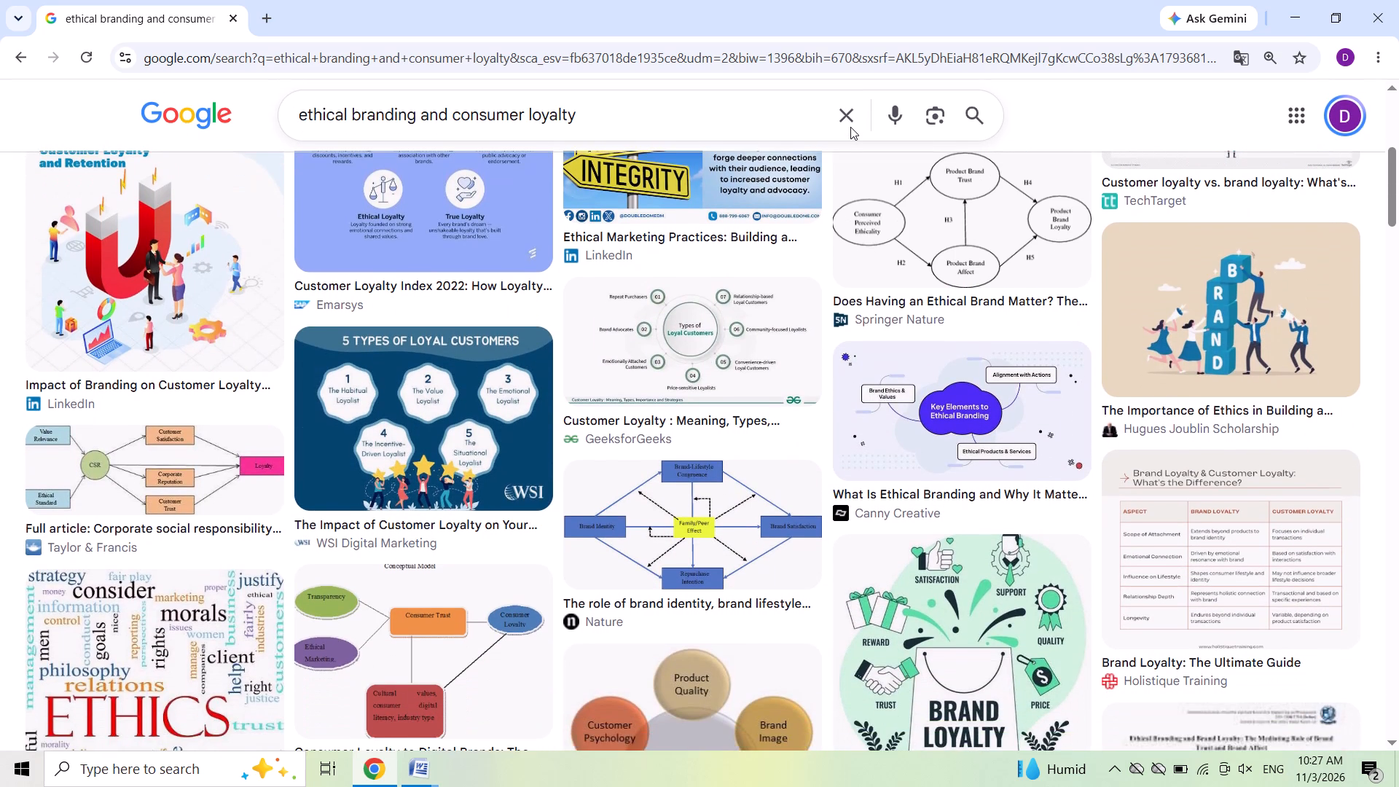
key(Down)
key(Down)
key(Down)
key(Down)
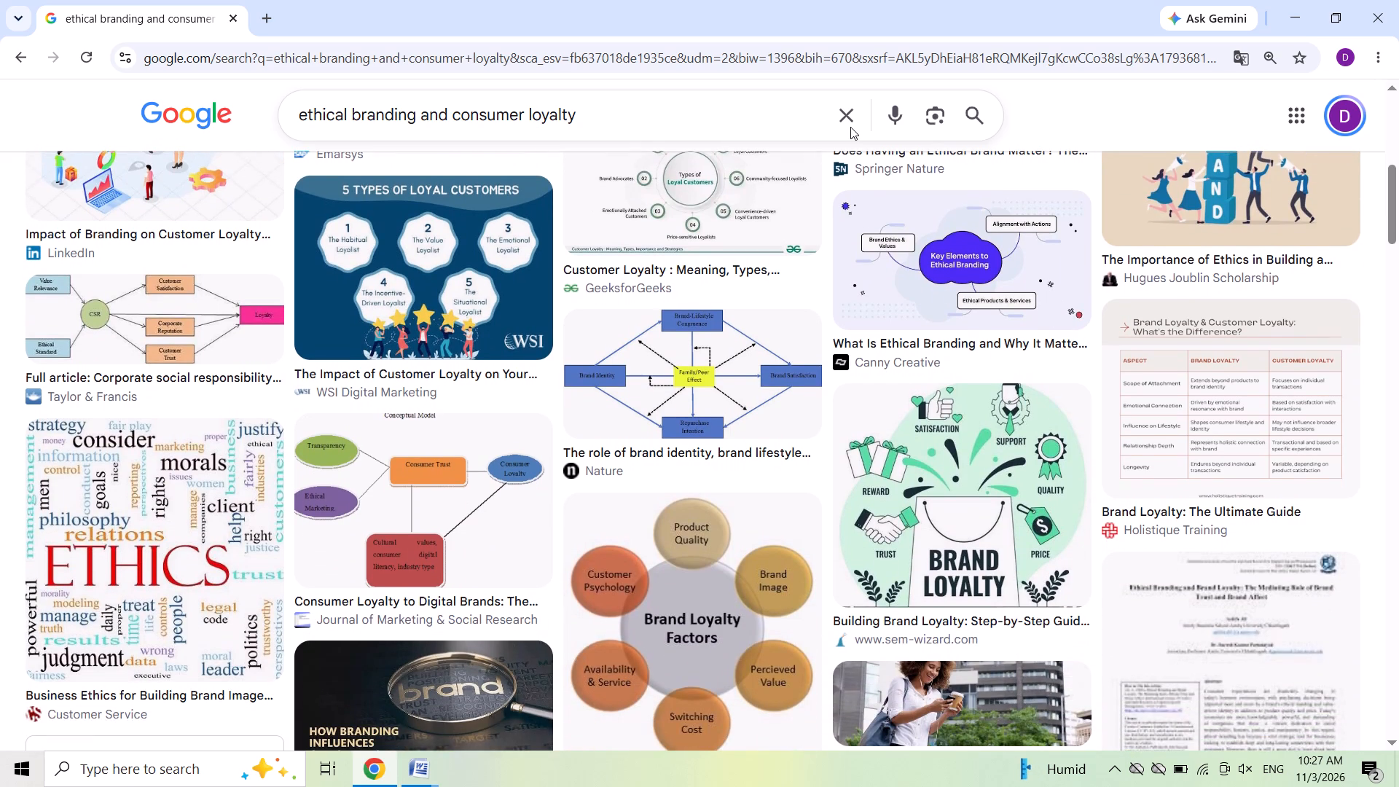
key(Down)
key(Down)
key(Down)
key(Down)
key(Down)
key(Down)
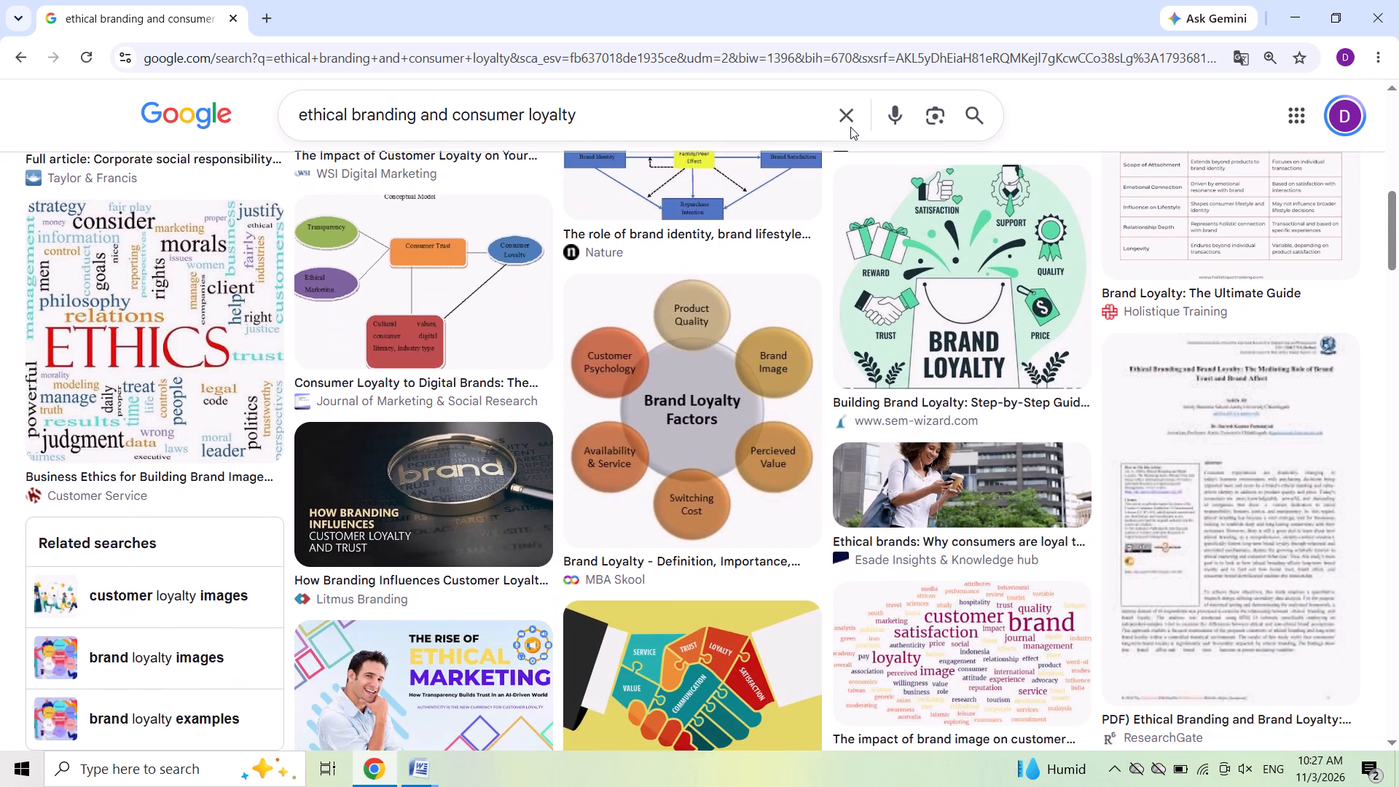
key(Down)
key(Down)
key(Down)
key(Down)
key(Down)
key(Down)
key(Down)
key(Down)
key(Down)
key(Down)
Look back up through the ethical branding and consumer loyalty image results to the first ones.
key(Up)
key(Up)
key(Up)
key(Up)
key(Up)
key(Up)
key(Up)
key(Up)
key(Up)
key(Up)
key(Up)
key(Up)
key(Up)
key(Up)
key(Up)
key(Up)
key(Up)
key(Up)
key(Up)
key(Up)
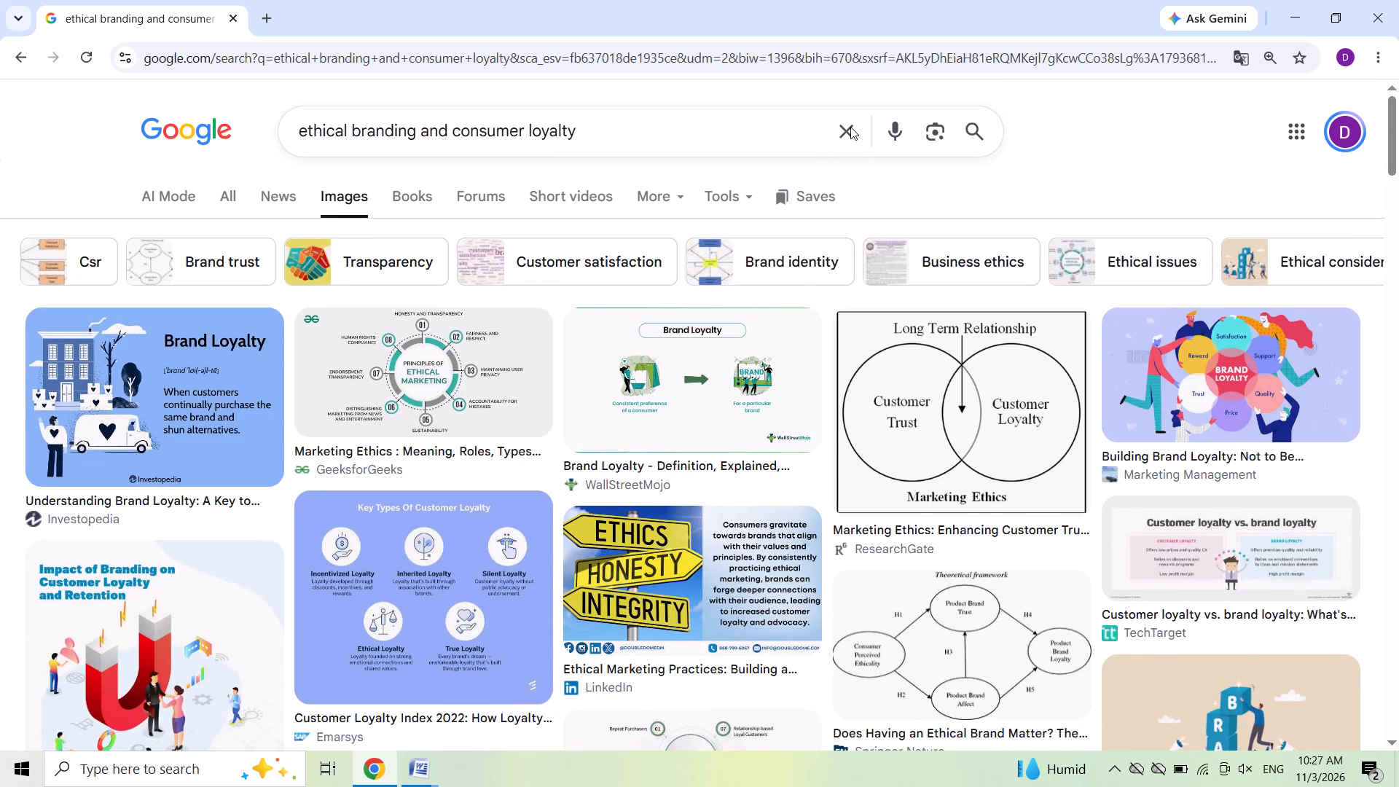
Extend the image search query to "ethical branding and consumer loyalty steps" and run the search.
click(649, 142)
key(space)
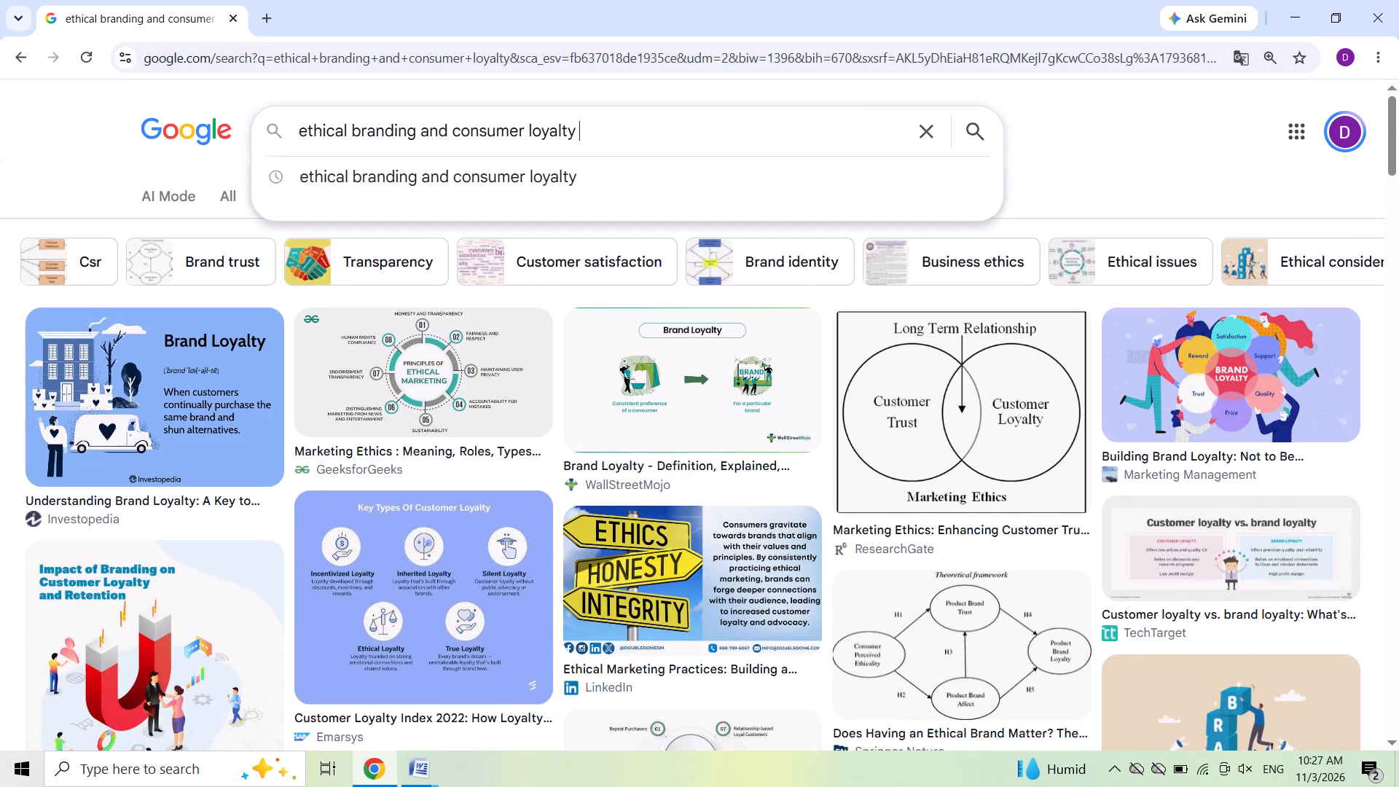
text(ste)
text(ps)
key(Return)
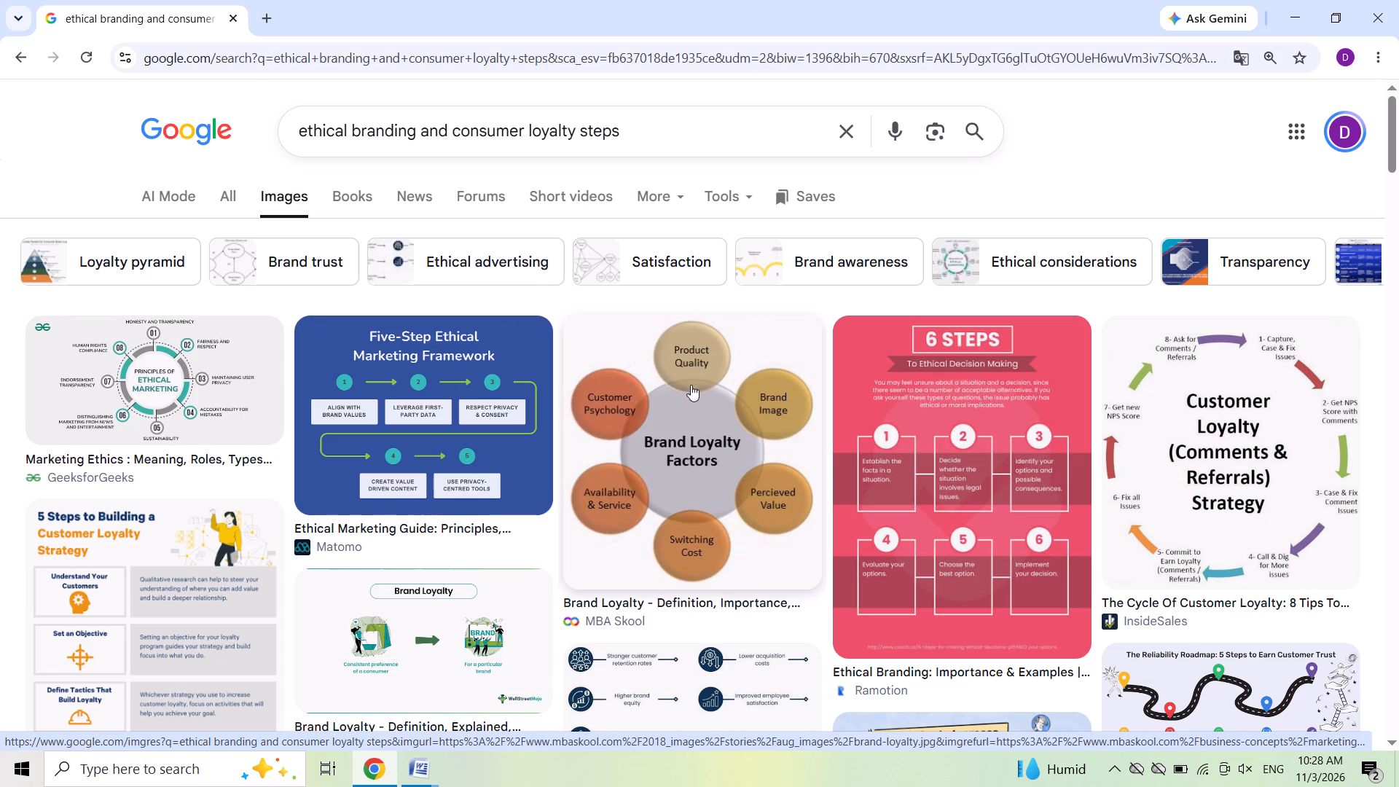
Preview the MBA Skool Brand Loyalty Factors diagram and capture it from the preview as a rectangular snip with Snipping Tool.
click(732, 412)
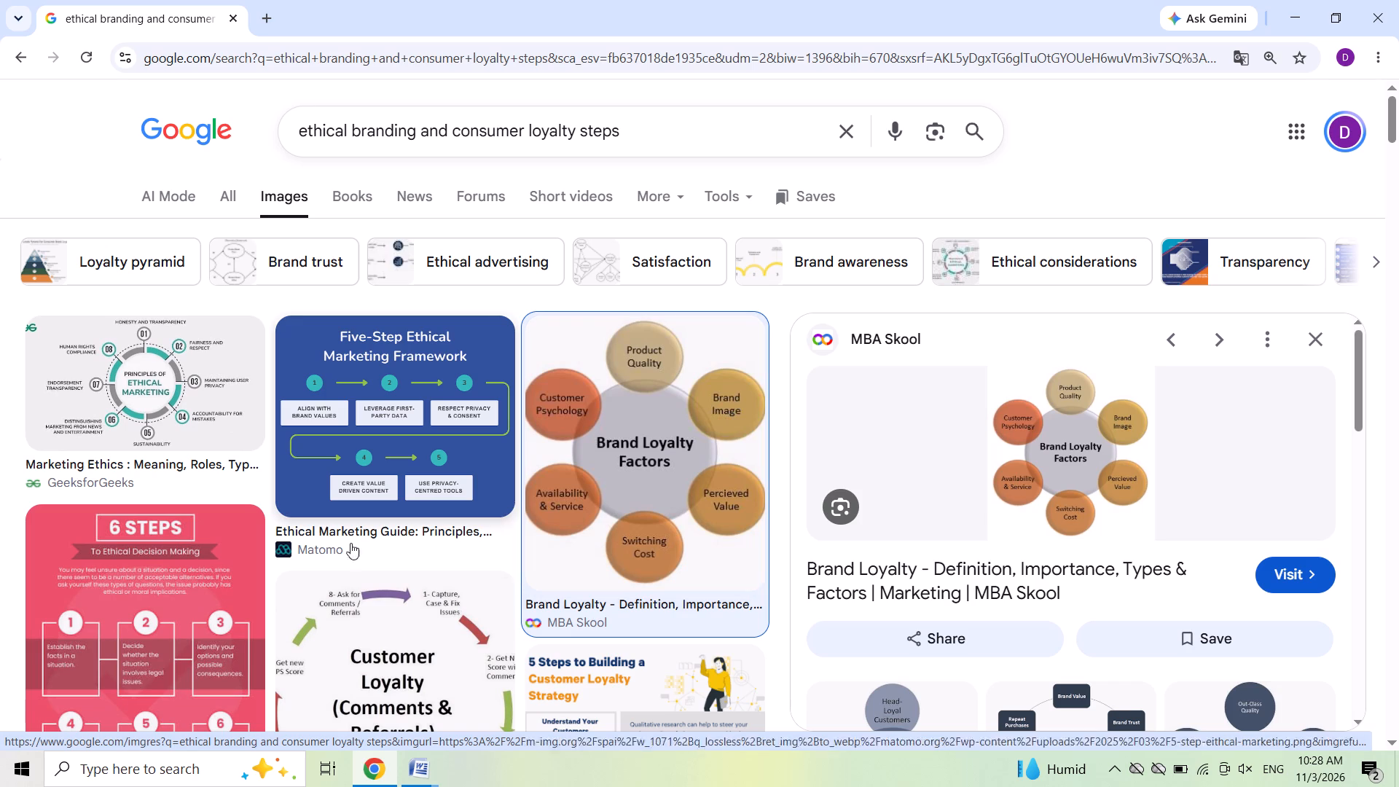
click(130, 761)
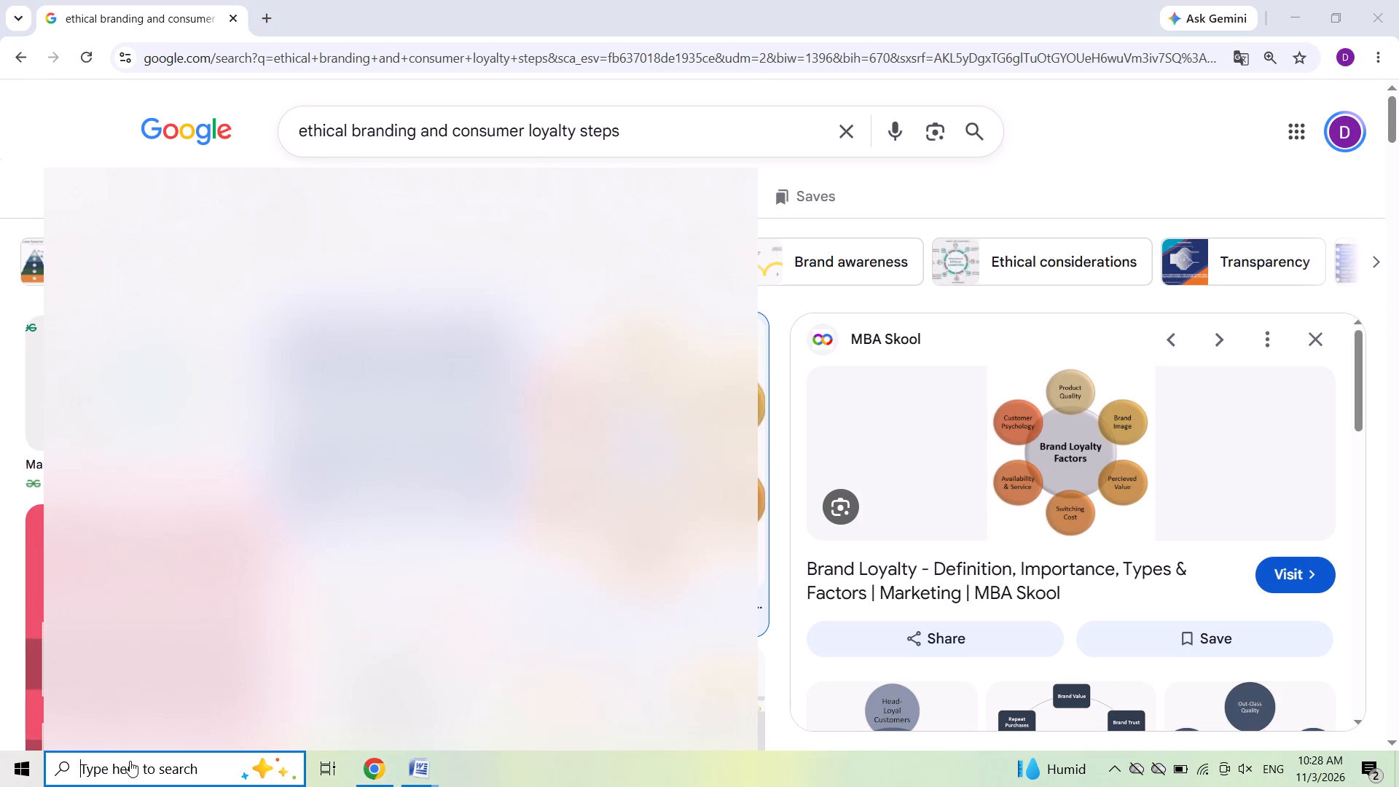
drag(130, 761, 297, 437)
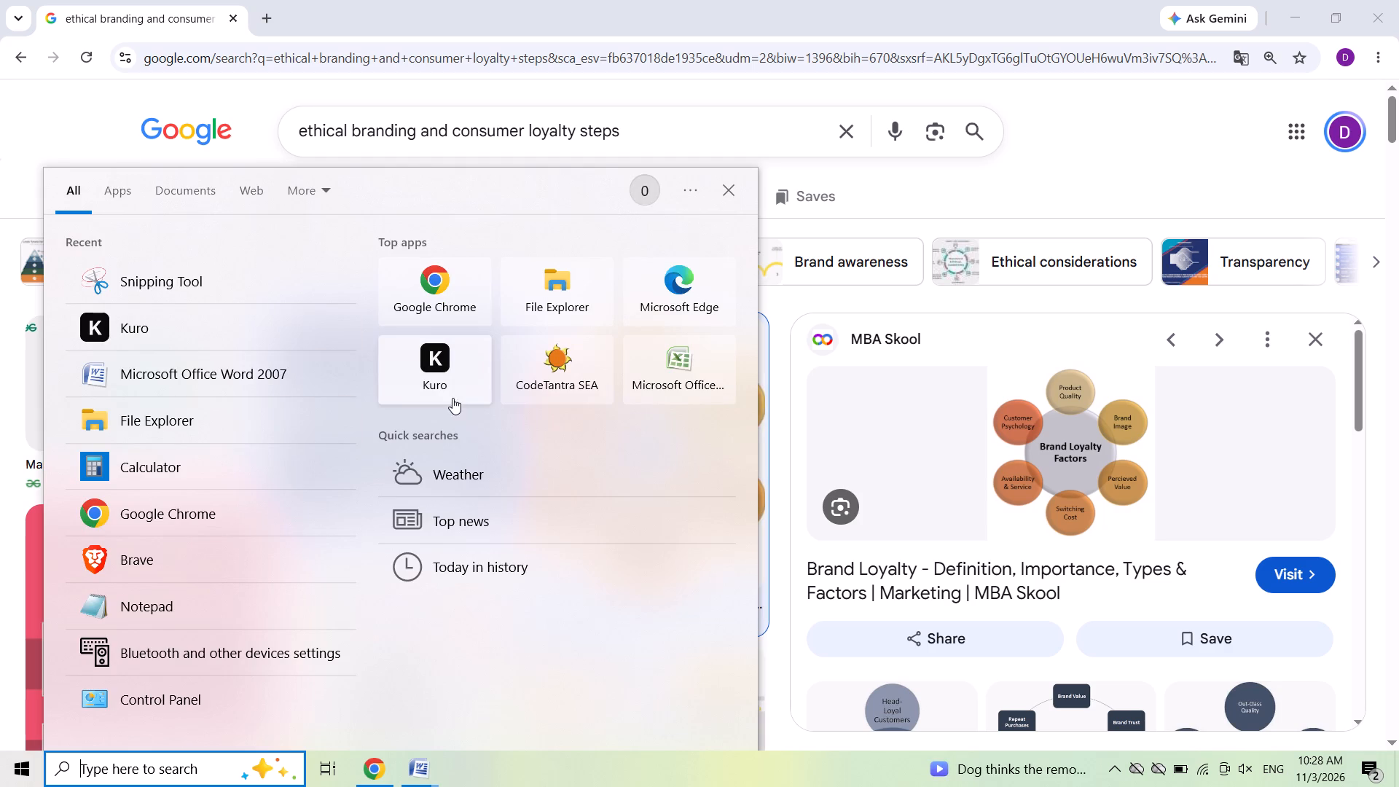
click(113, 271)
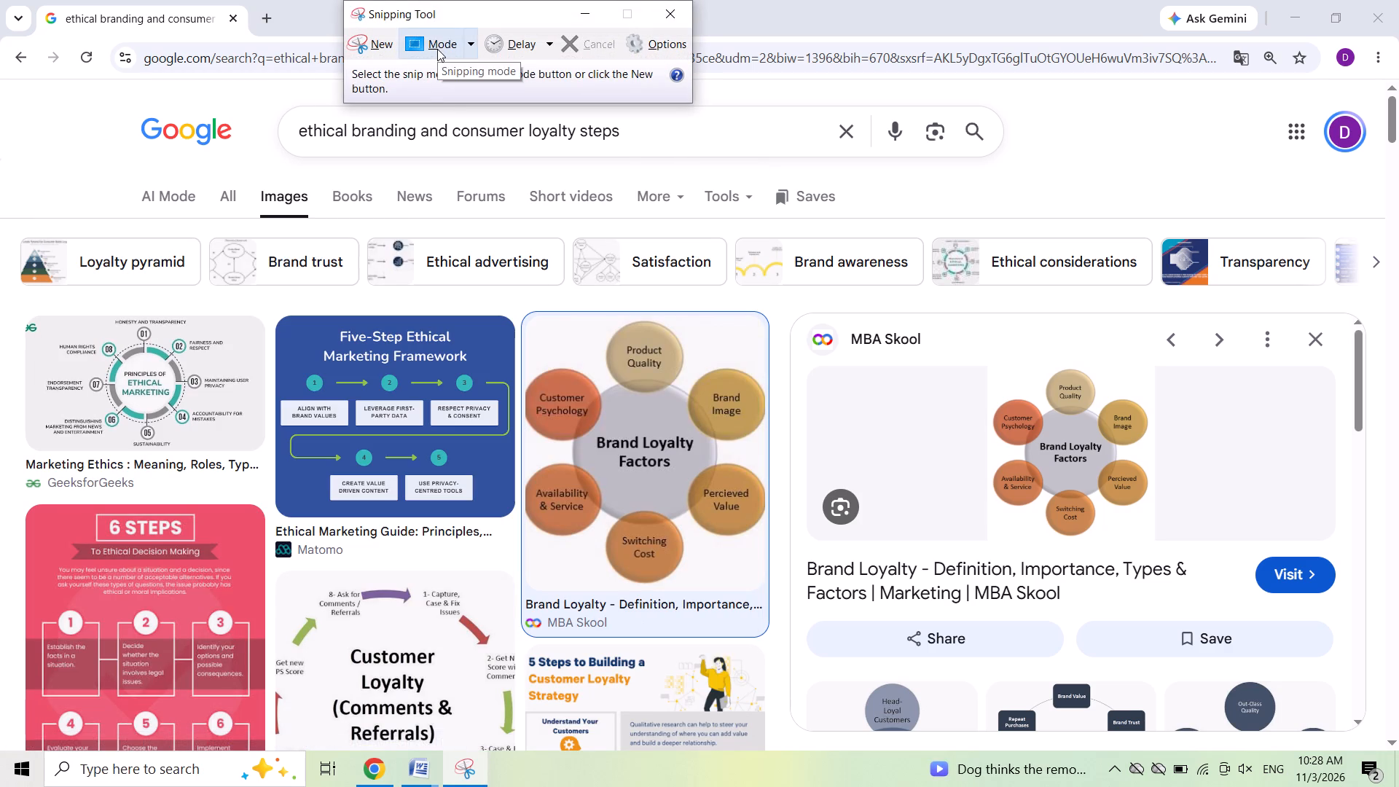
click(437, 49)
click(449, 86)
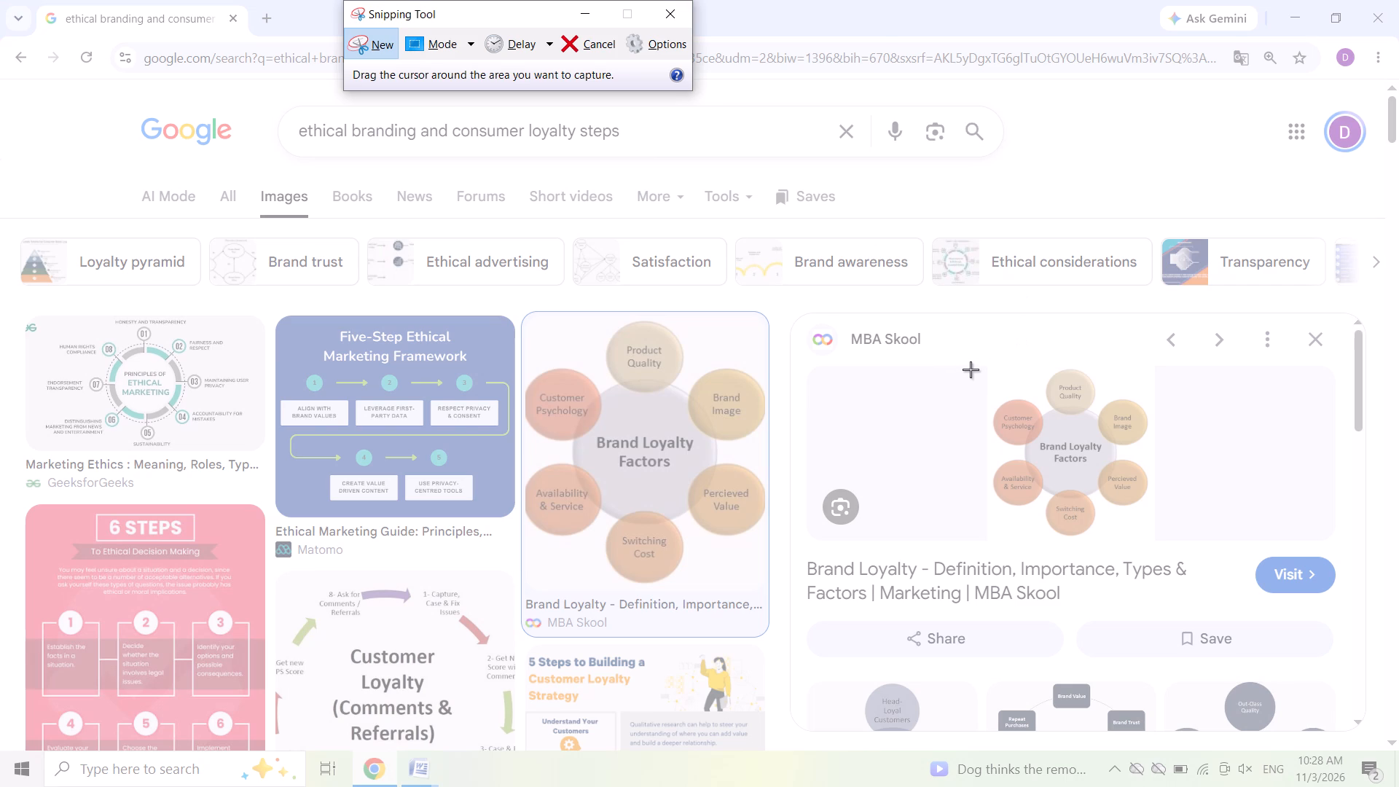
drag(971, 369, 1070, 412)
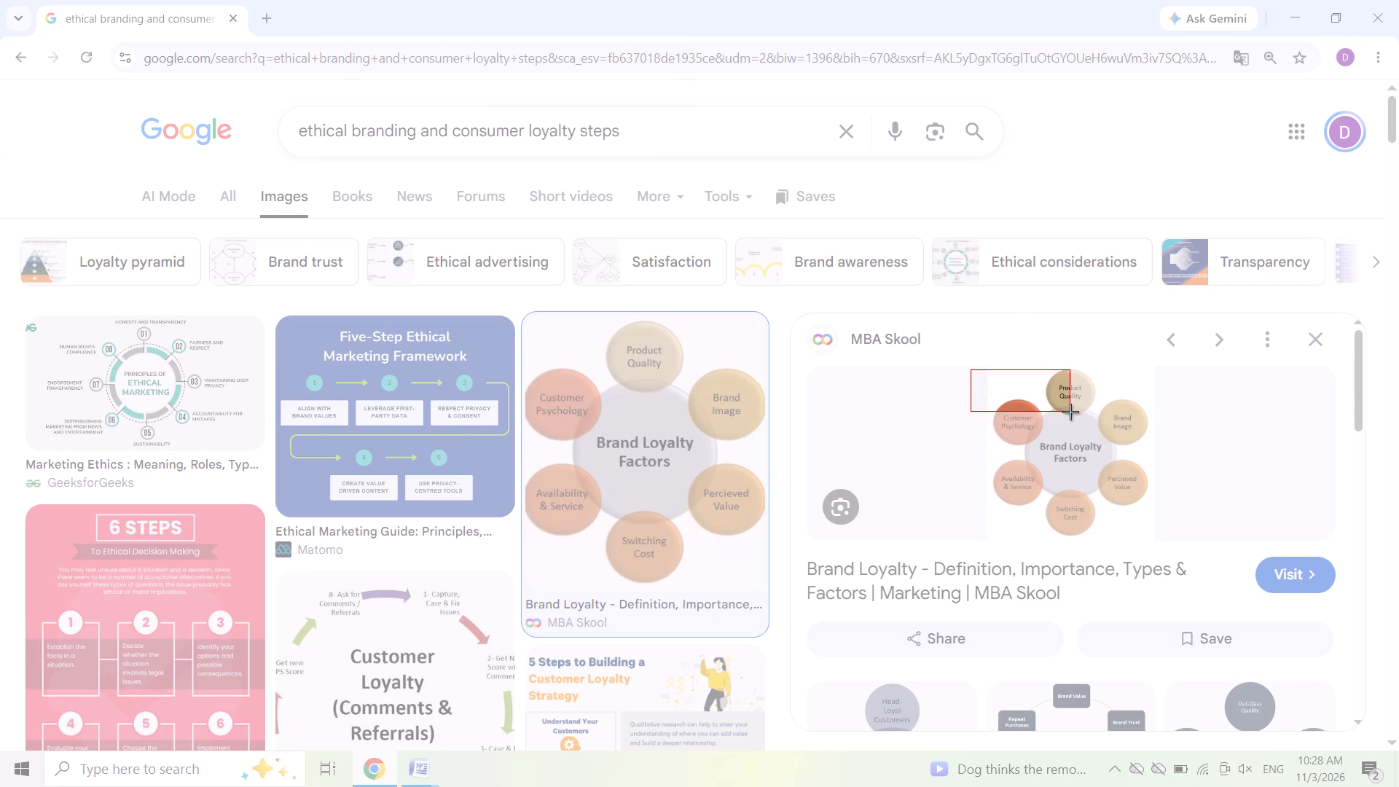
drag(1070, 412, 1167, 506)
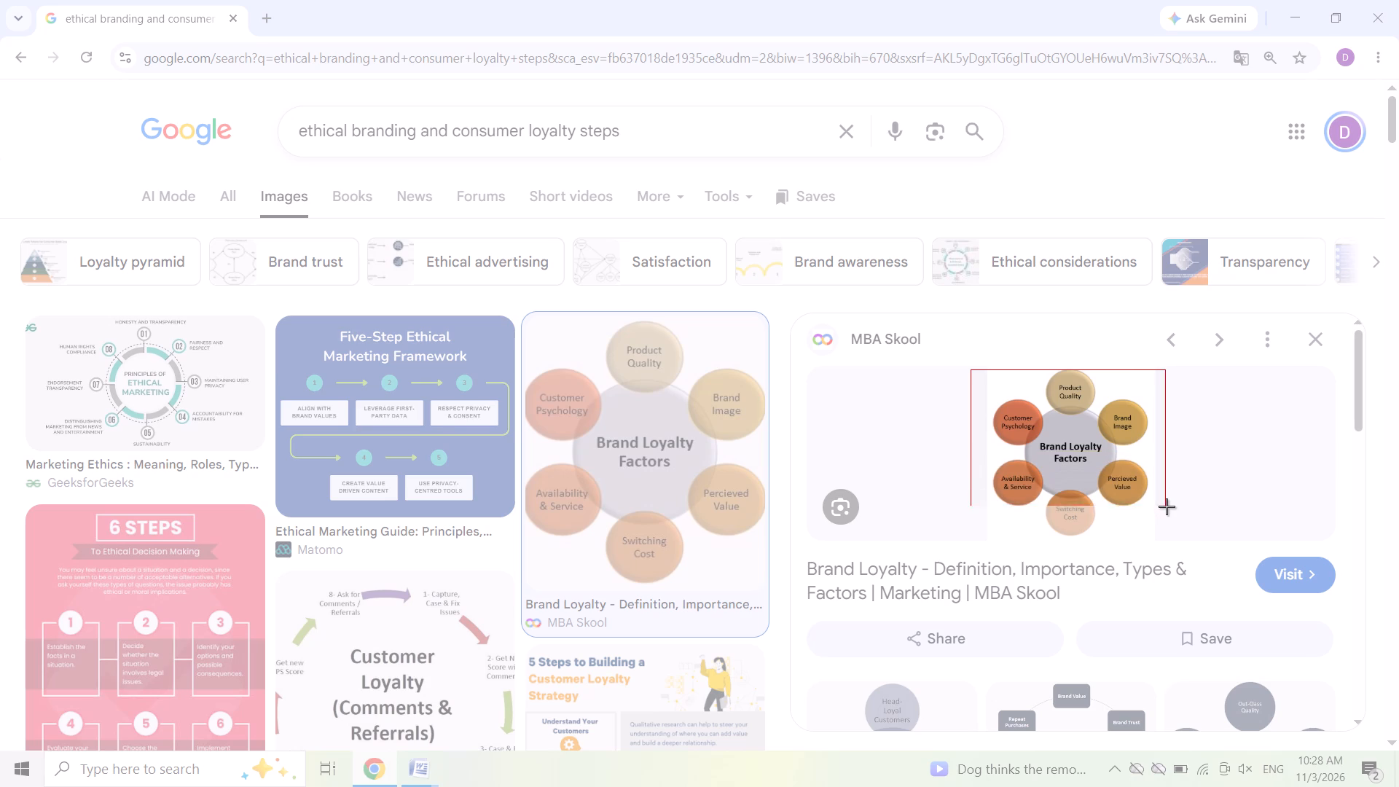
drag(1167, 506, 1181, 542)
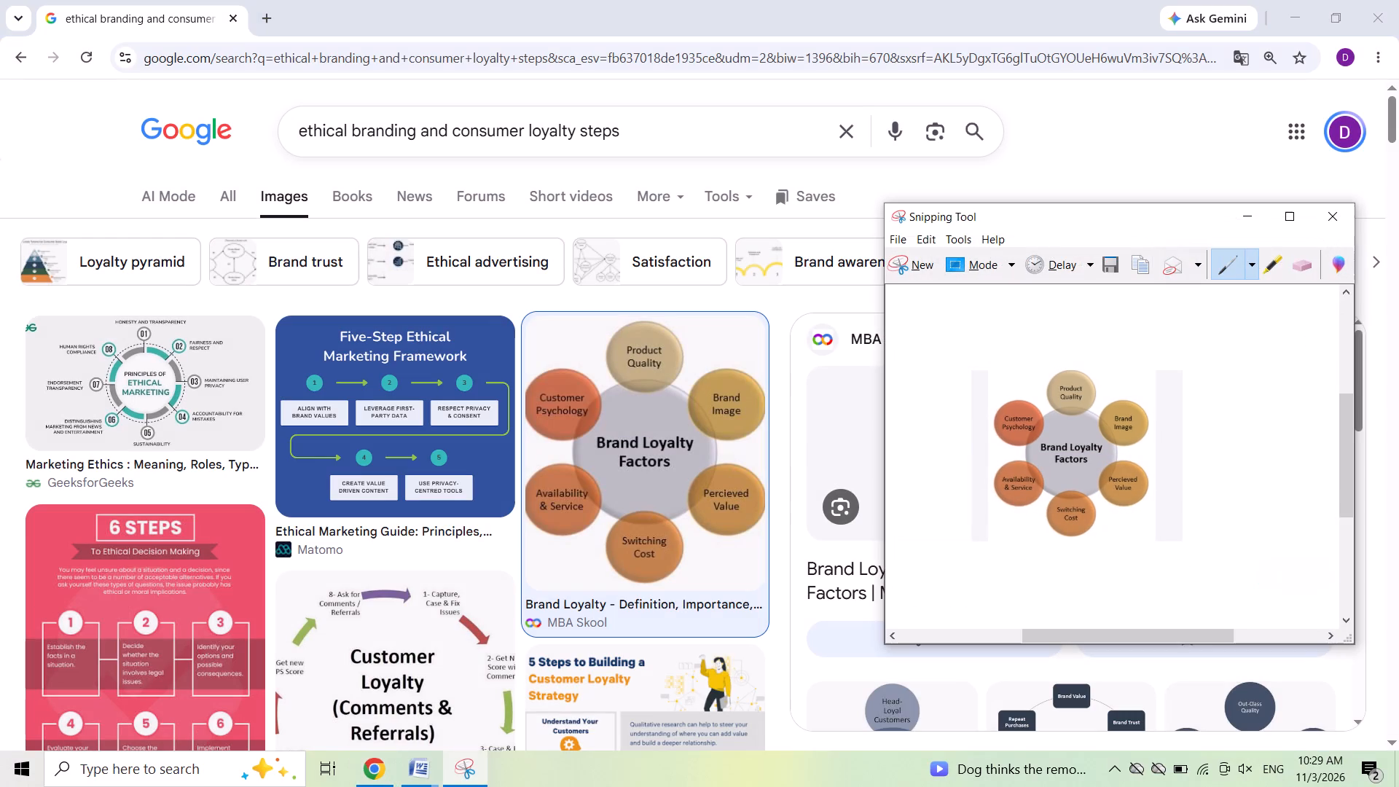
Close the snip and save it as a JPEG file named "jy" in the Pictures folder.
click(1326, 209)
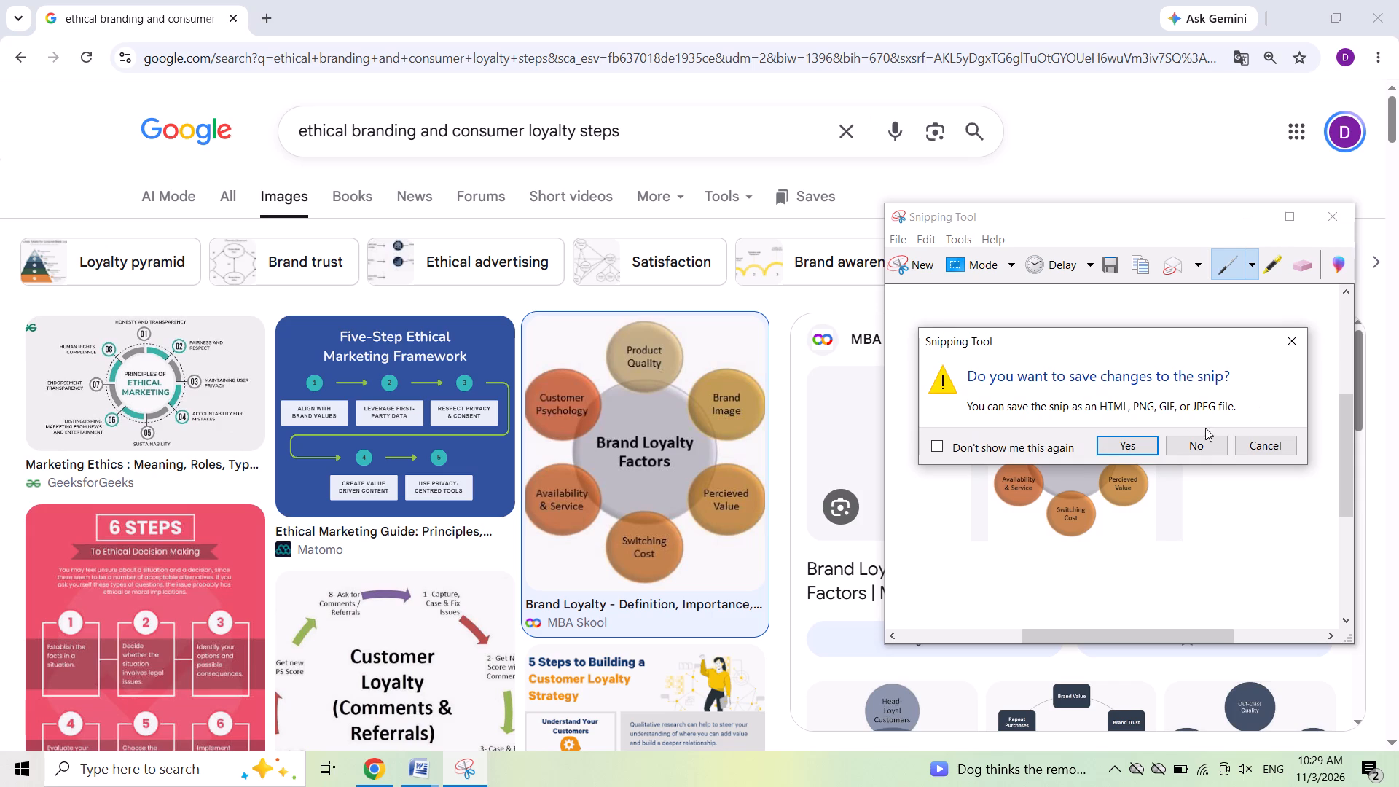
click(1125, 450)
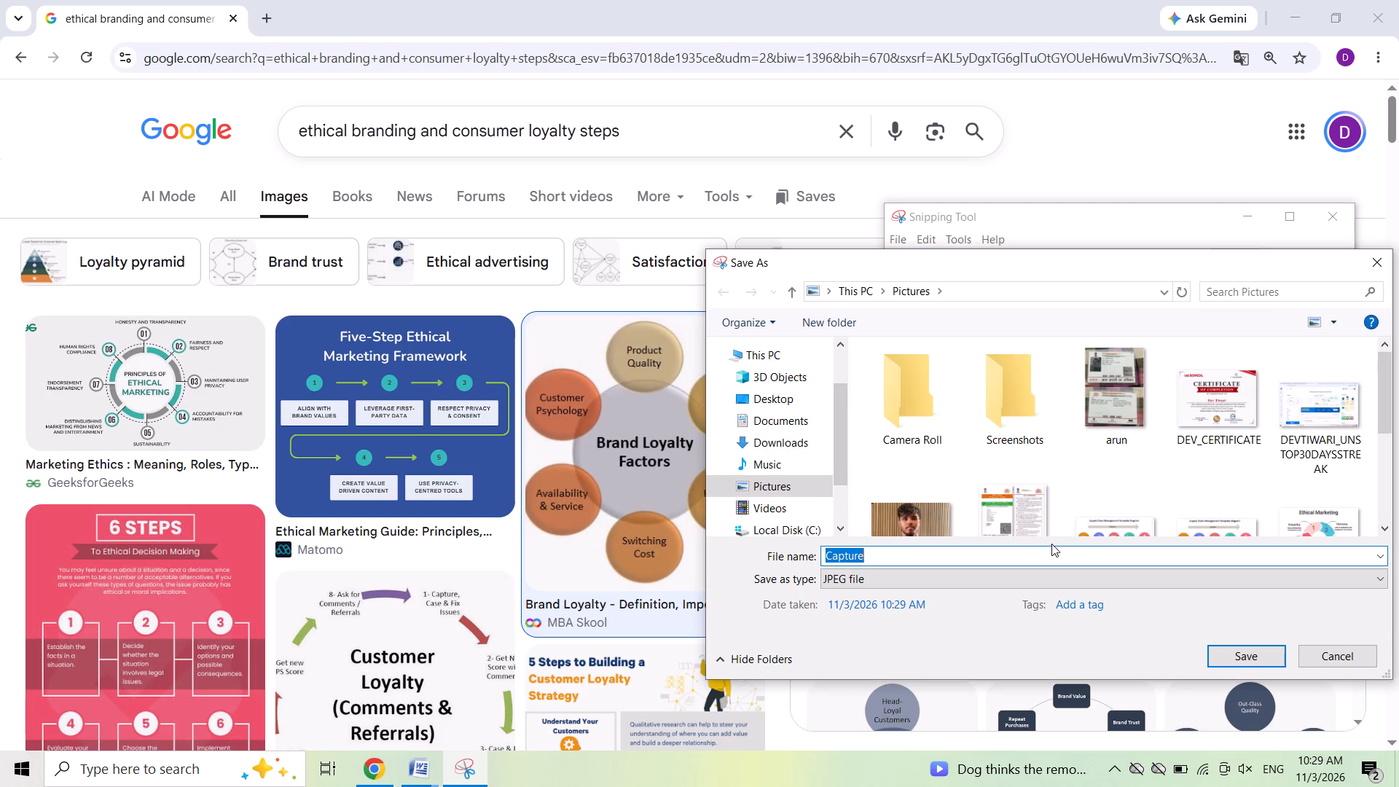
key(BackSpace)
text(jy)
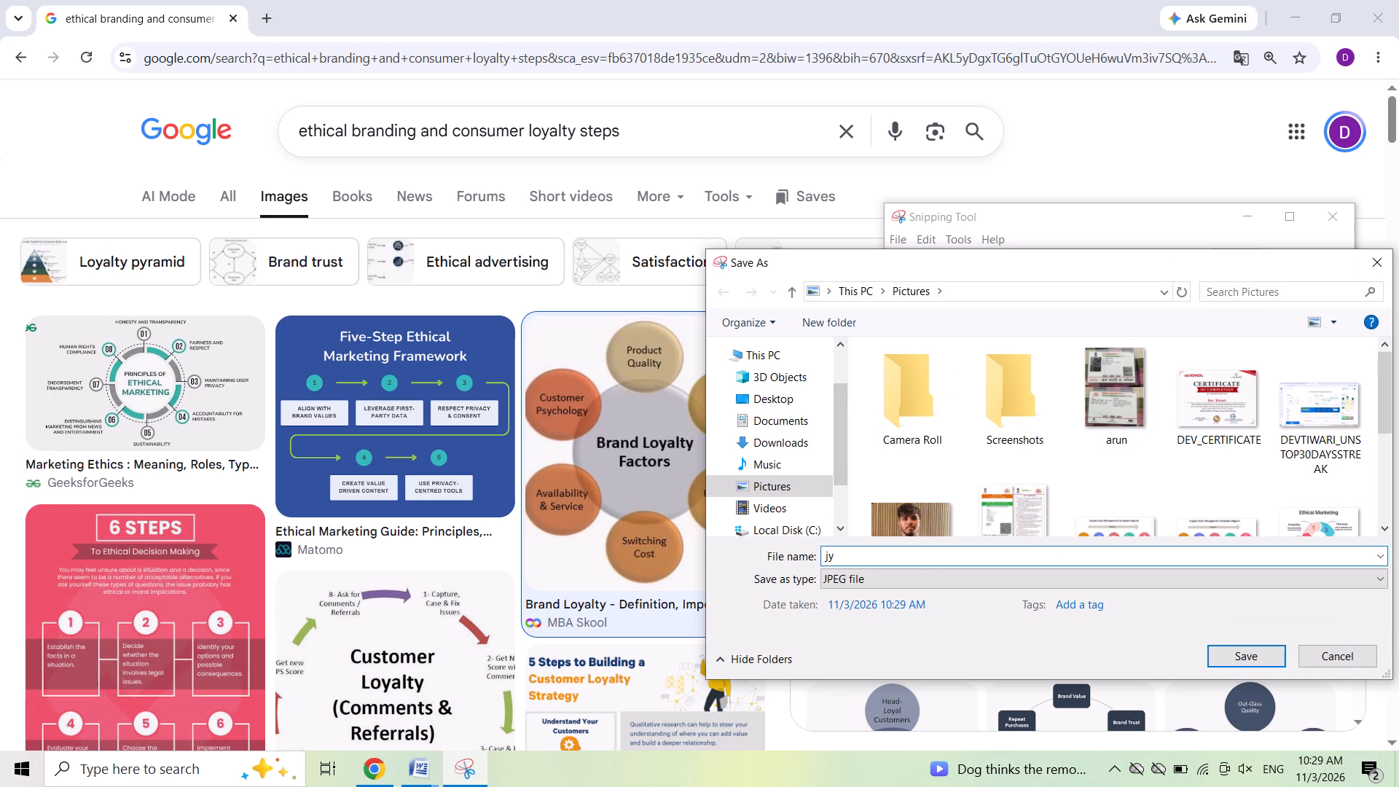
click(1250, 654)
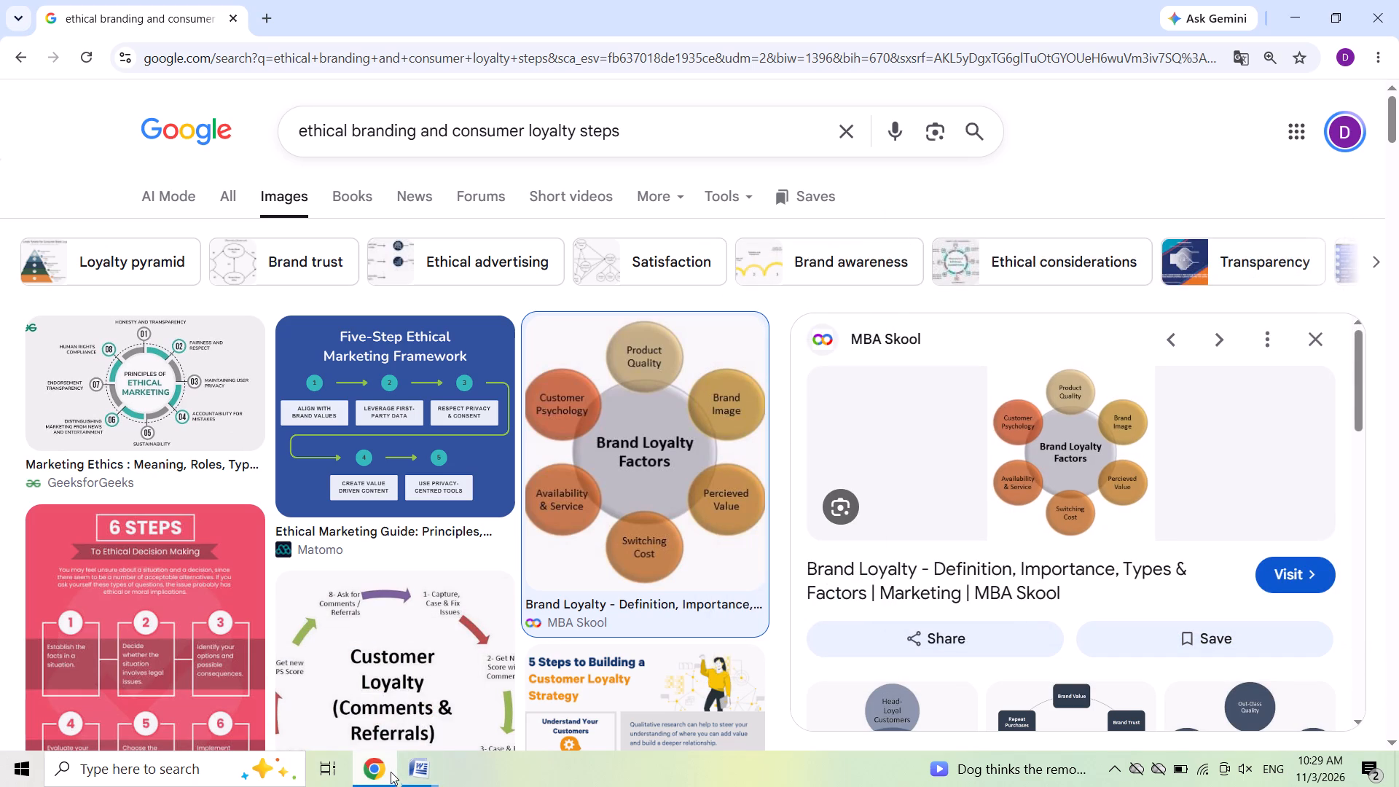
Switch to the MINOR PROJECT document in Word and go to the empty line below the ethical branding paragraph on page 9.
click(412, 769)
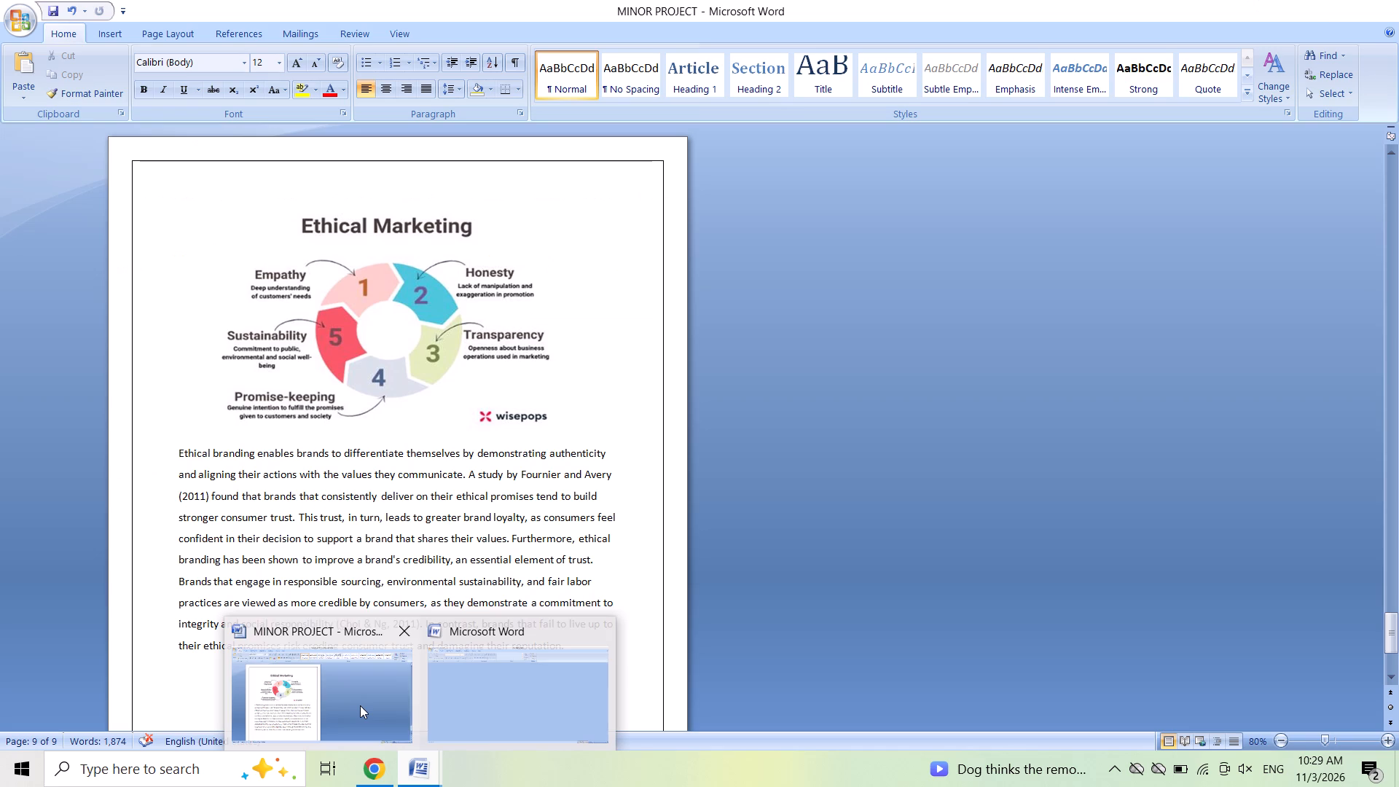
click(360, 705)
key(Down)
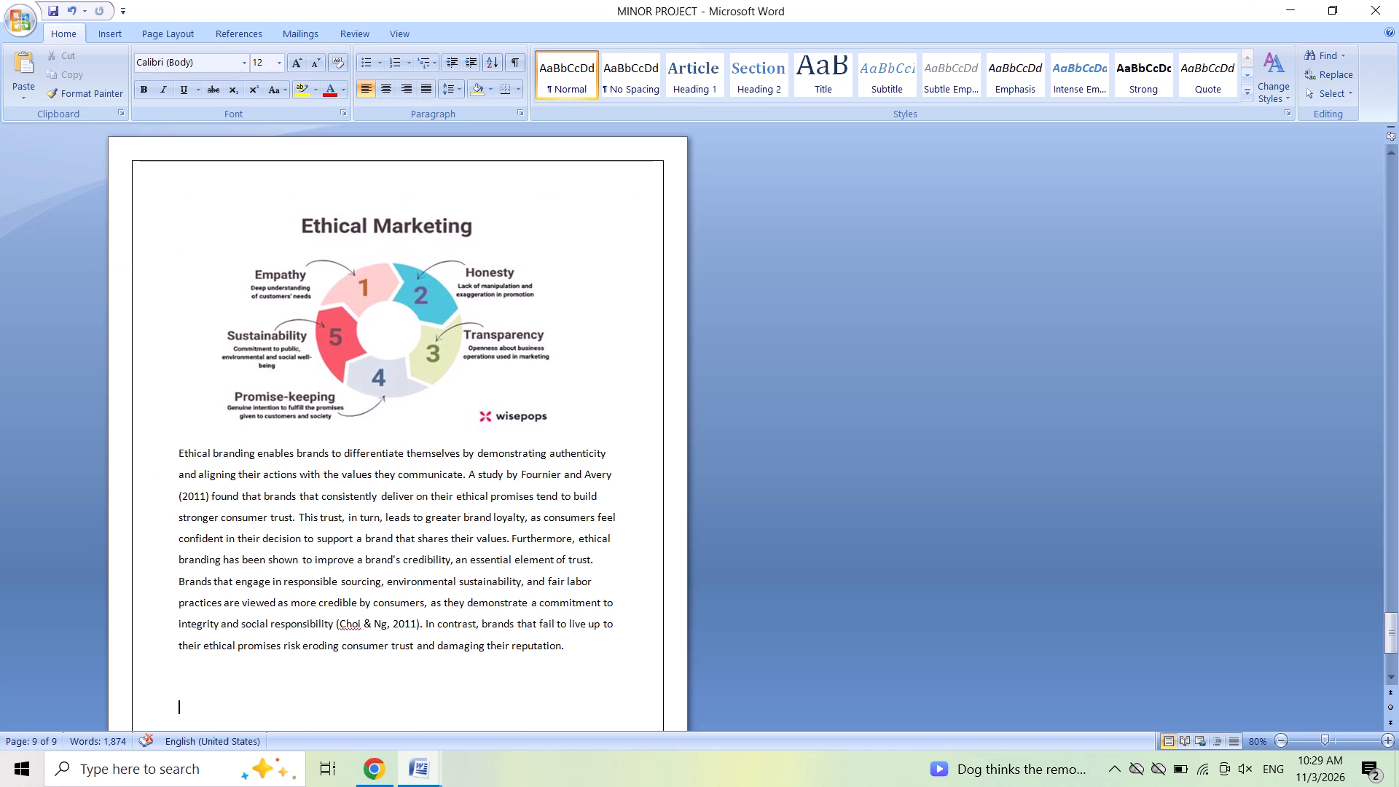
key(Down)
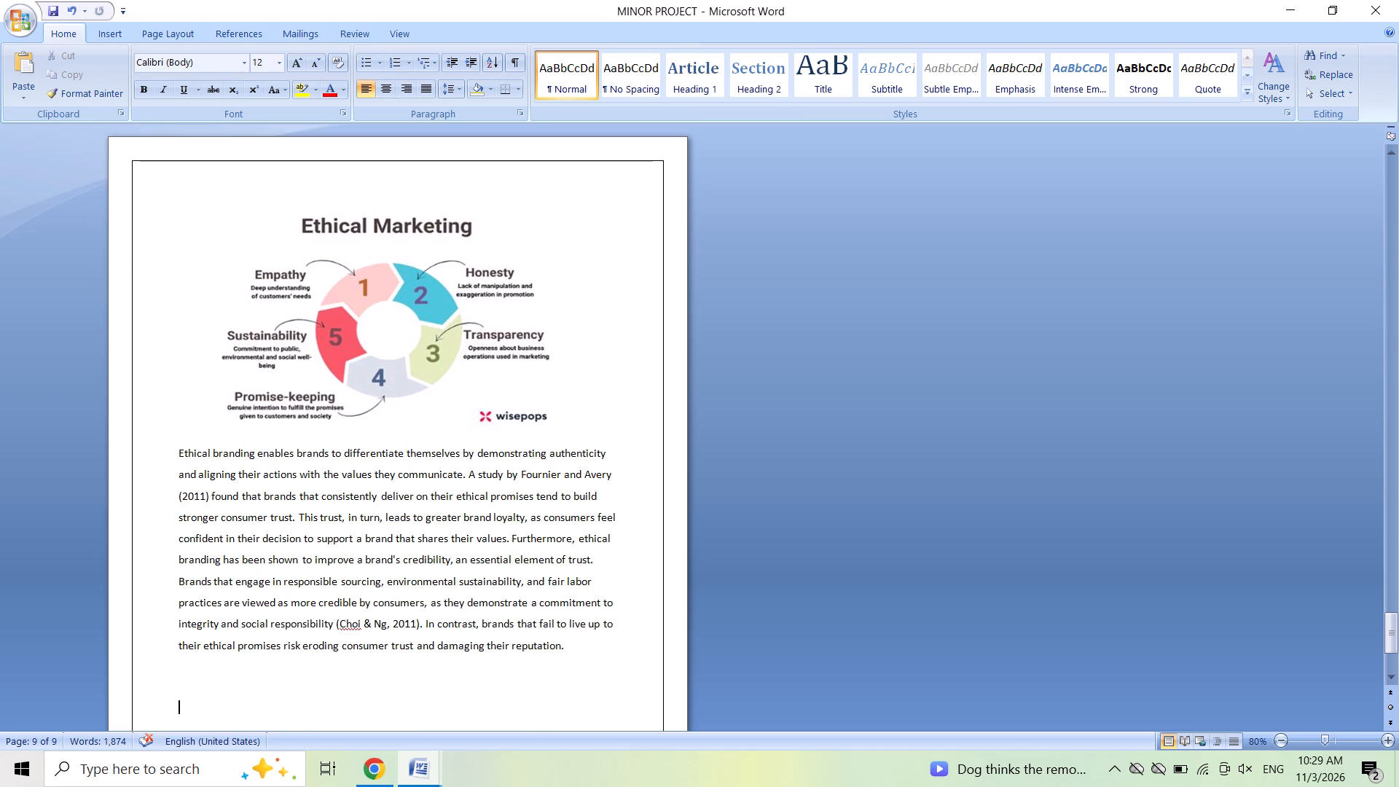
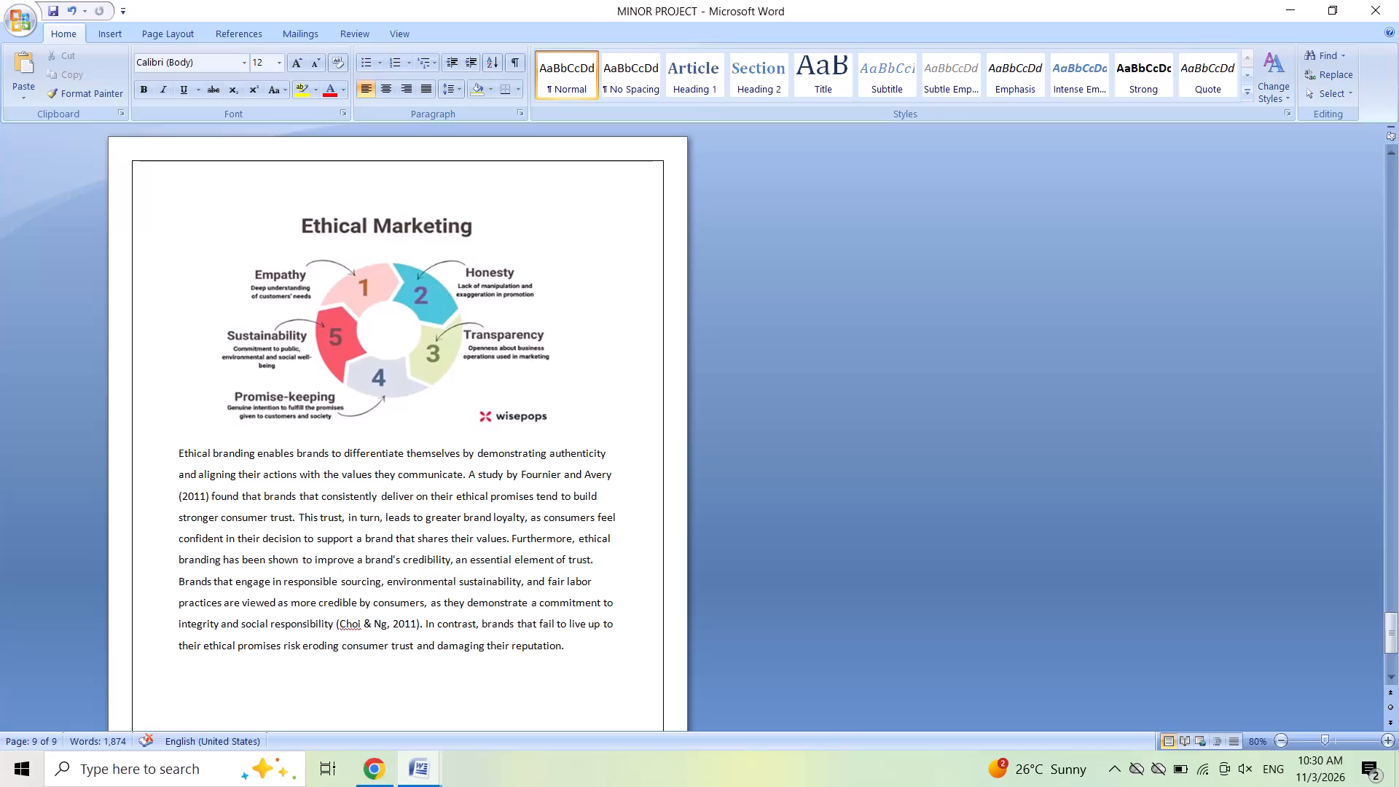
Go back to the numbered heading "Ethical Branding And Consumer Trust" in the literature review and check its font formatting.
key(Up)
key(Up)
key(Up)
key(Up)
key(Up)
key(Up)
key(Up)
key(Up)
key(Up)
key(Up)
key(Up)
key(Up)
key(Up)
key(Up)
key(Up)
key(Up)
key(Up)
key(Up)
key(Up)
key(Up)
key(Up)
key(Up)
key(Up)
key(Up)
key(Down)
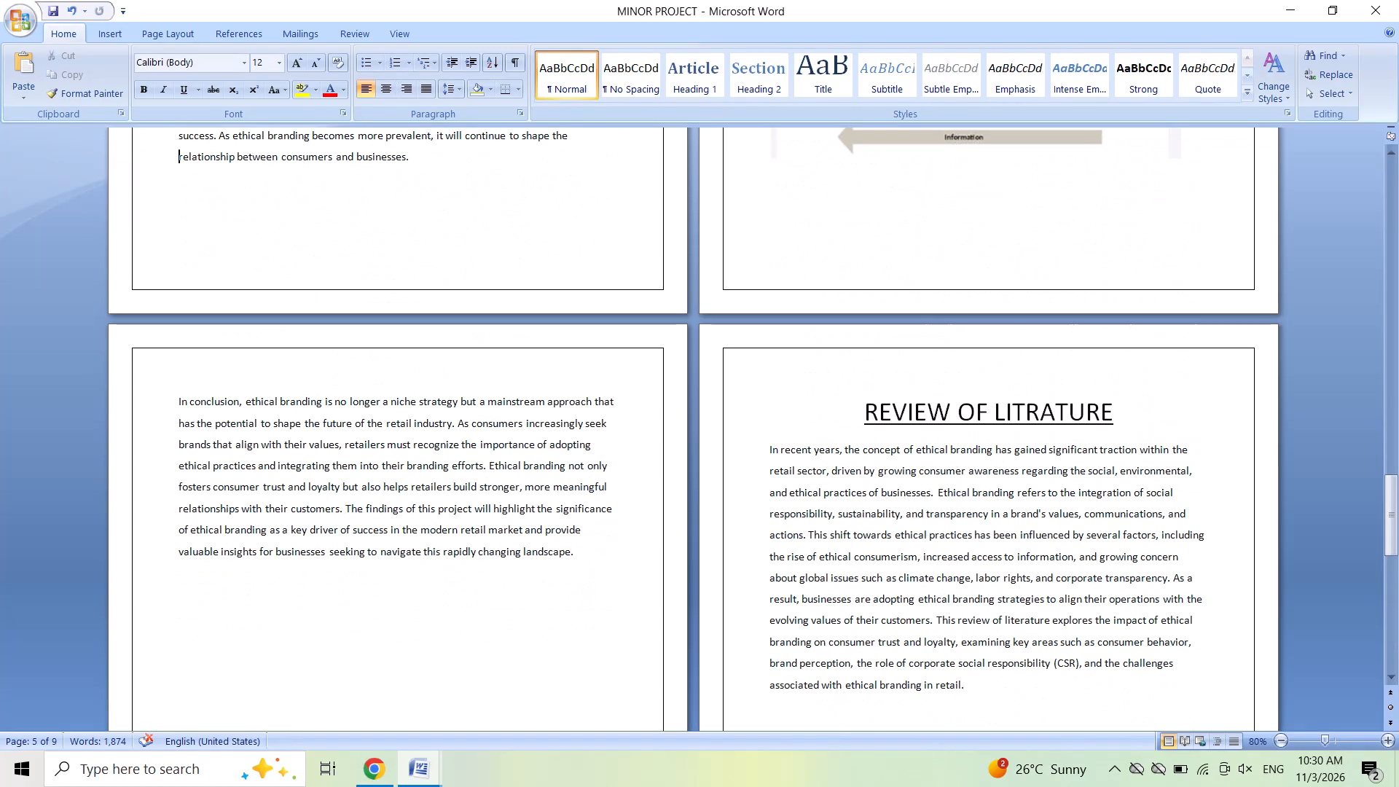
key(Down)
key(Down)
key(Down)
key(Down)
key(Down)
key(Down)
key(Down)
key(Down)
key(Down)
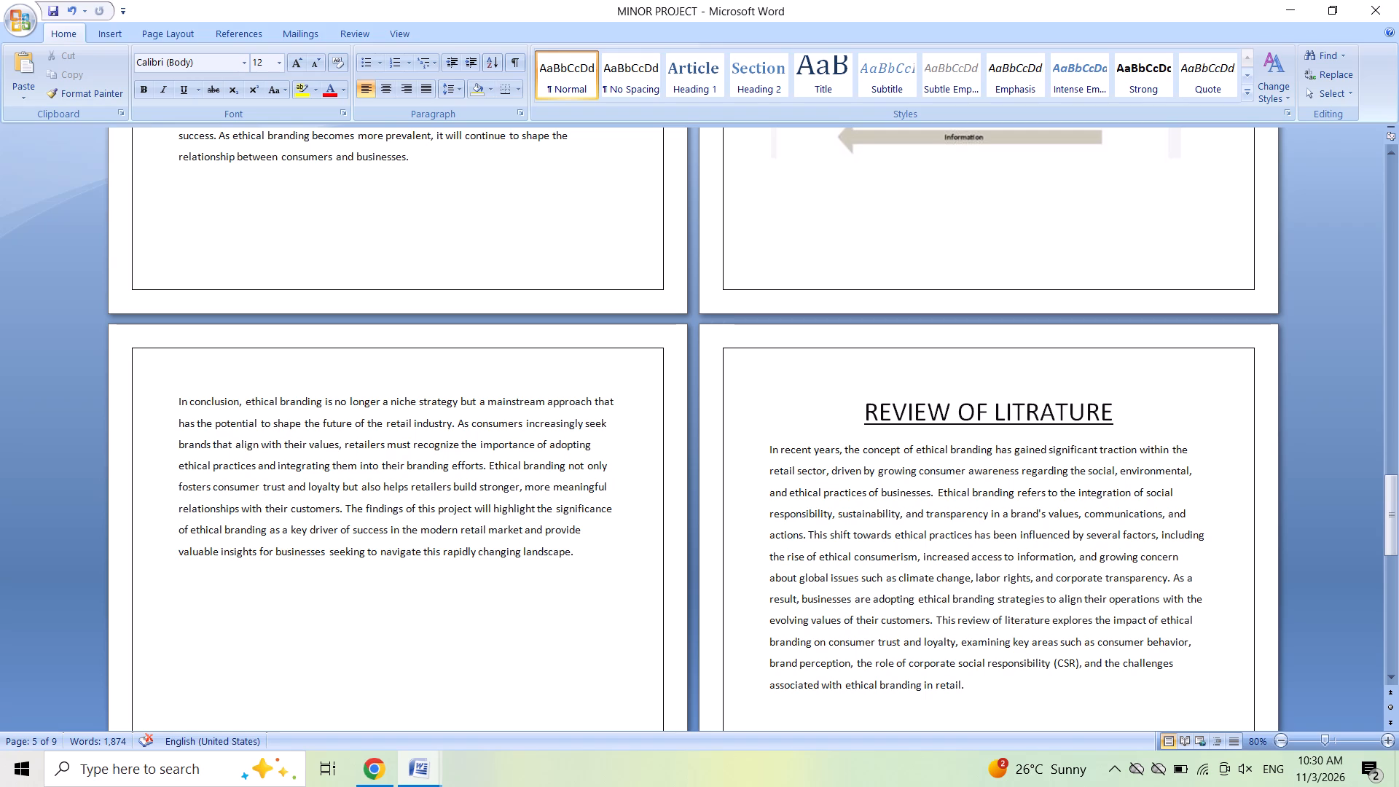
key(Right)
key(Right)
key(Right)
key(Right)
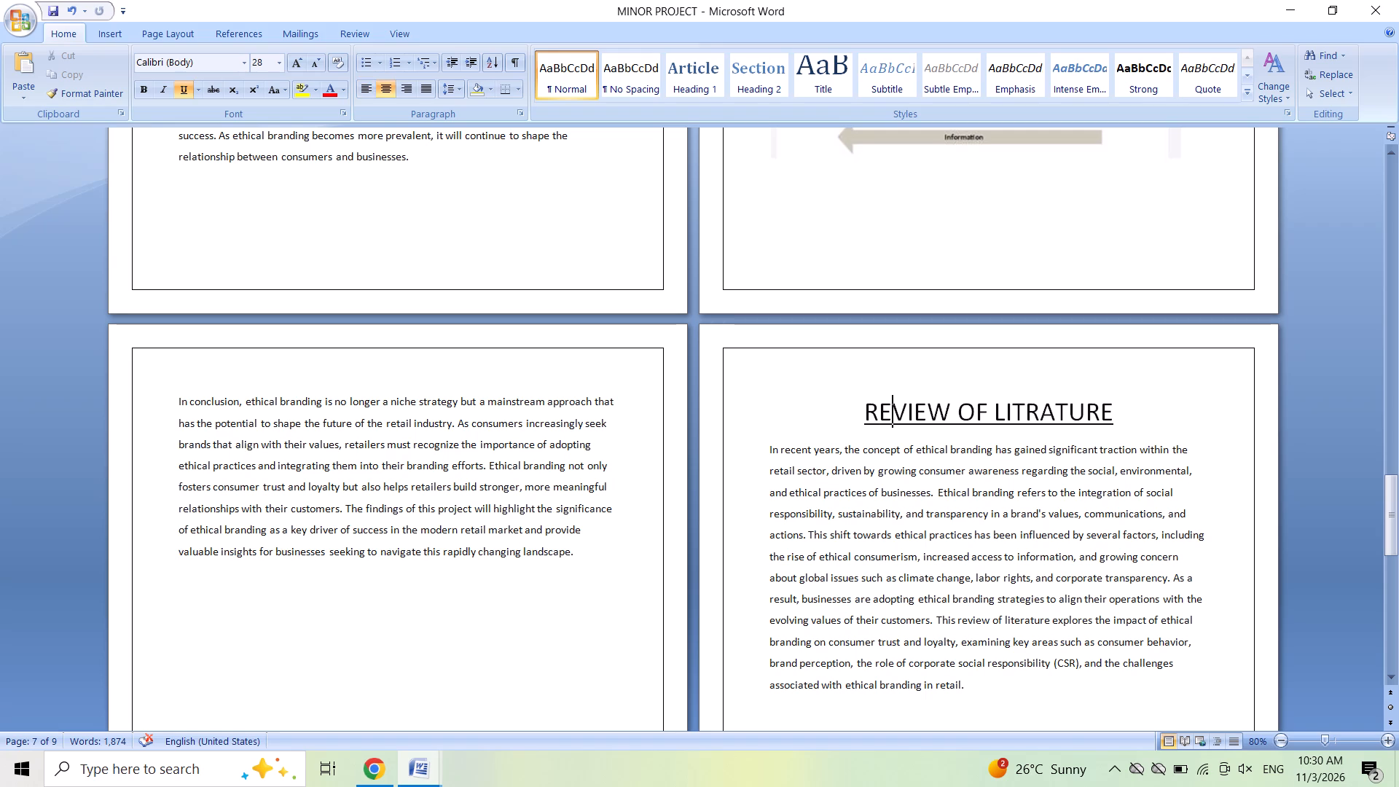
key(Down)
key(Down)
key(Down)
key(Down)
key(Down)
key(Down)
key(Down)
key(Down)
key(Down)
key(Down)
key(Down)
key(Down)
key(Down)
key(Down)
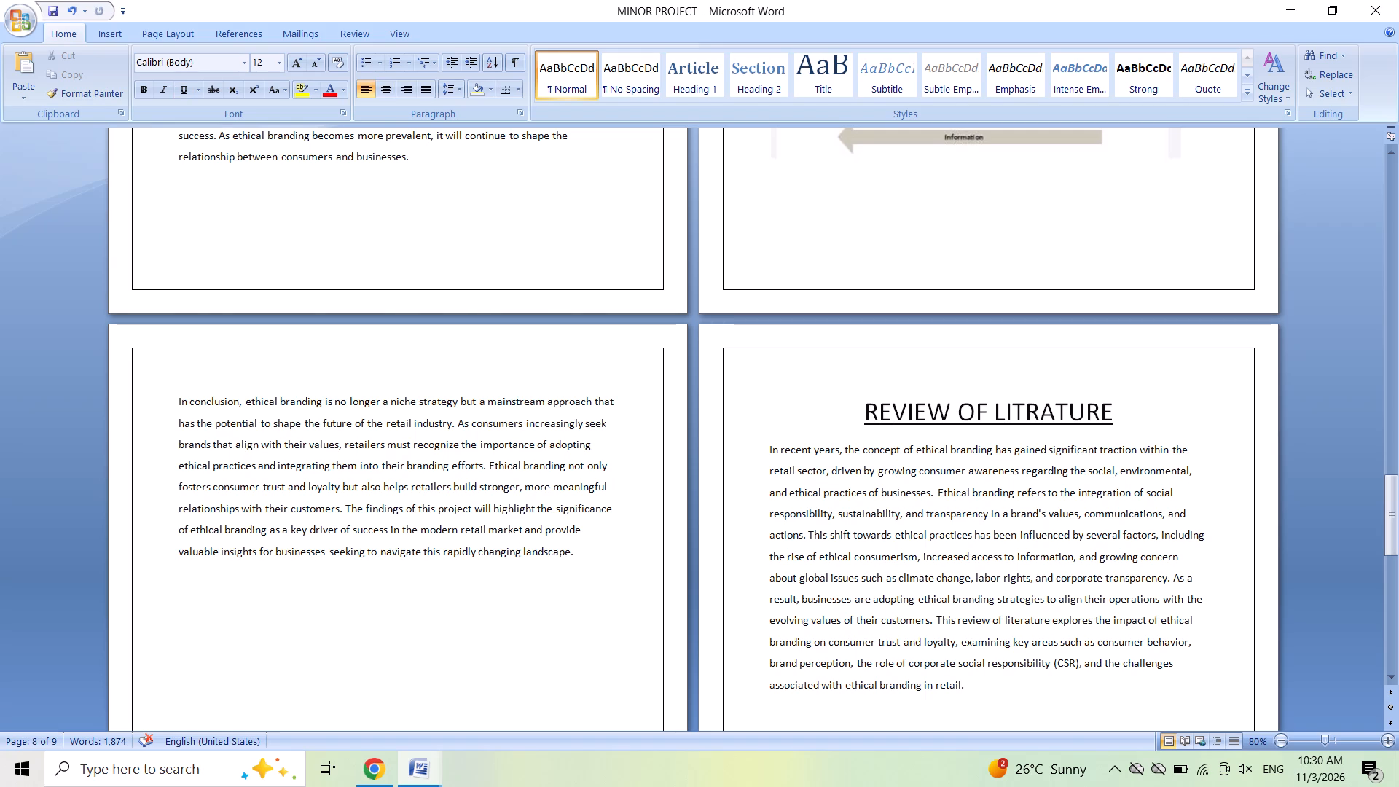
key(Down)
key(Down)
key(Down)
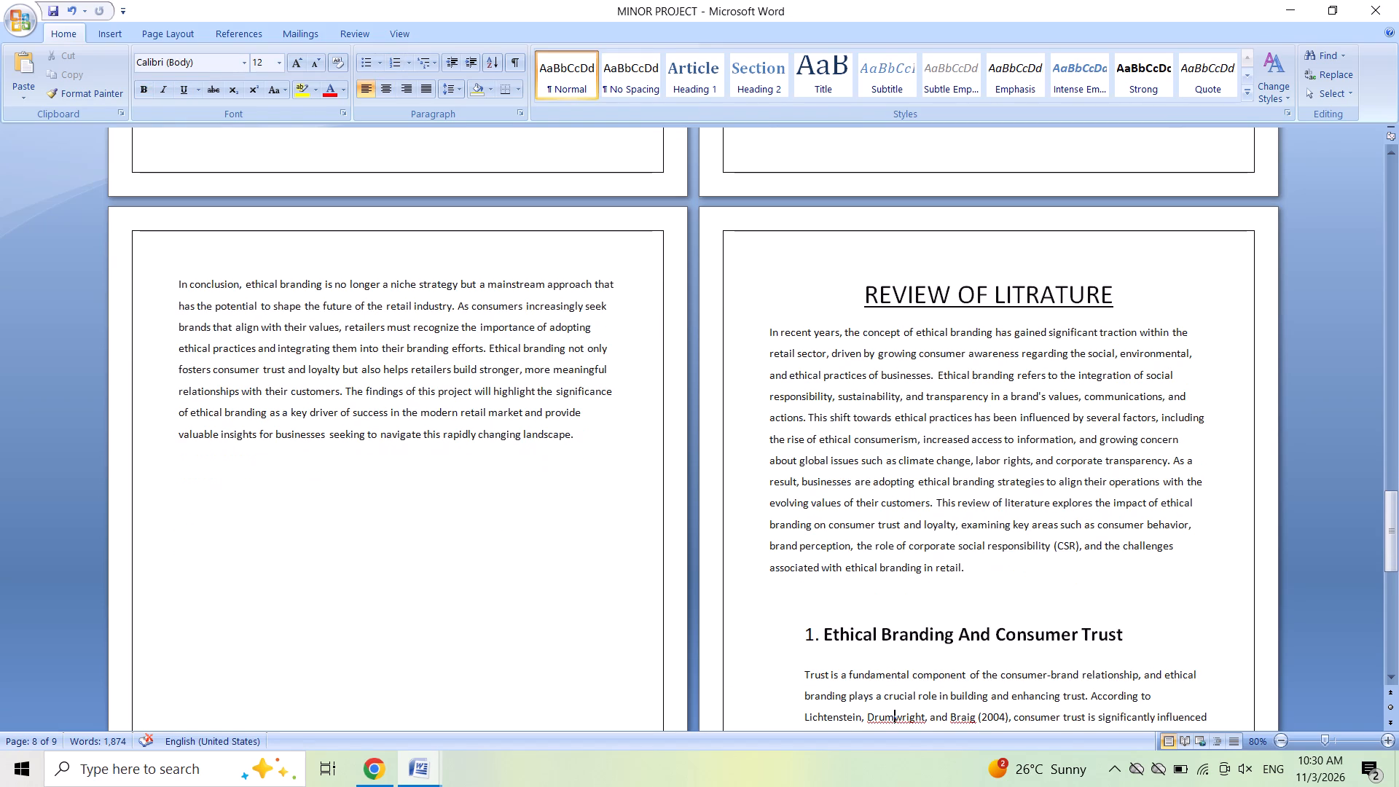
click(850, 622)
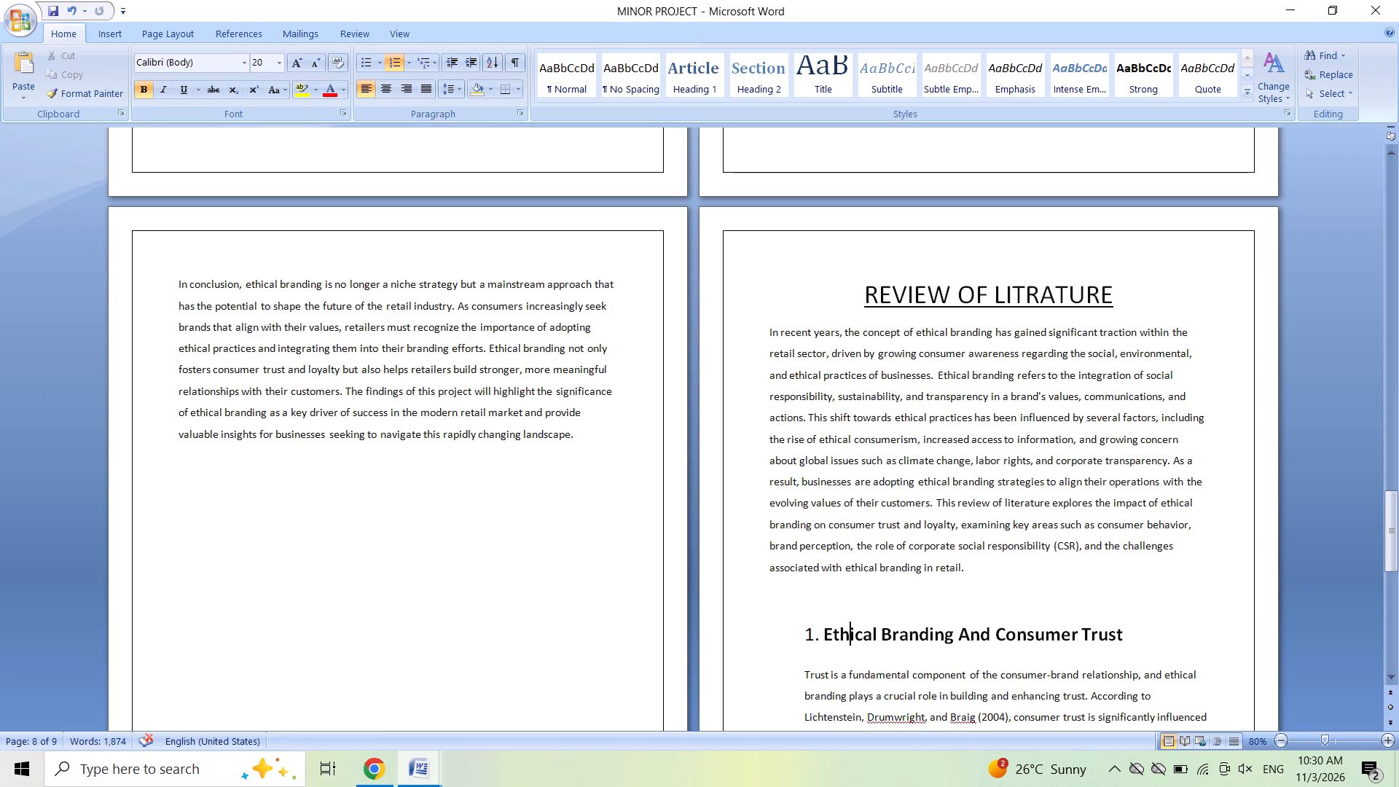
Return to the empty line below the ethical branding paragraph at the end of page 9.
key(Down)
key(Down)
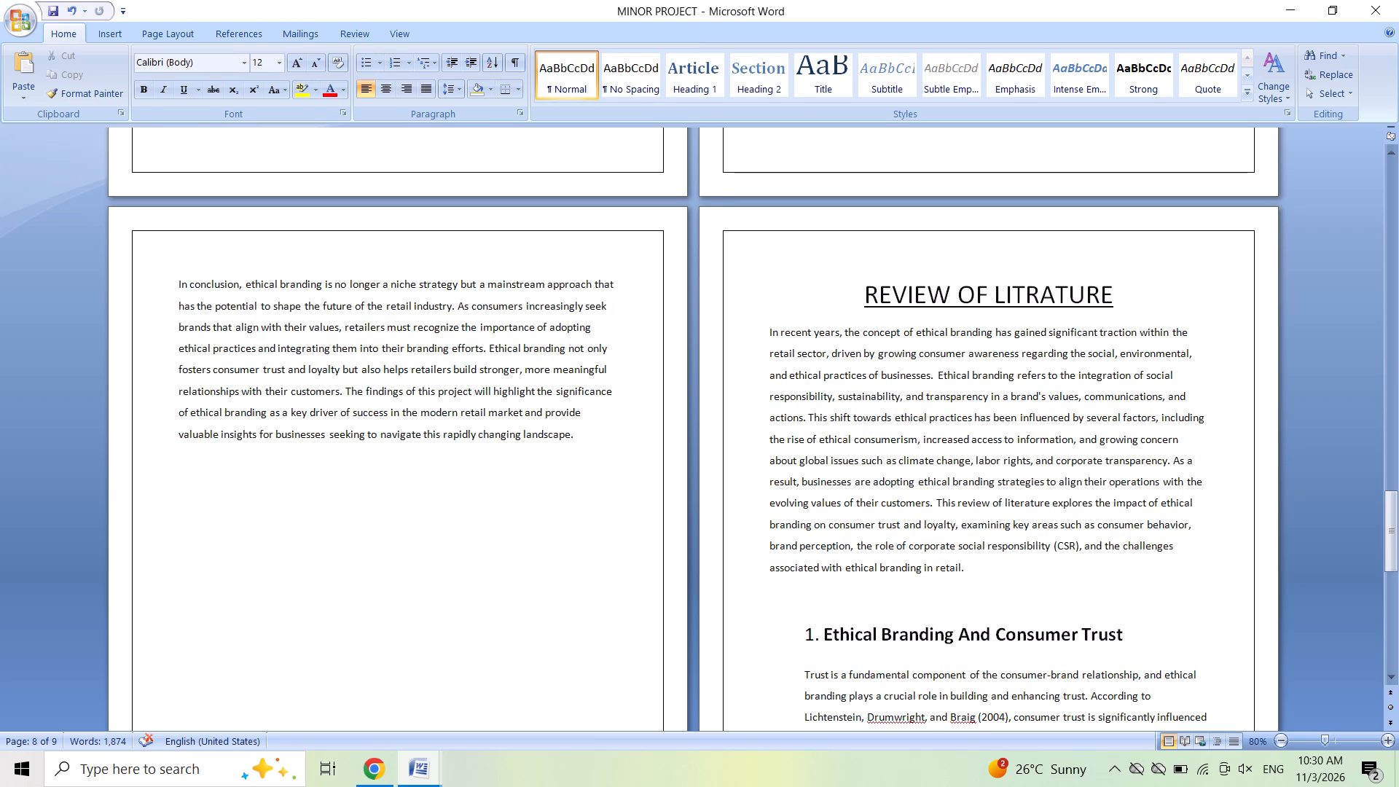
key(Down)
key(Down)
key(Down)
key(Down)
key(Down)
key(Down)
key(Down)
key(Down)
key(Down)
key(Down)
key(Down)
key(Down)
key(Down)
key(Down)
key(Down)
key(Down)
key(Down)
key(Down)
key(Down)
key(Down)
key(Down)
key(Down)
key(Down)
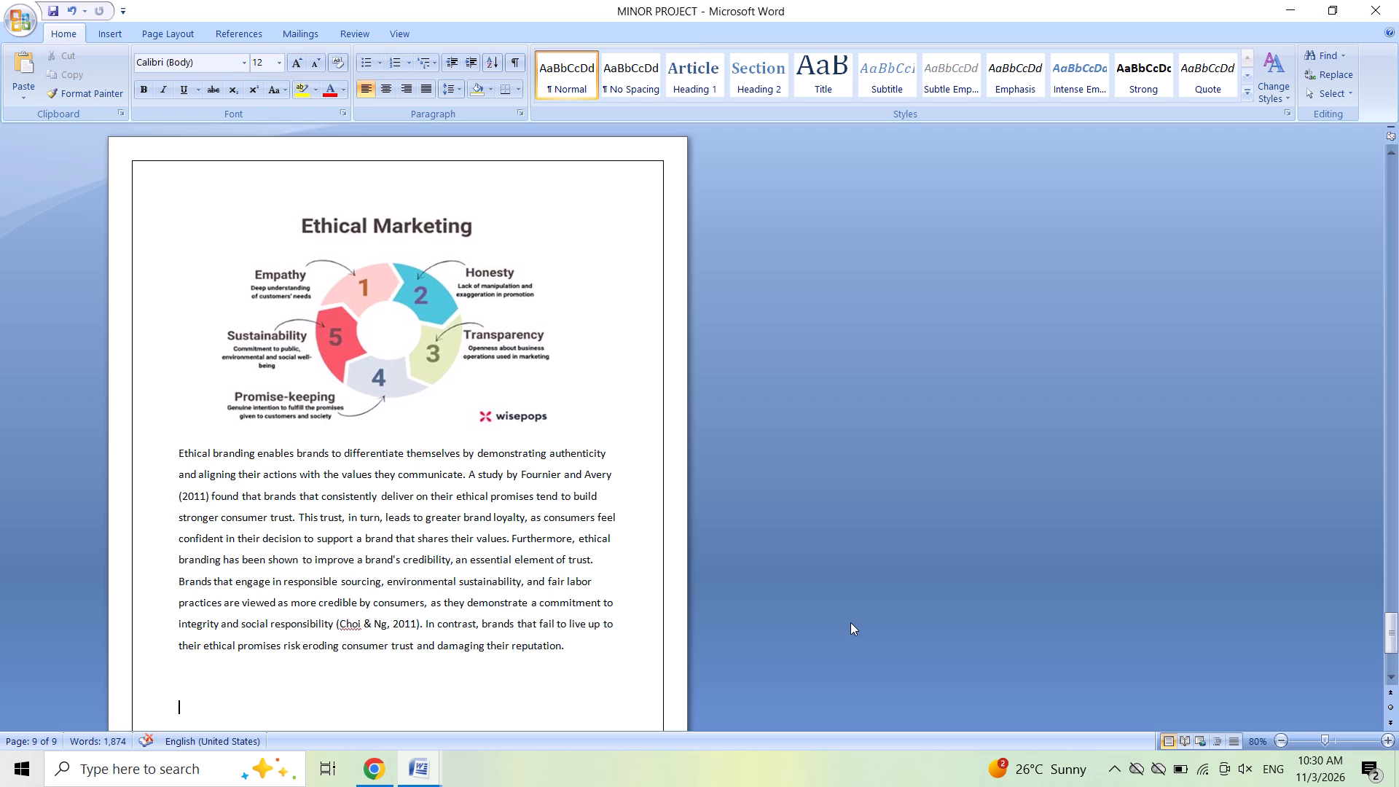
key(Up)
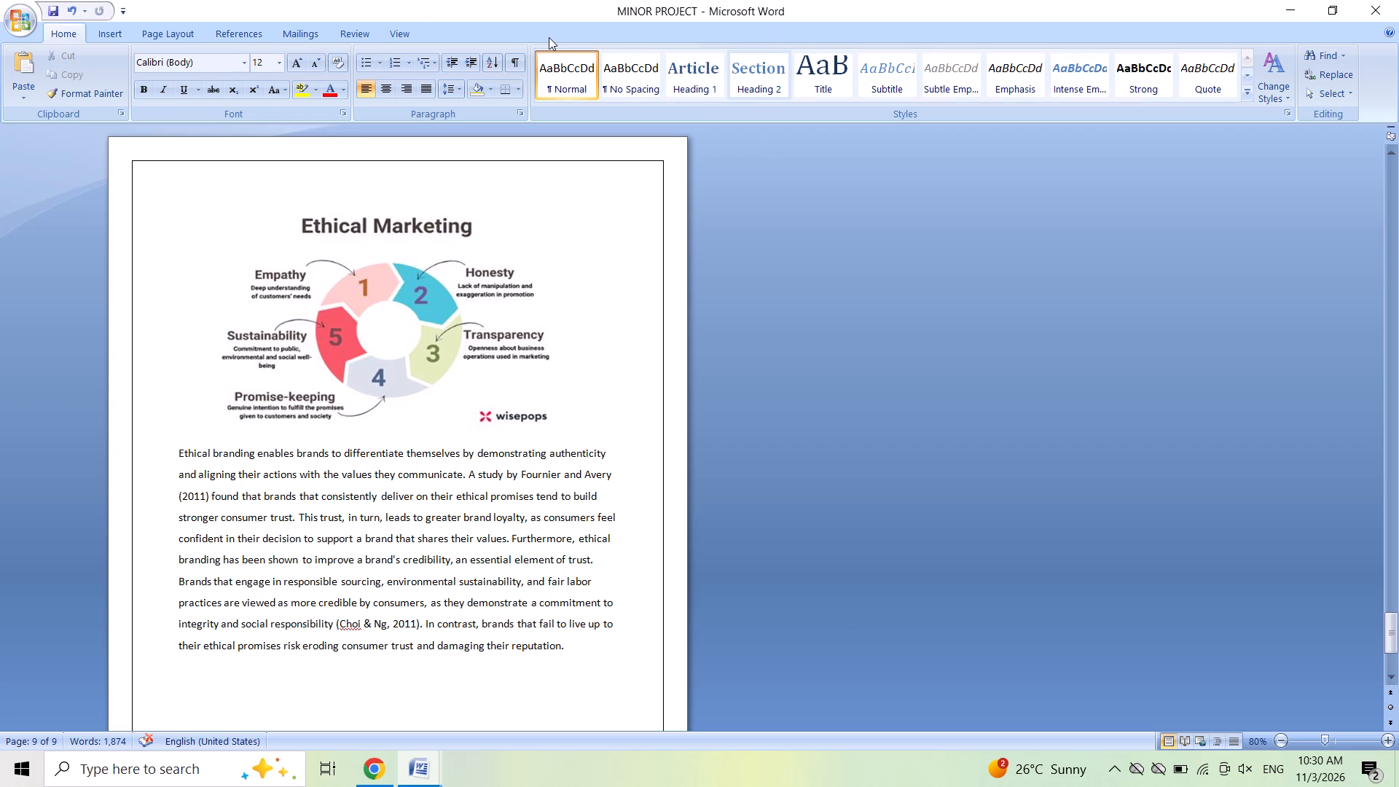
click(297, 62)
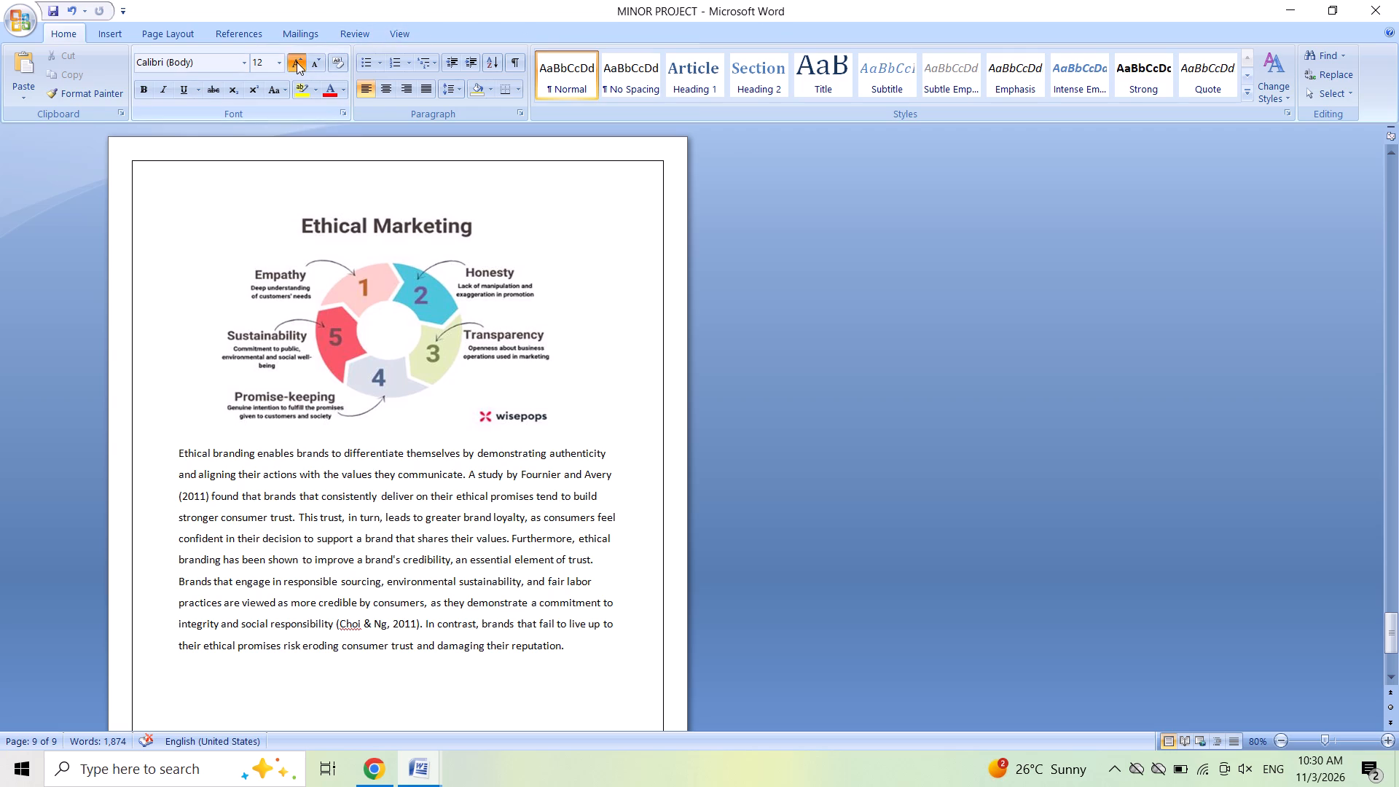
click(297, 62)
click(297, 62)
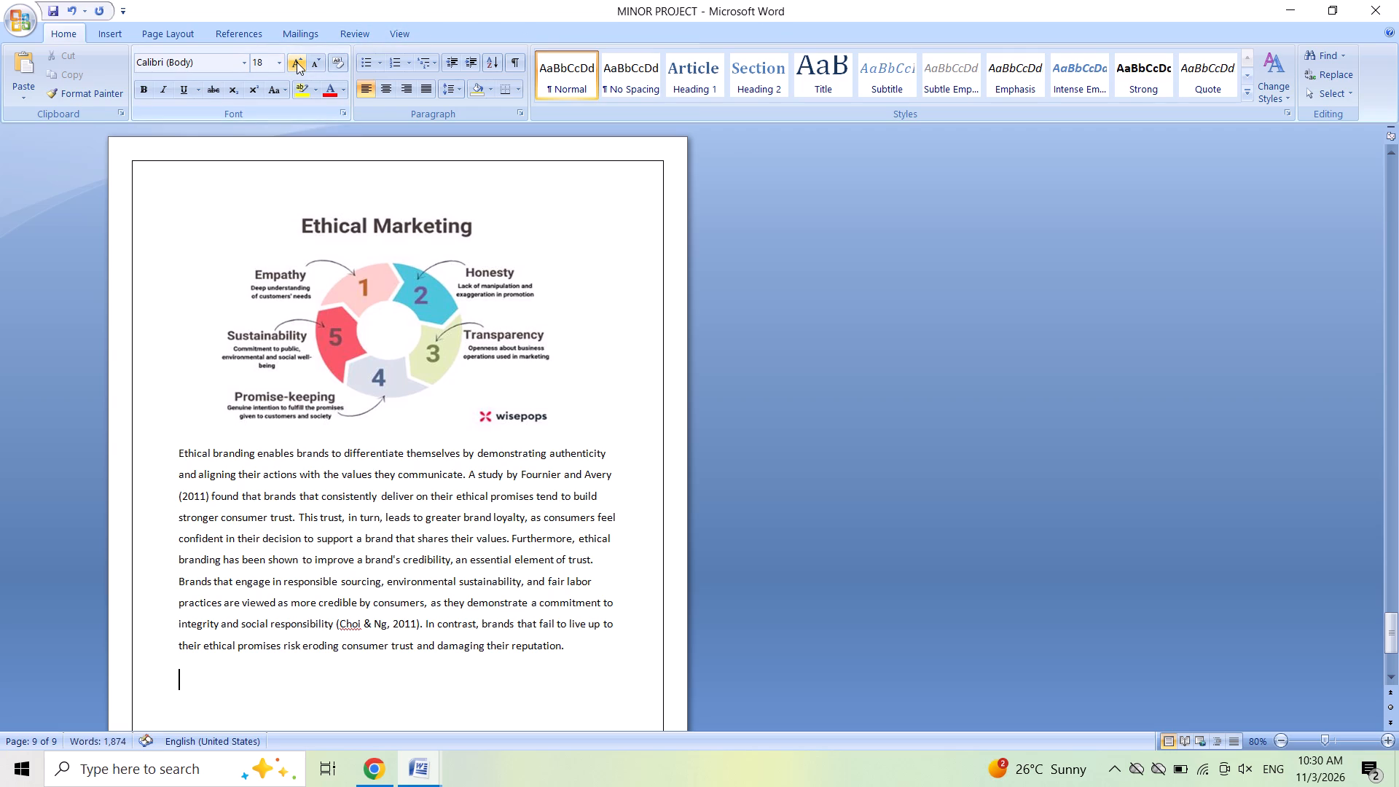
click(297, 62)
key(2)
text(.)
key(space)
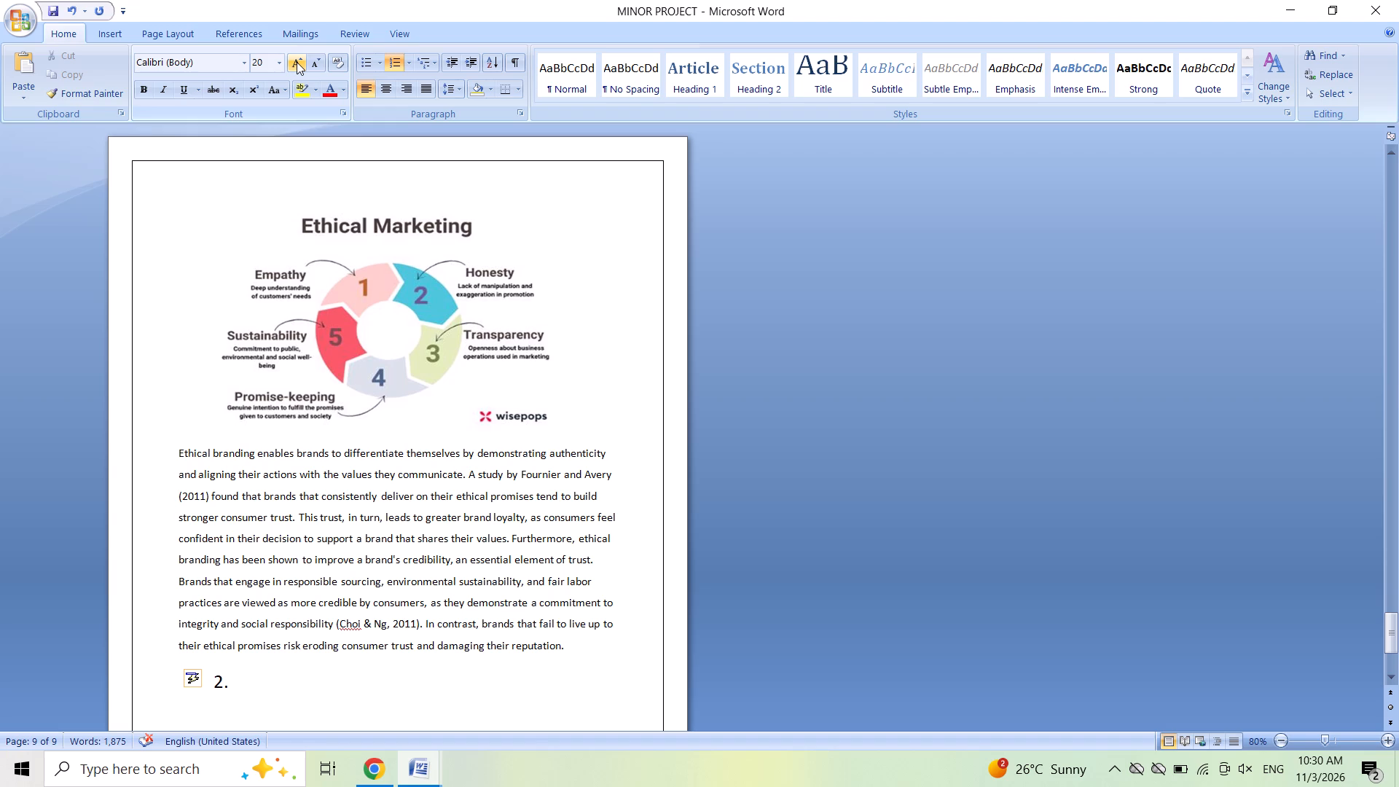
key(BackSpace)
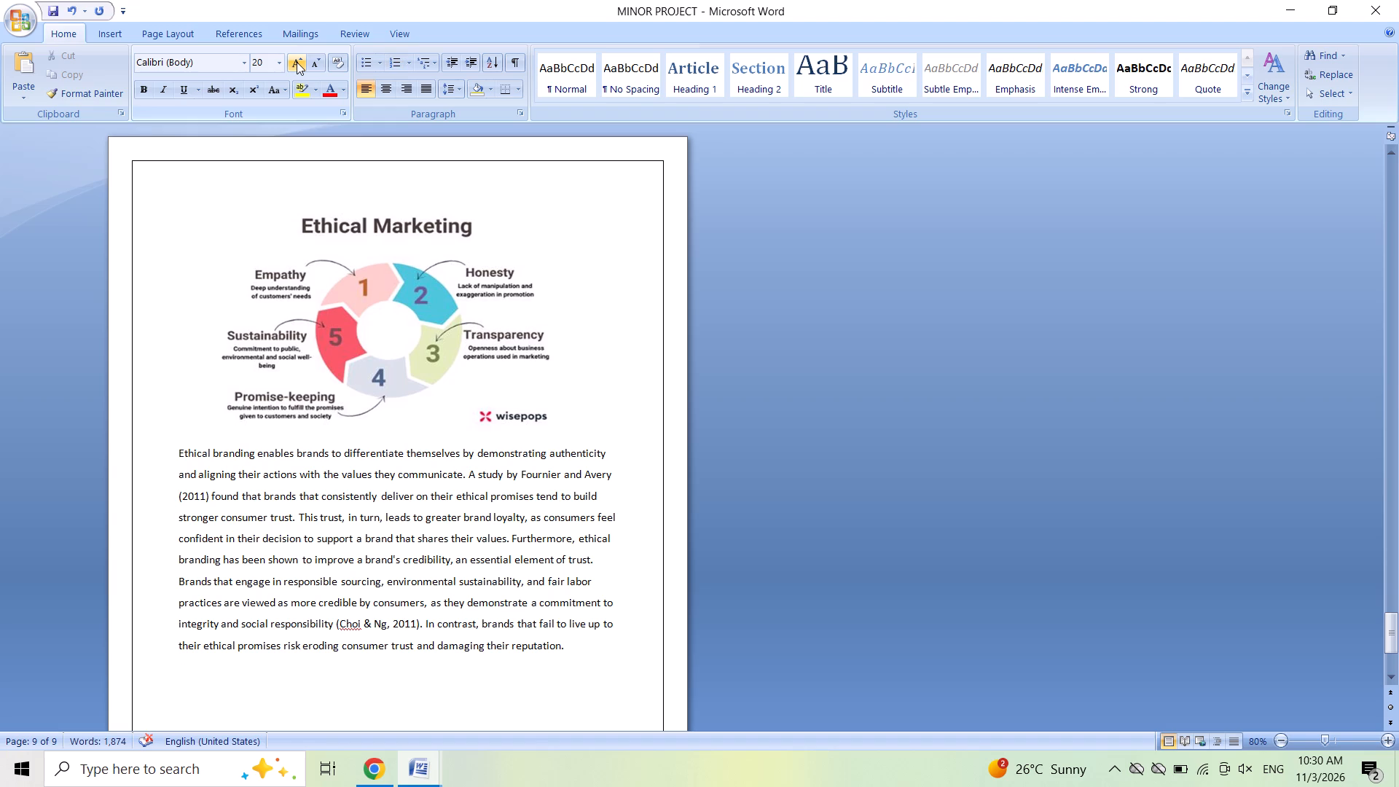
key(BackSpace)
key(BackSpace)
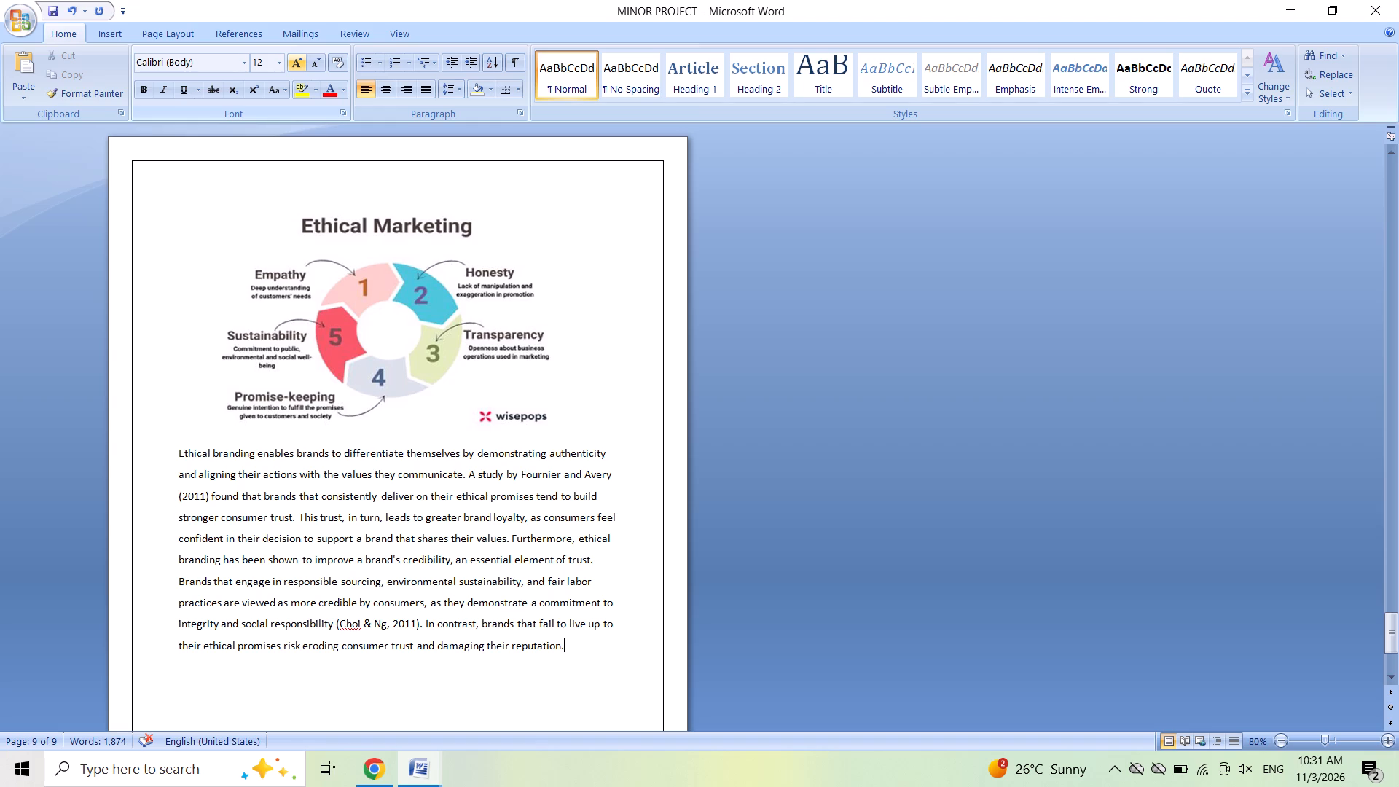
Add the heading "2.Ethical Branding and Consumer Loyalty" at font size 20 on a new line below the ethical branding paragraph.
key(Return)
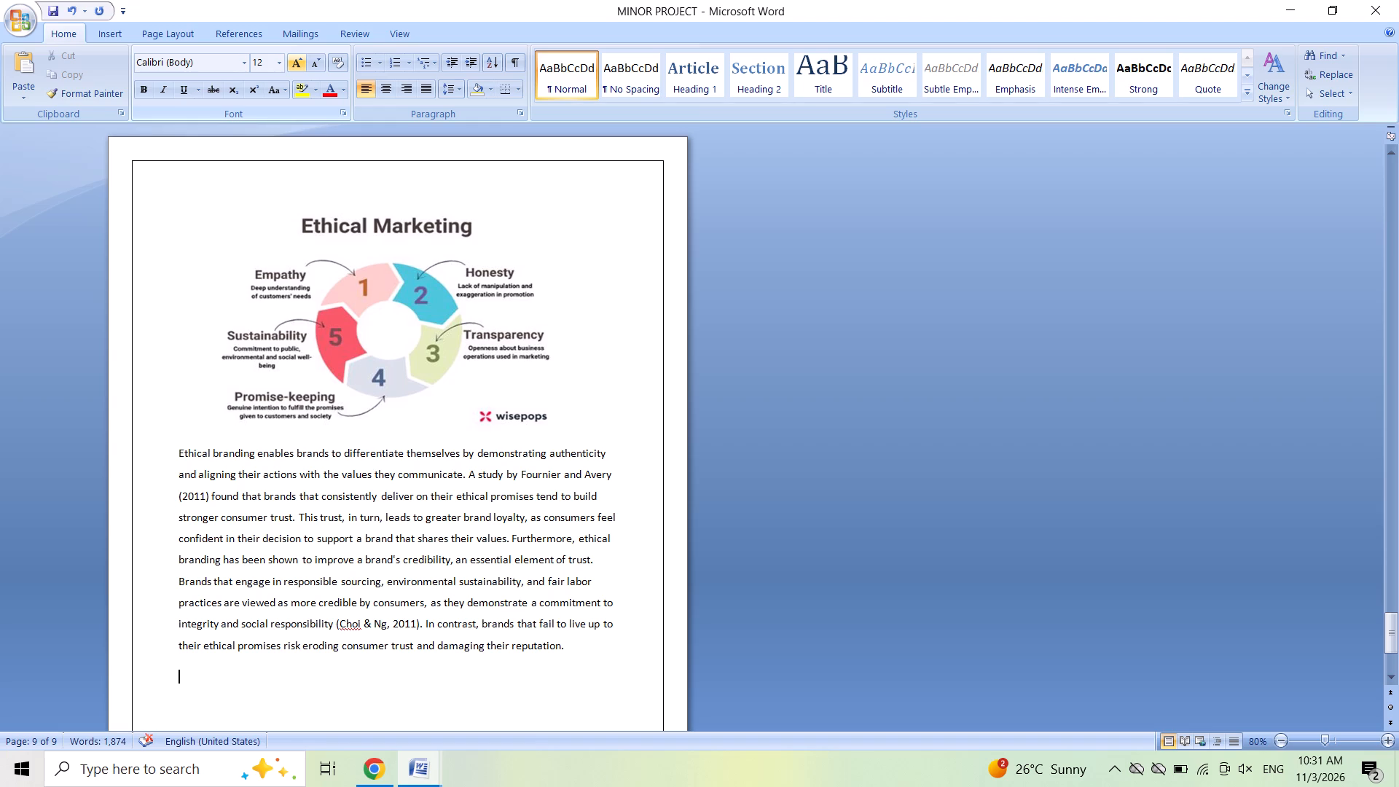
double_click(296, 58)
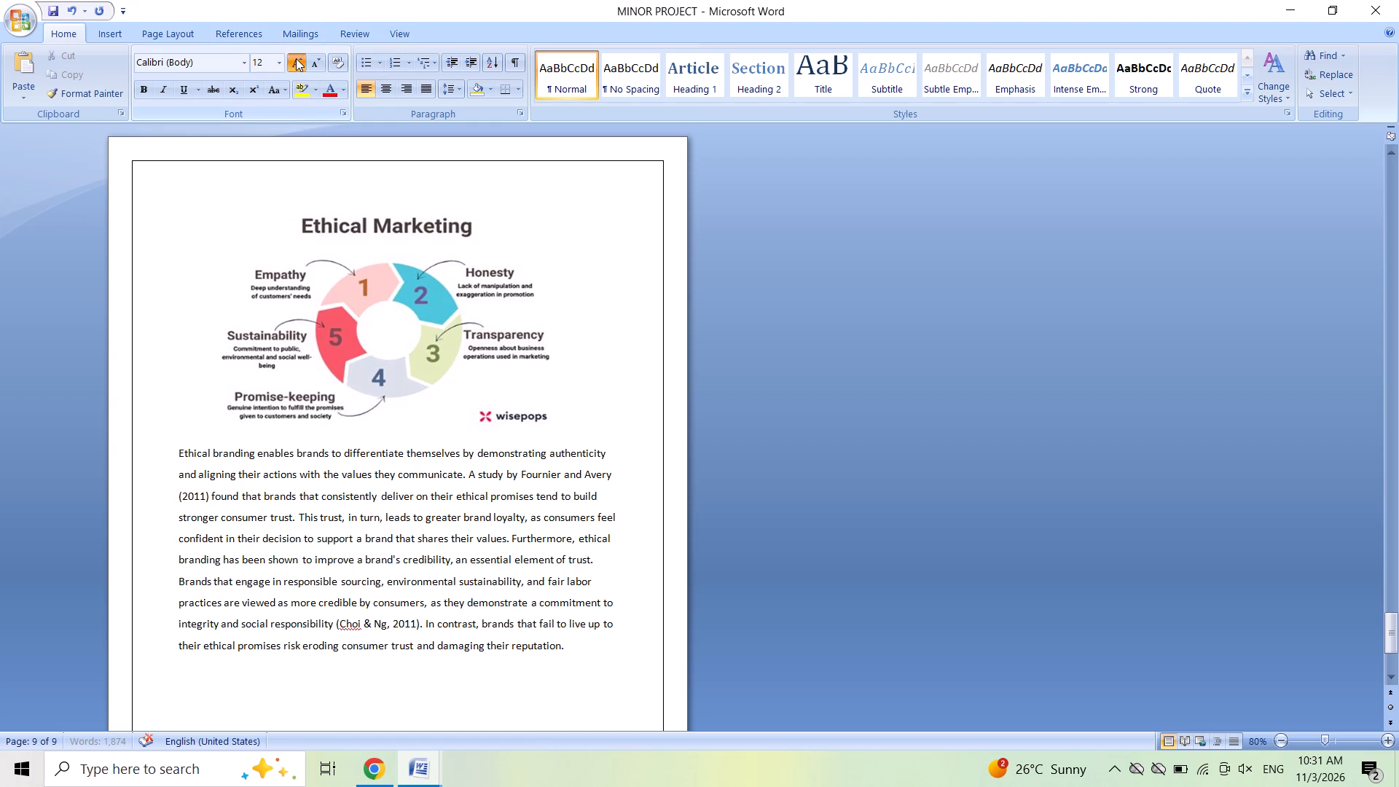
double_click(296, 58)
text(2.)
text(et)
key(BackSpace)
key(BackSpace)
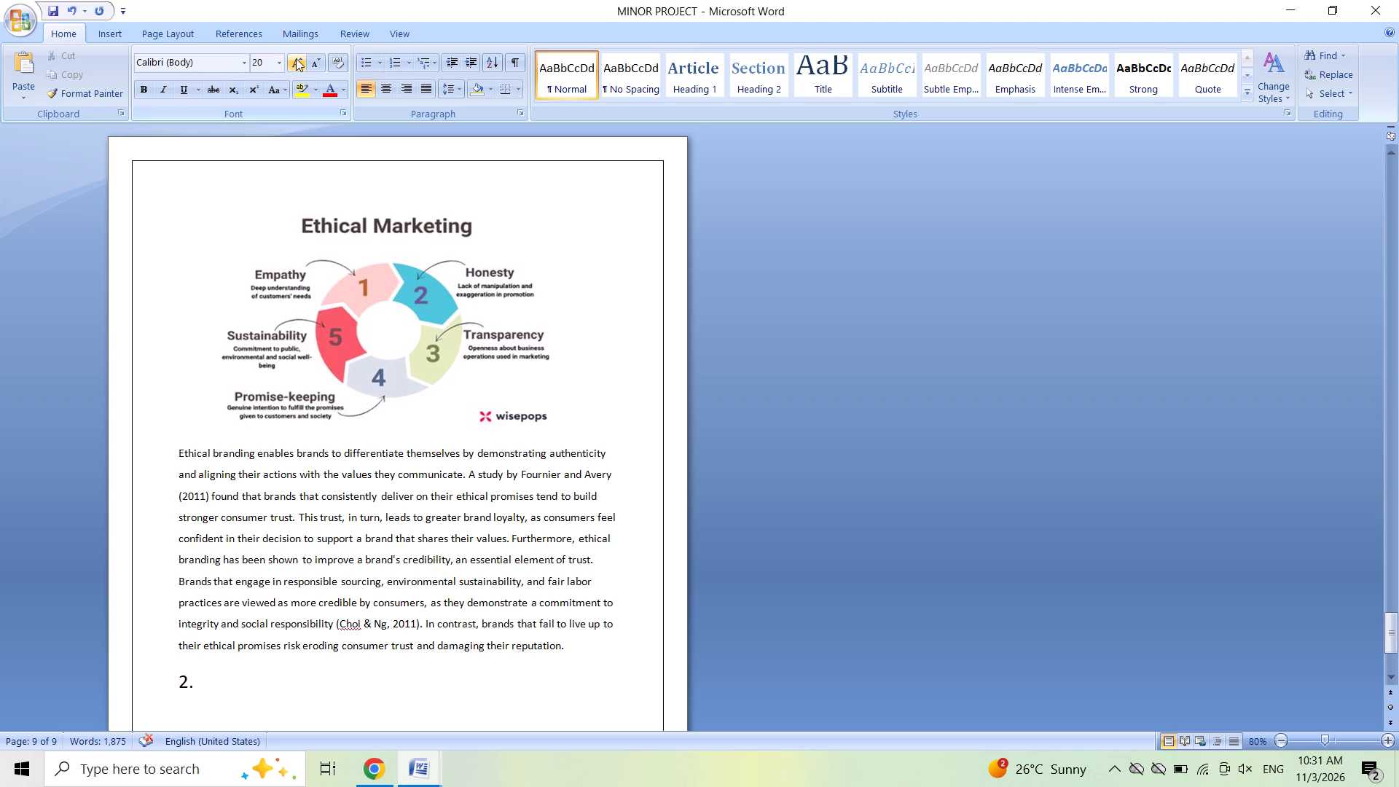
key(e)
text(thu)
key(BackSpace)
text(ical)
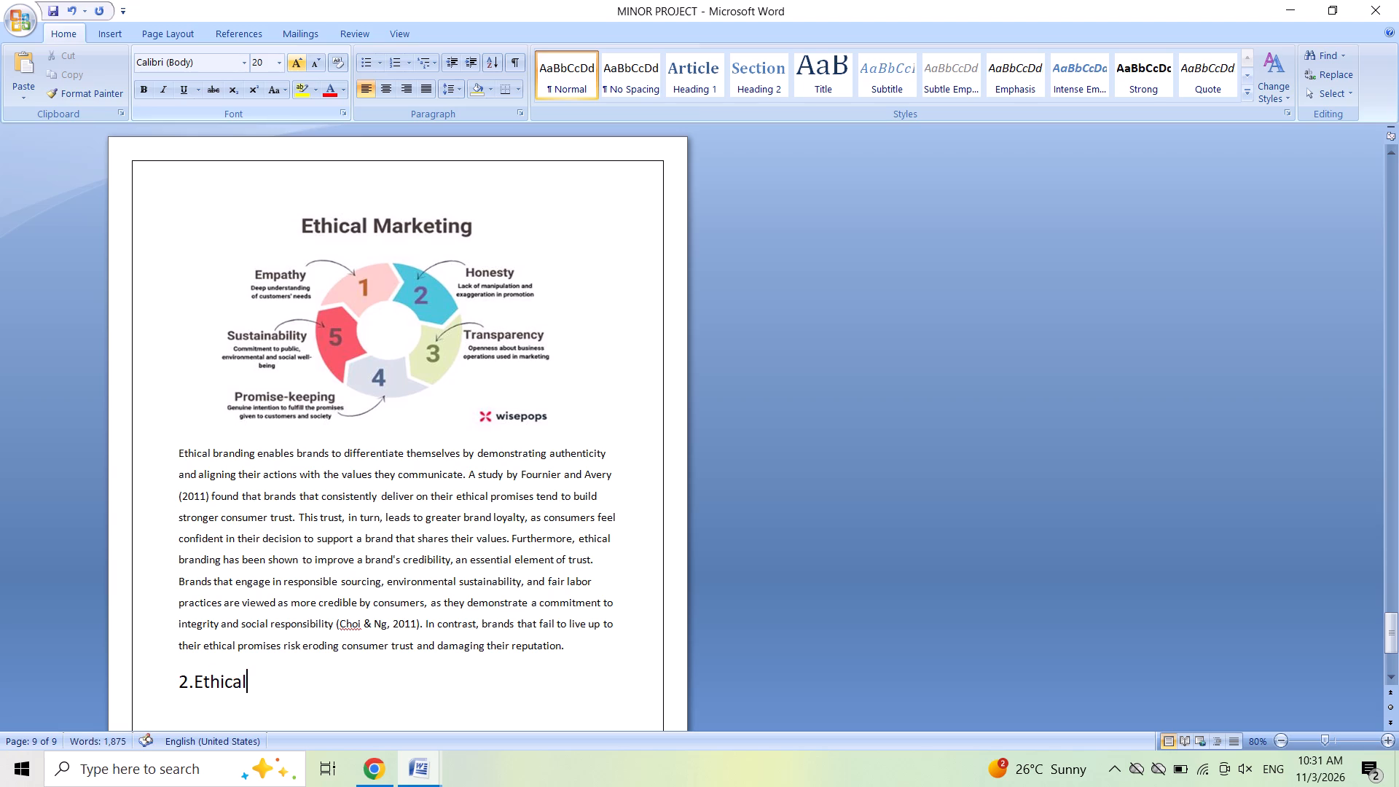
key(space)
text(bra)
key(BackSpace)
key(BackSpace)
key(BackSpace)
text(randing)
key(space)
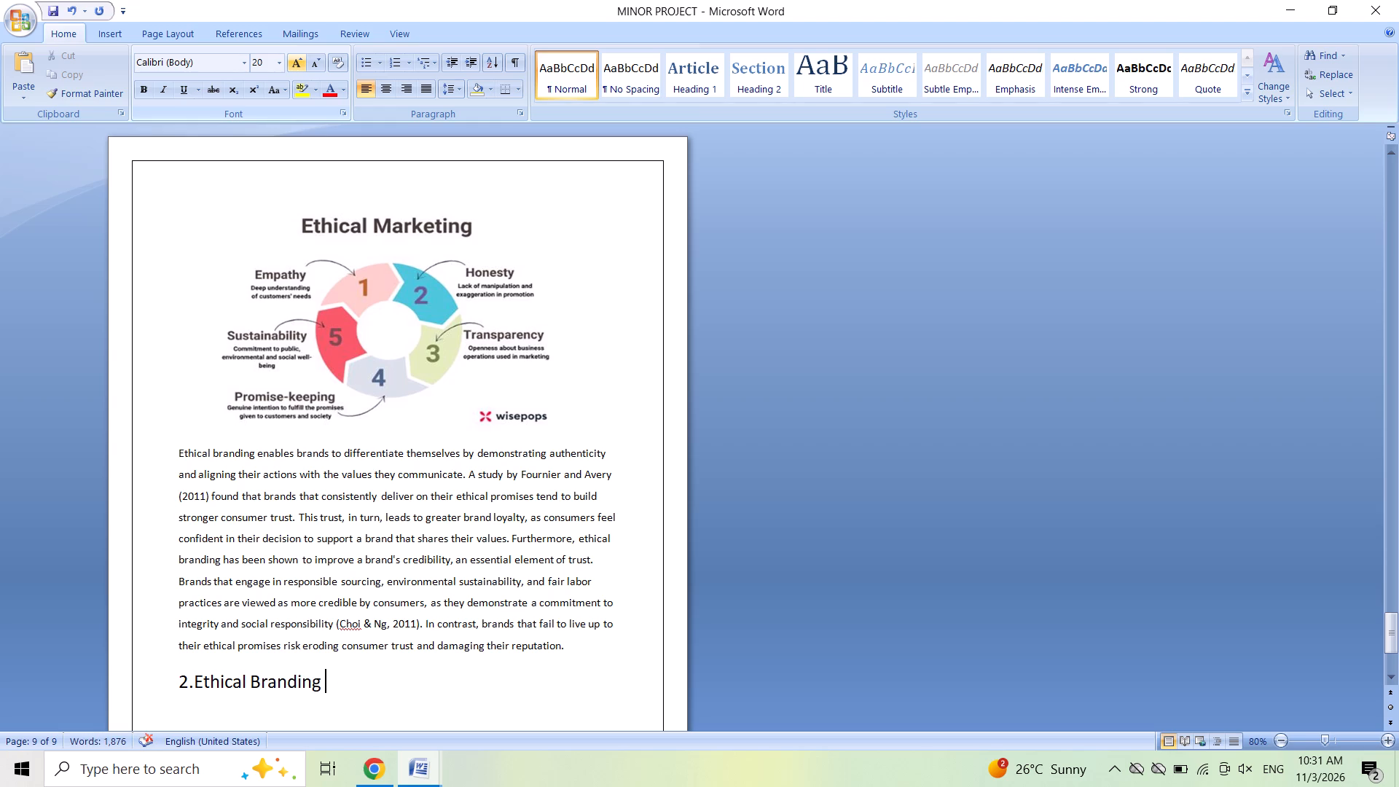
text(and)
key(space)
key(c)
text(on)
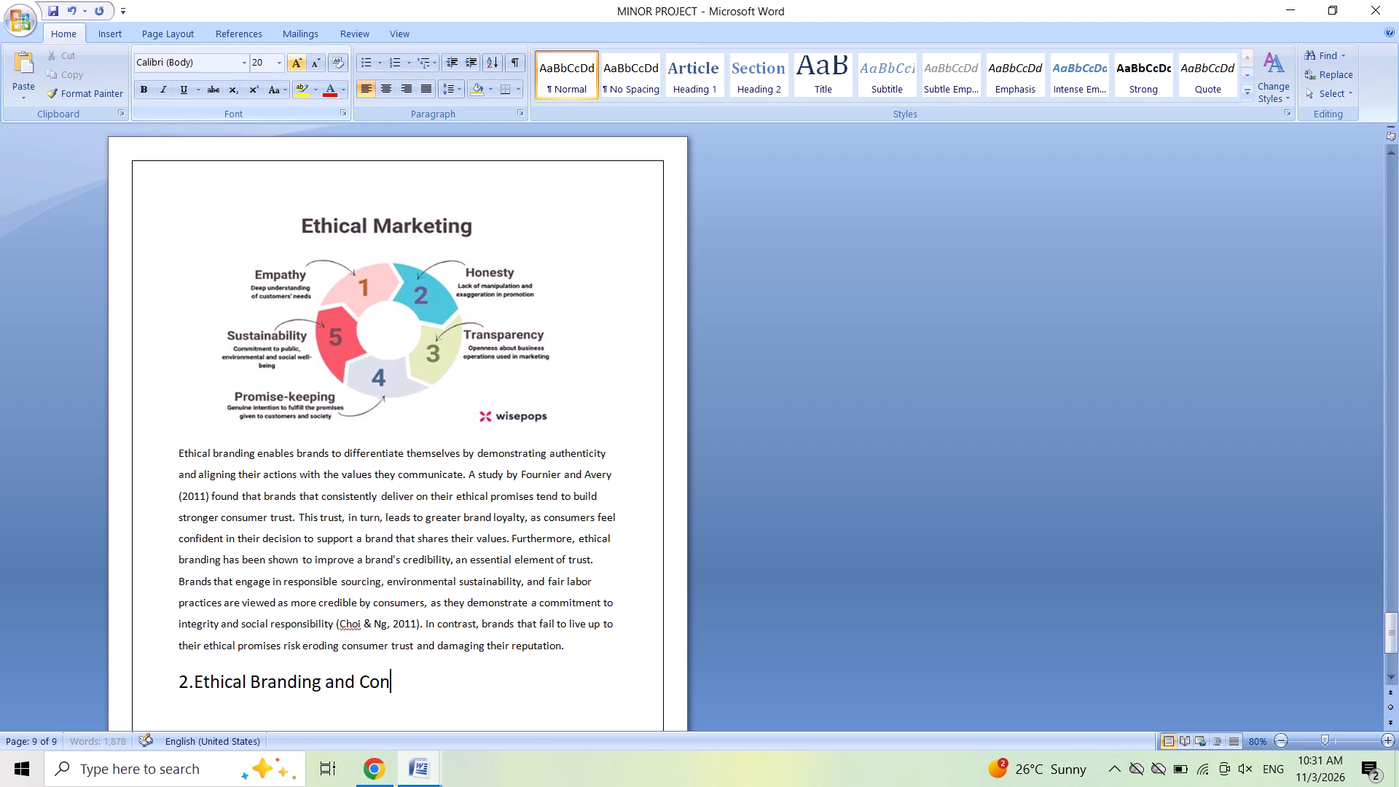
text(sumer)
key(space)
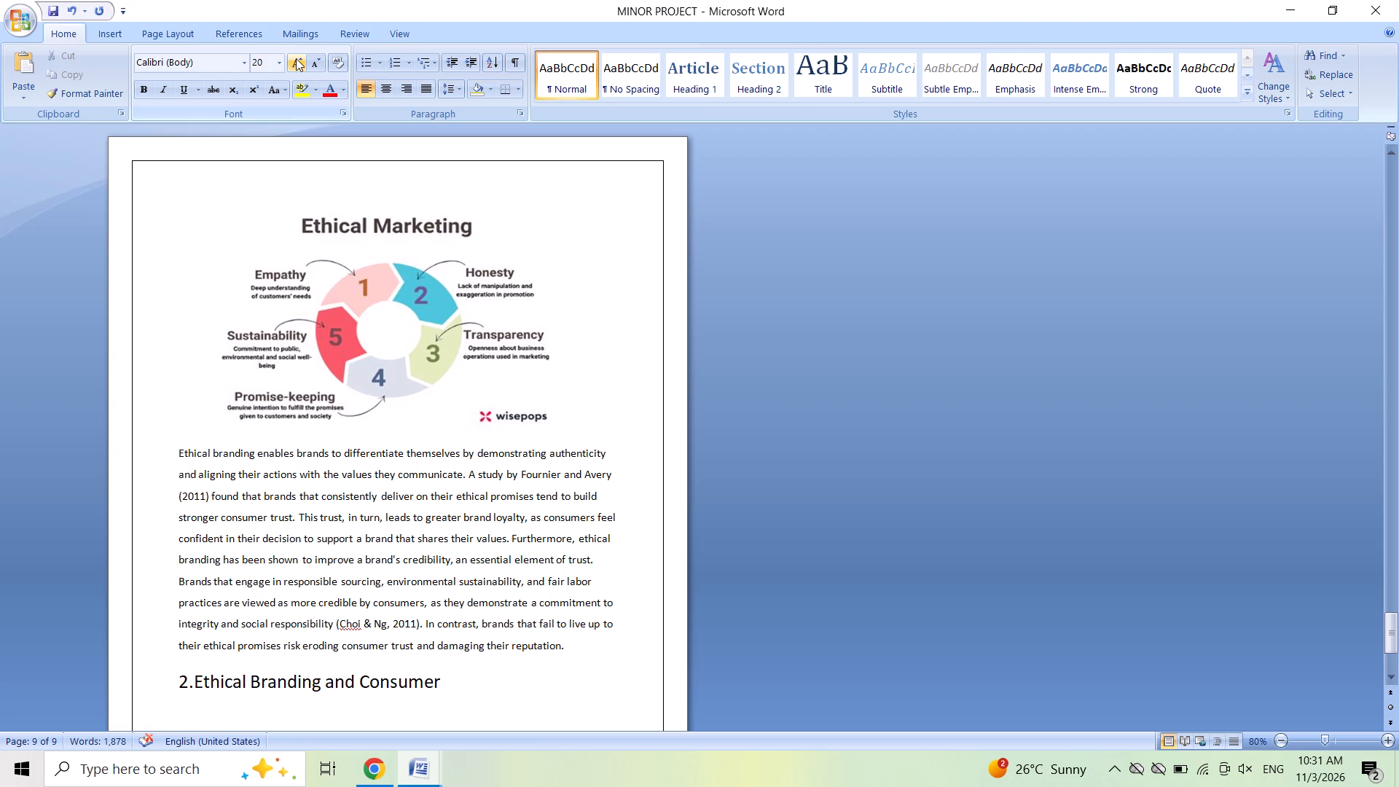
text(LOYS)
key(BackSpace)
key(BackSpace)
key(BackSpace)
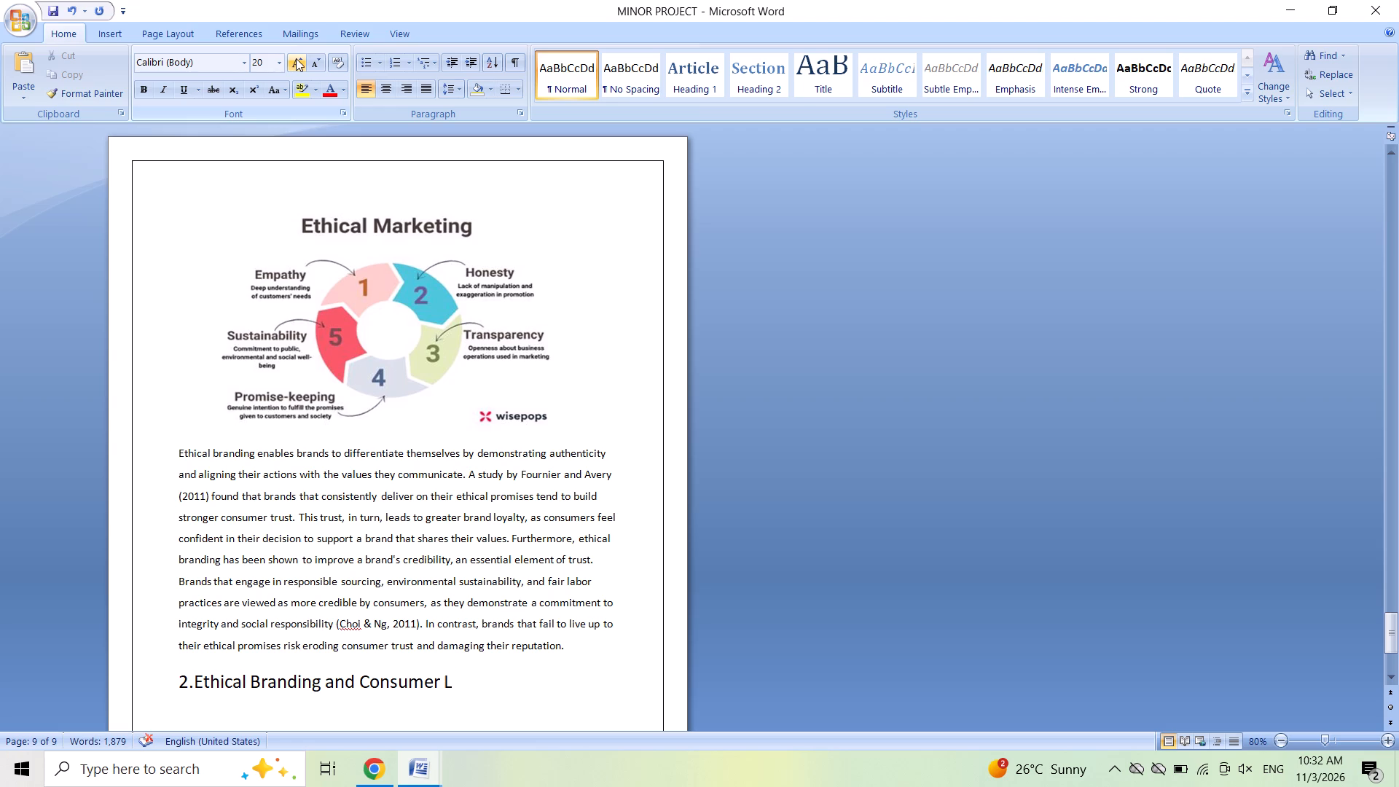
text(oyalty)
Insert the picture jy from the Pictures folder on a new line below the heading "2.Ethical Branding and Consumer Loyalty".
key(Return)
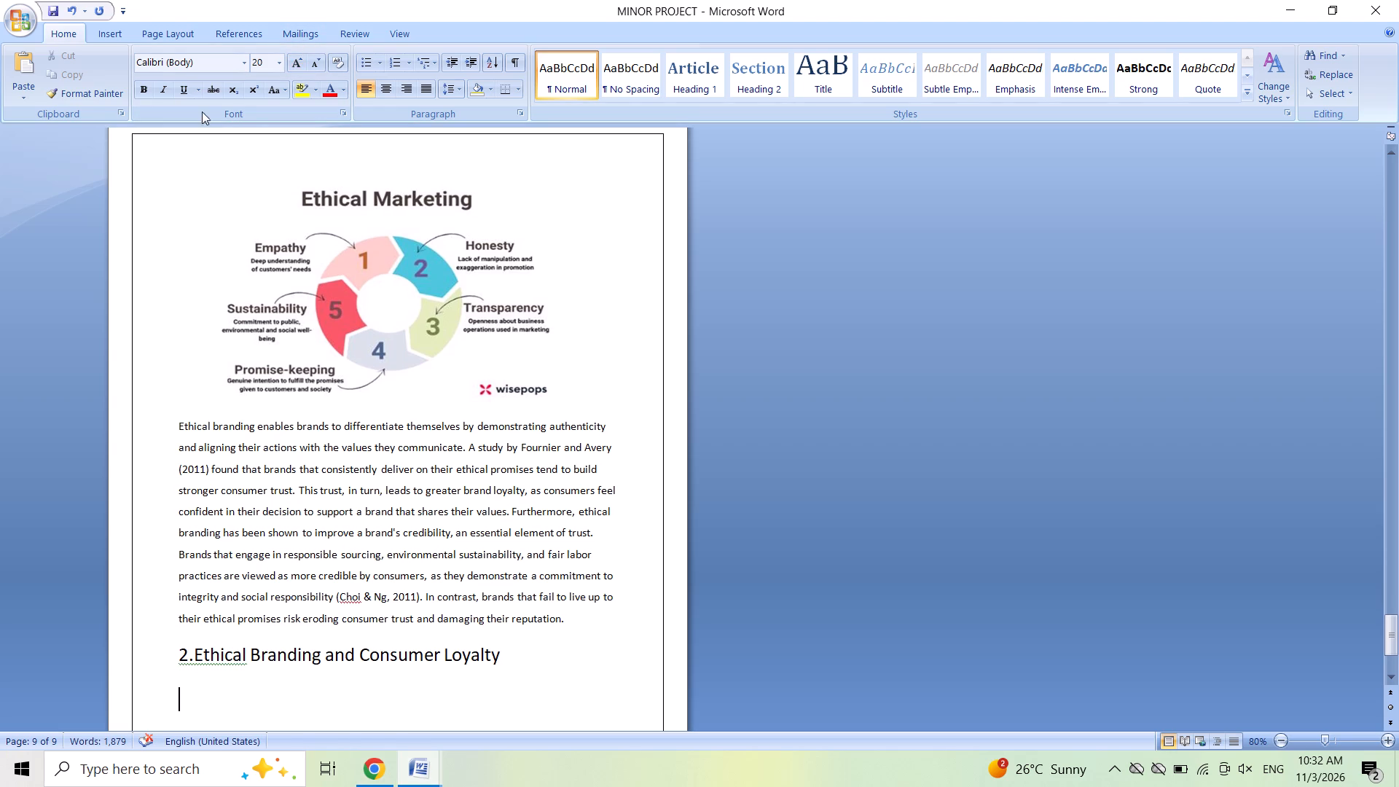
click(100, 24)
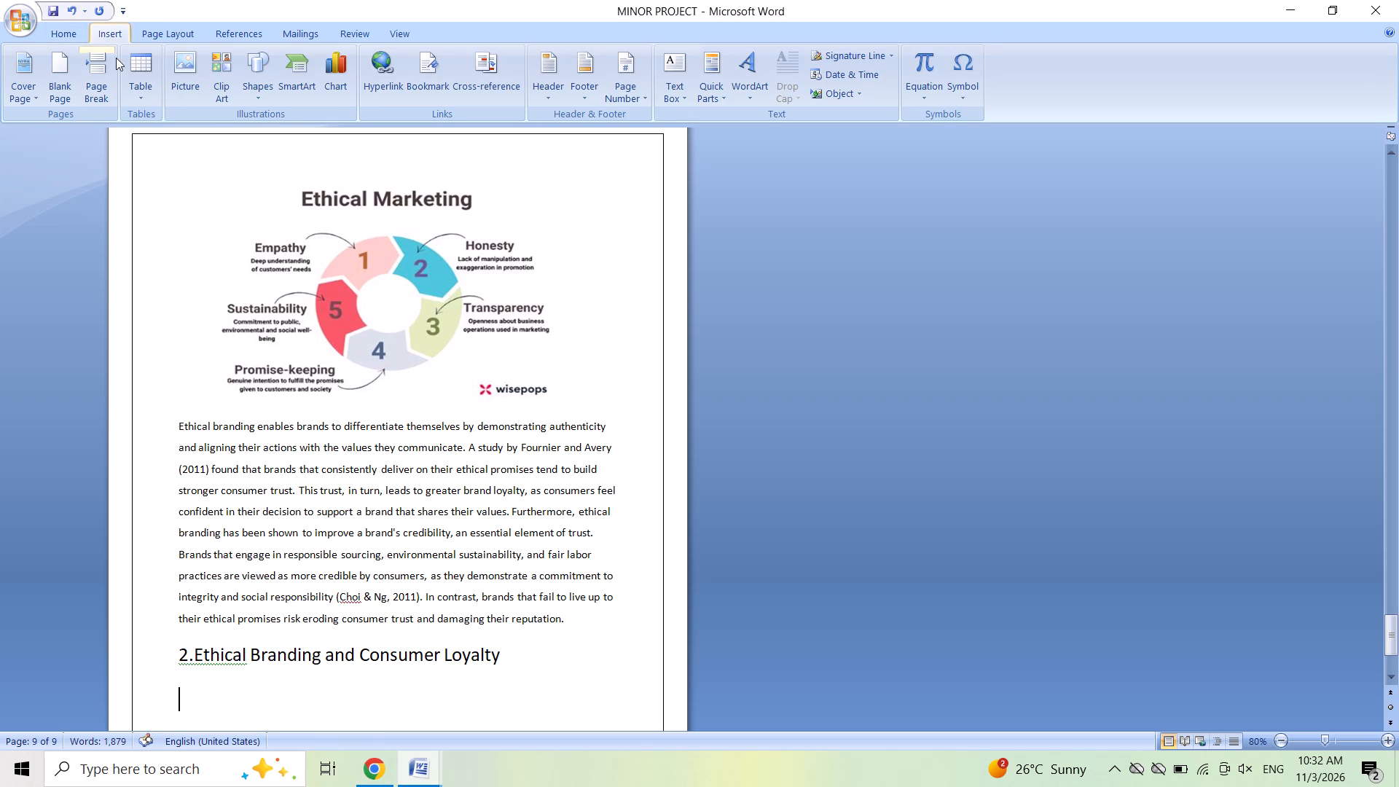
click(179, 82)
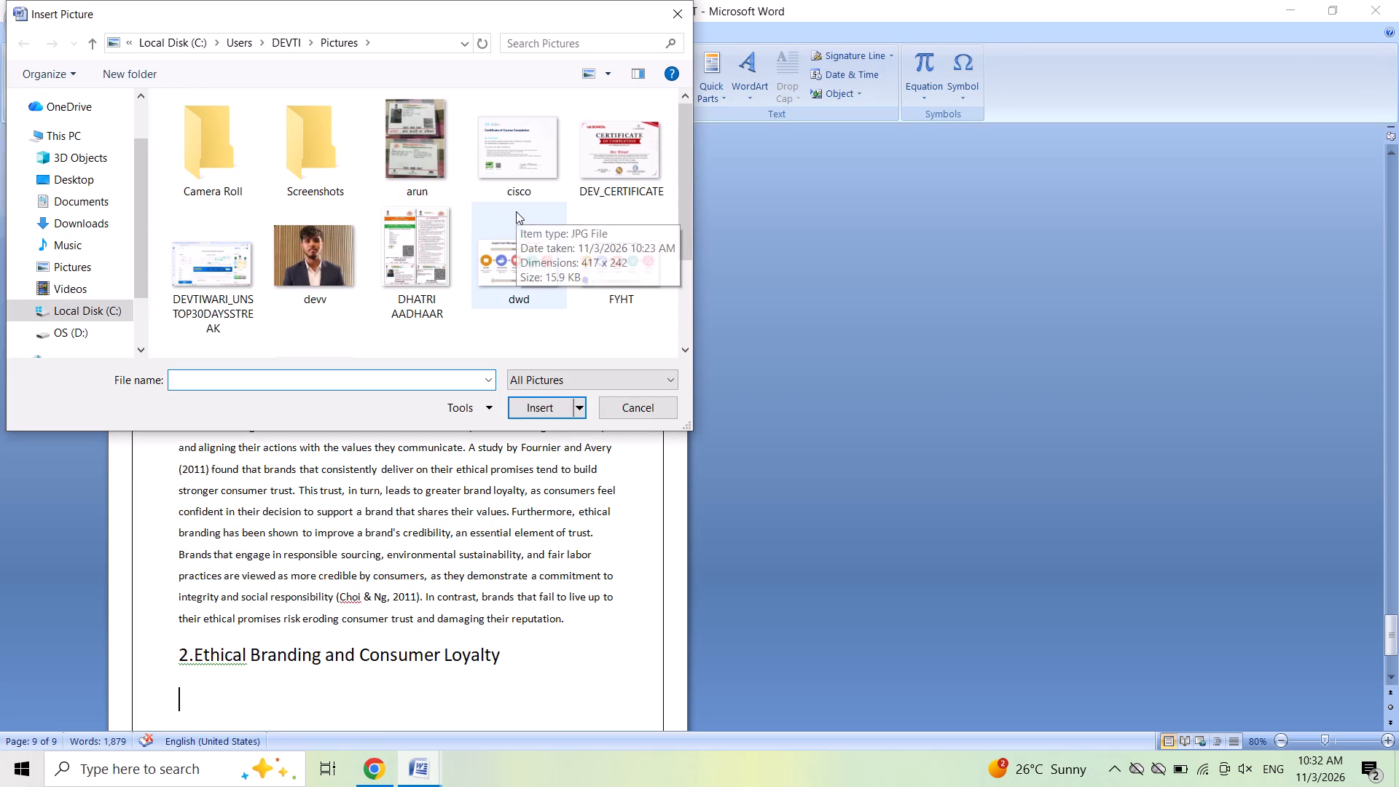
click(687, 351)
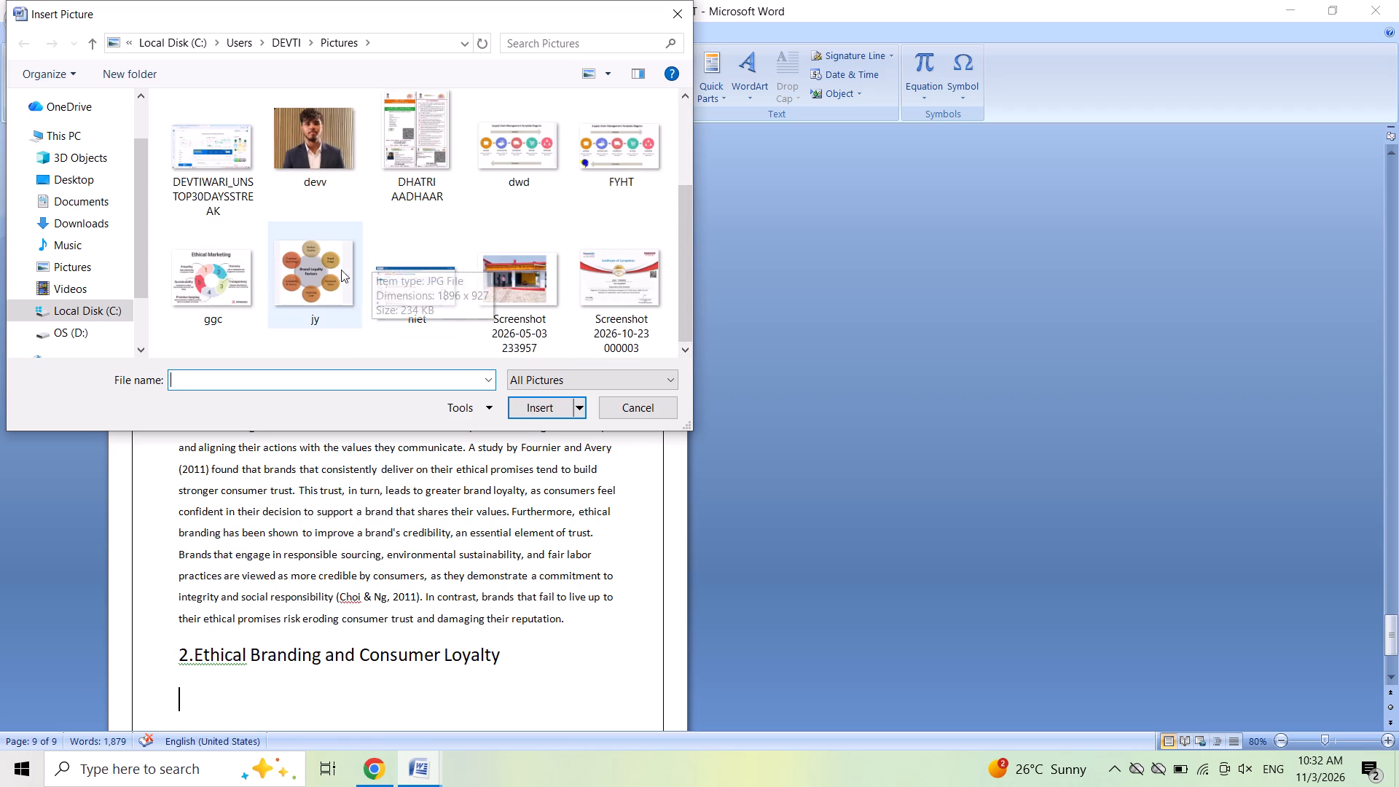
click(324, 273)
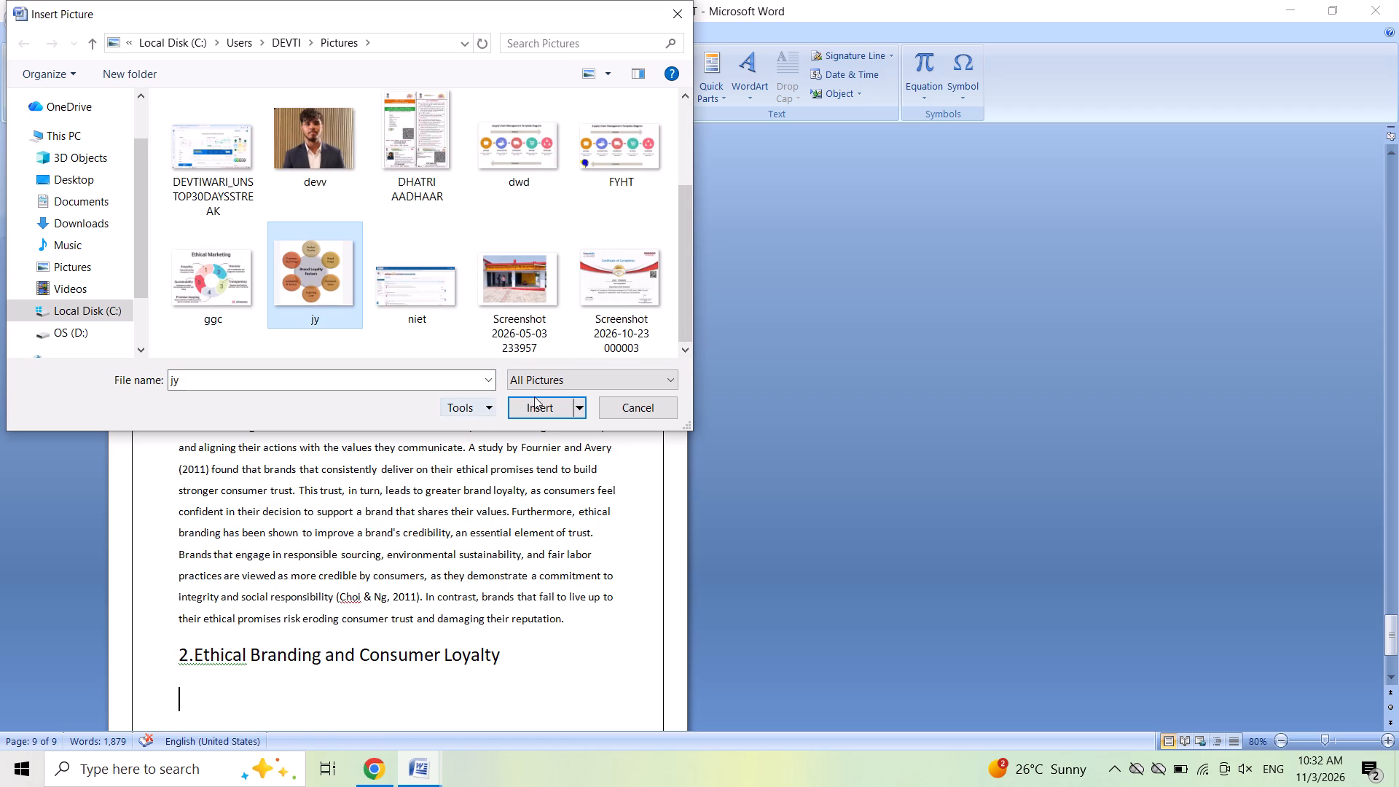
click(537, 400)
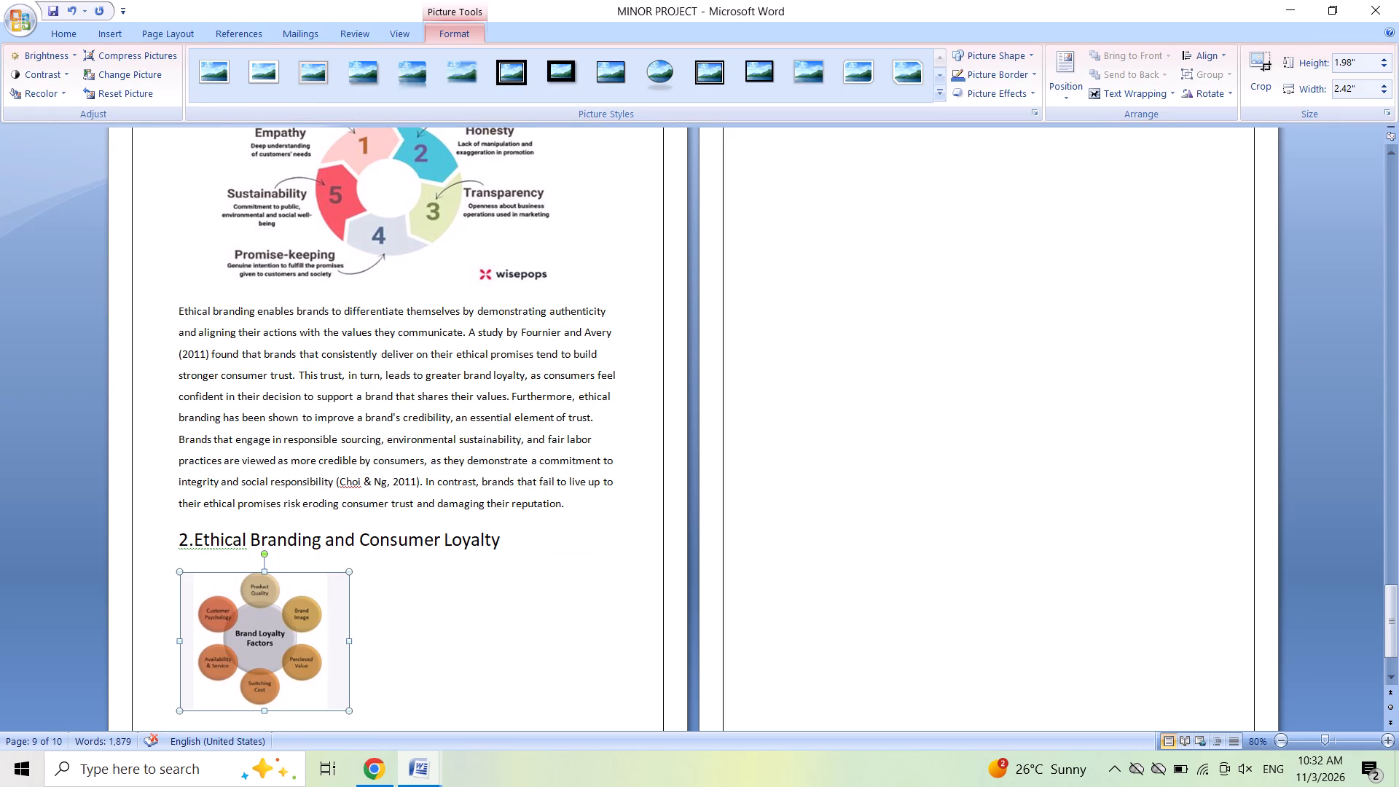
Stretch the Brand Loyalty Factors picture horizontally to a width of about 5.49".
right_drag(352, 645, 423, 641)
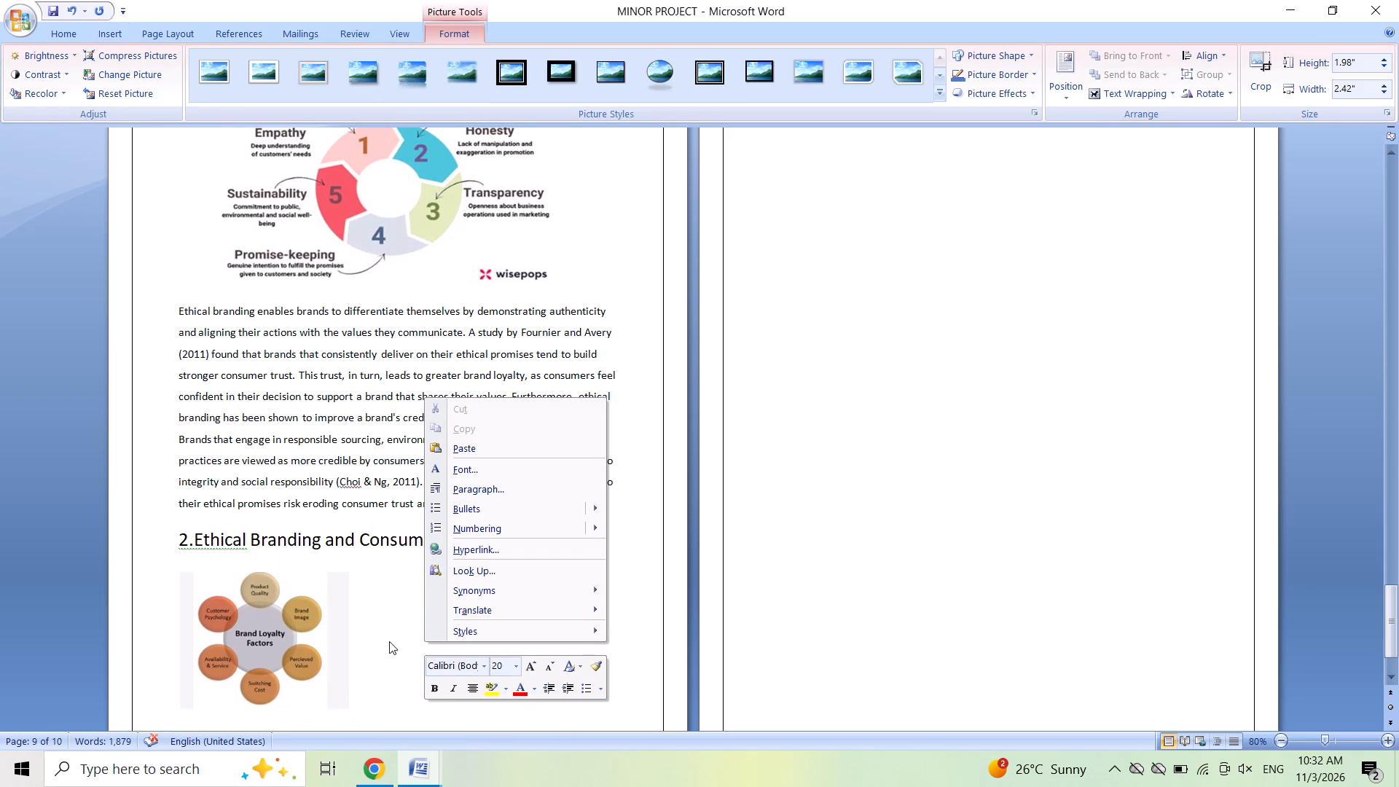
click(286, 649)
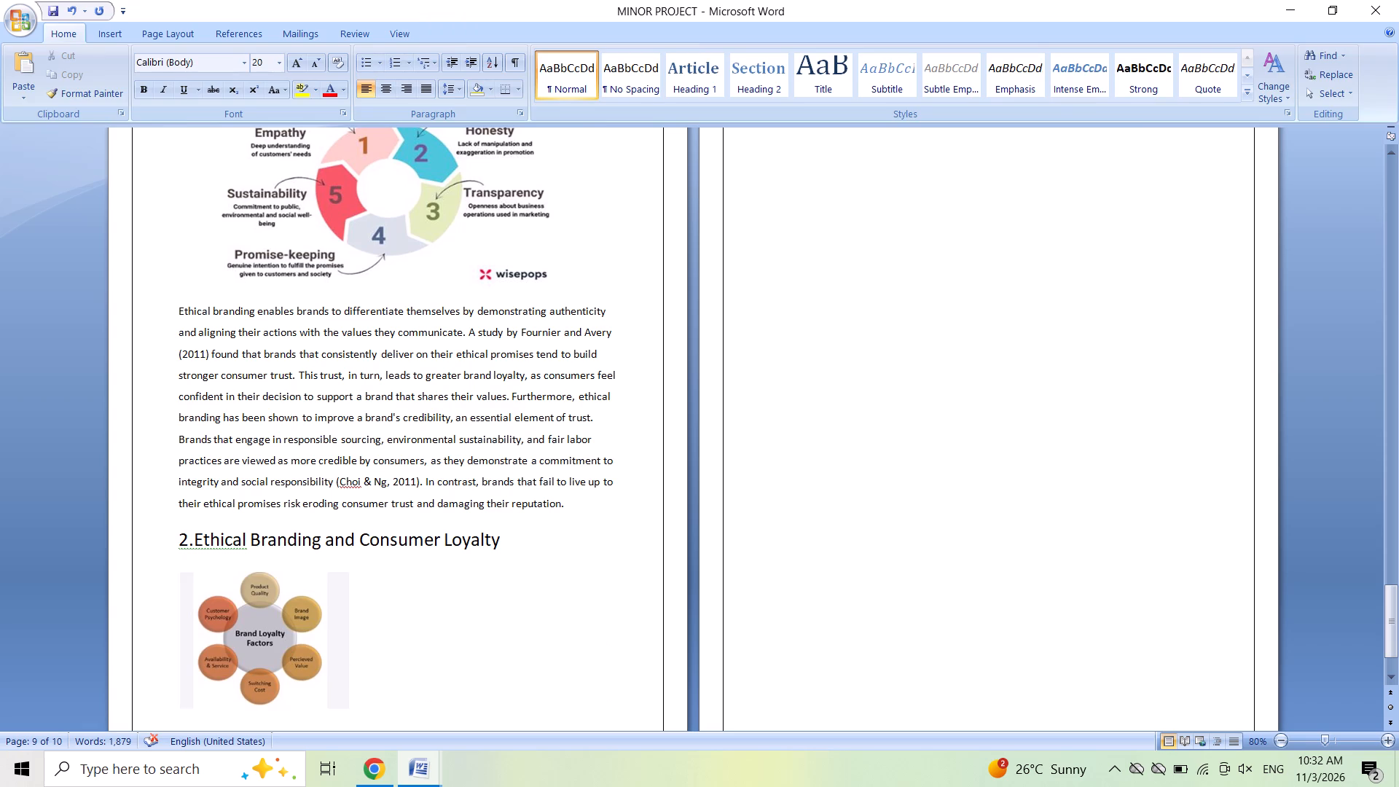
click(286, 649)
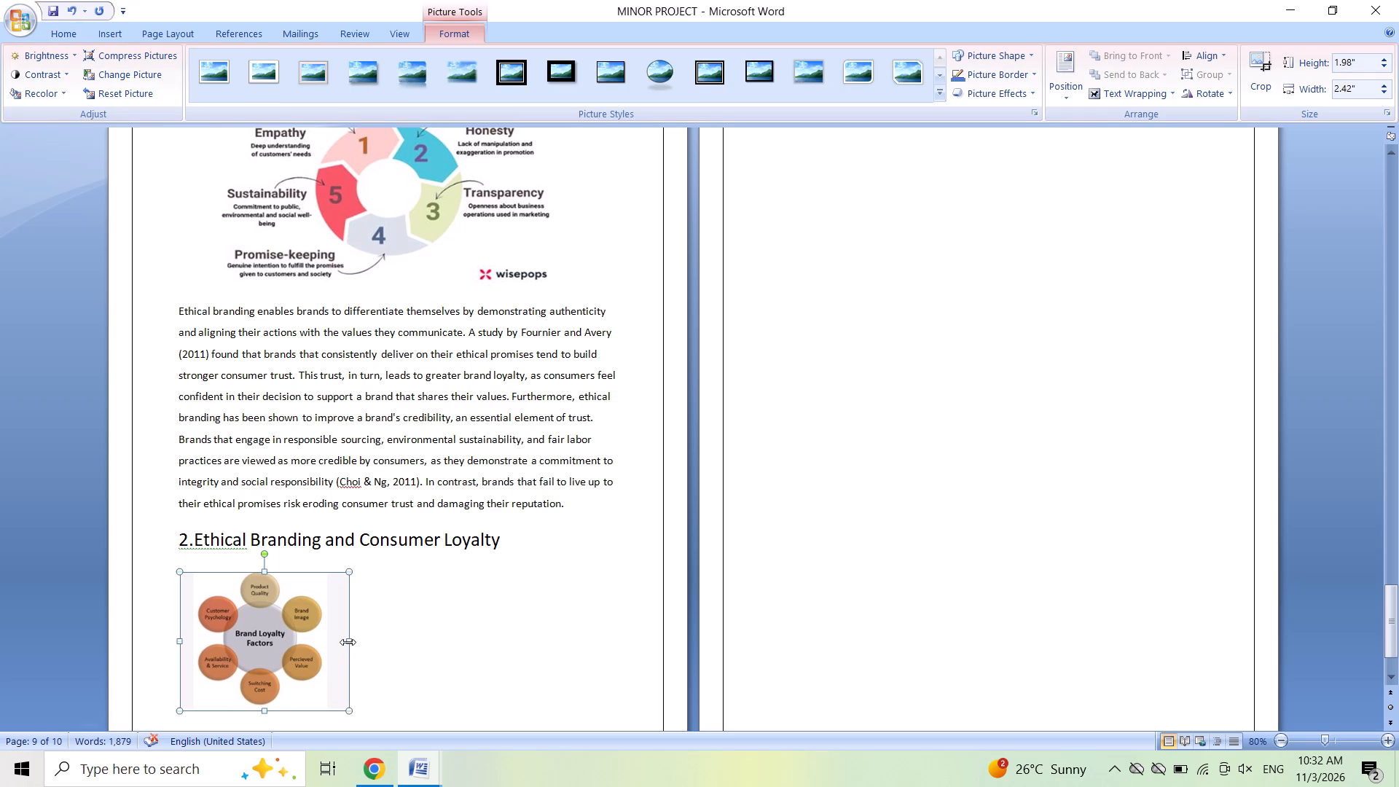
right_drag(348, 642, 466, 640)
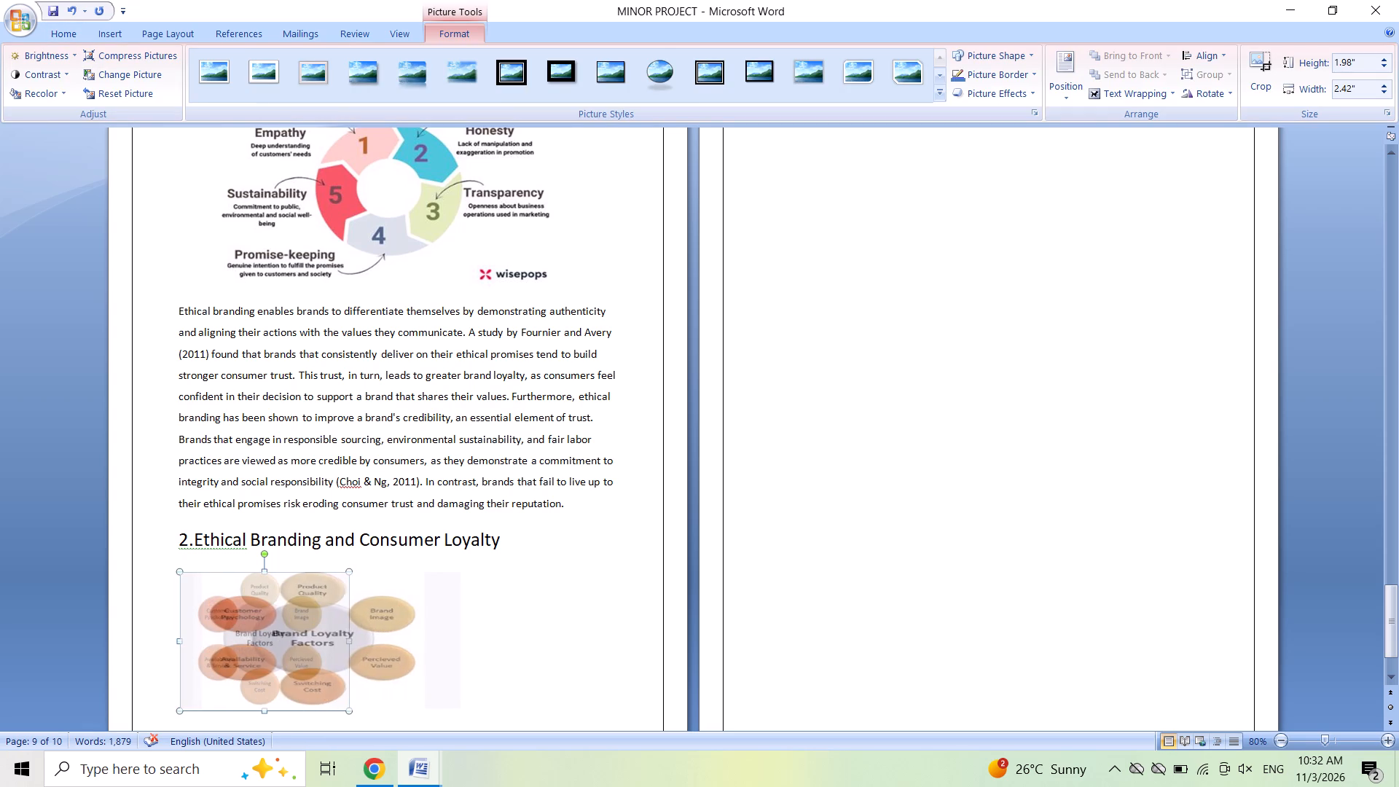
right_drag(466, 640, 564, 626)
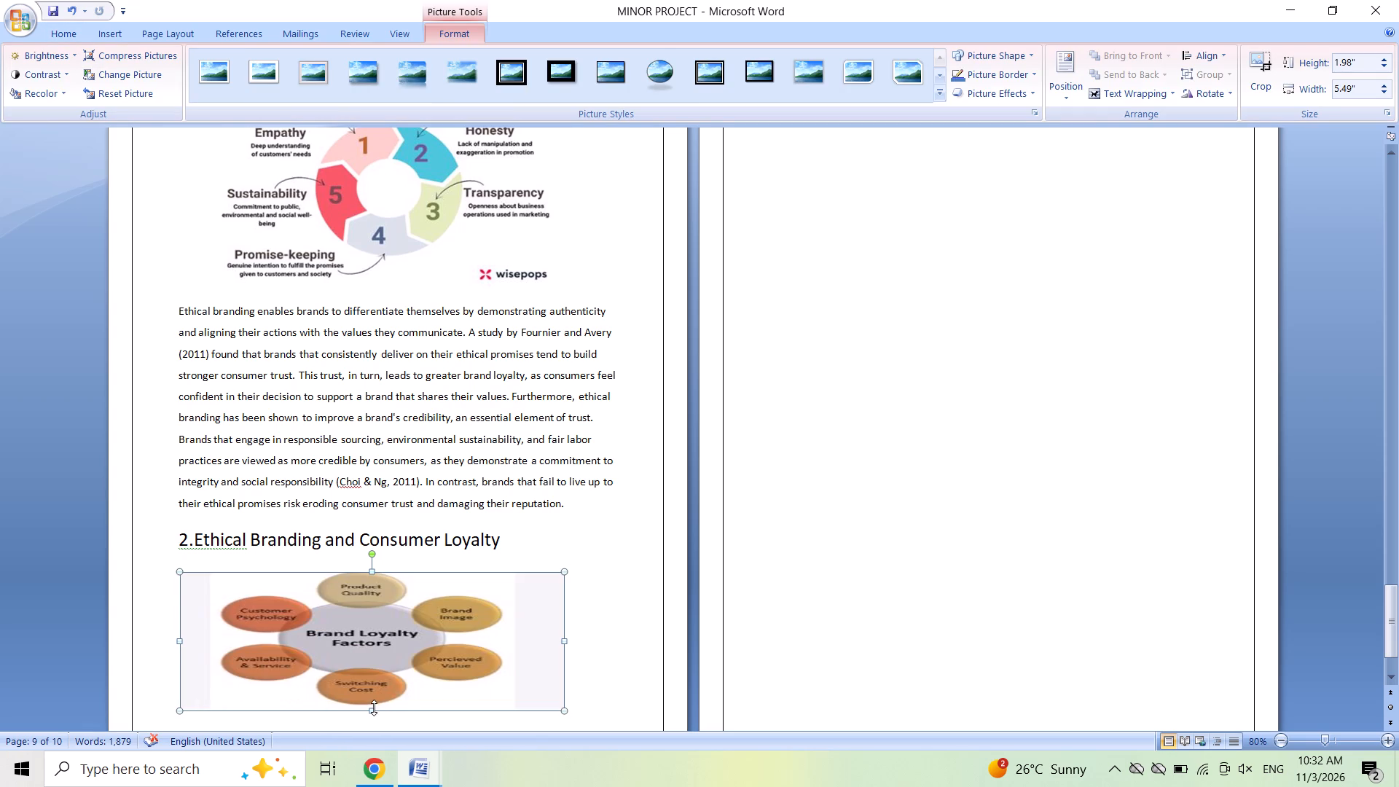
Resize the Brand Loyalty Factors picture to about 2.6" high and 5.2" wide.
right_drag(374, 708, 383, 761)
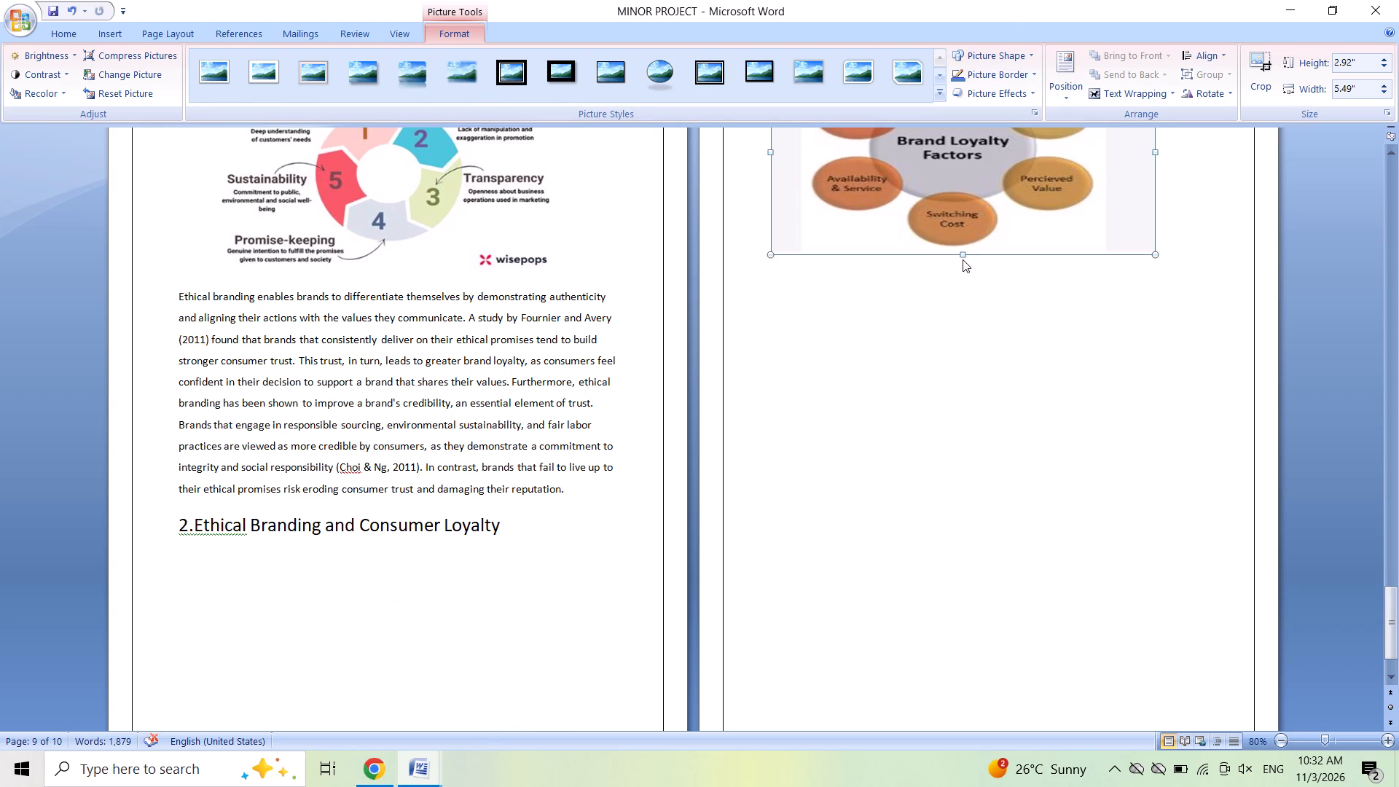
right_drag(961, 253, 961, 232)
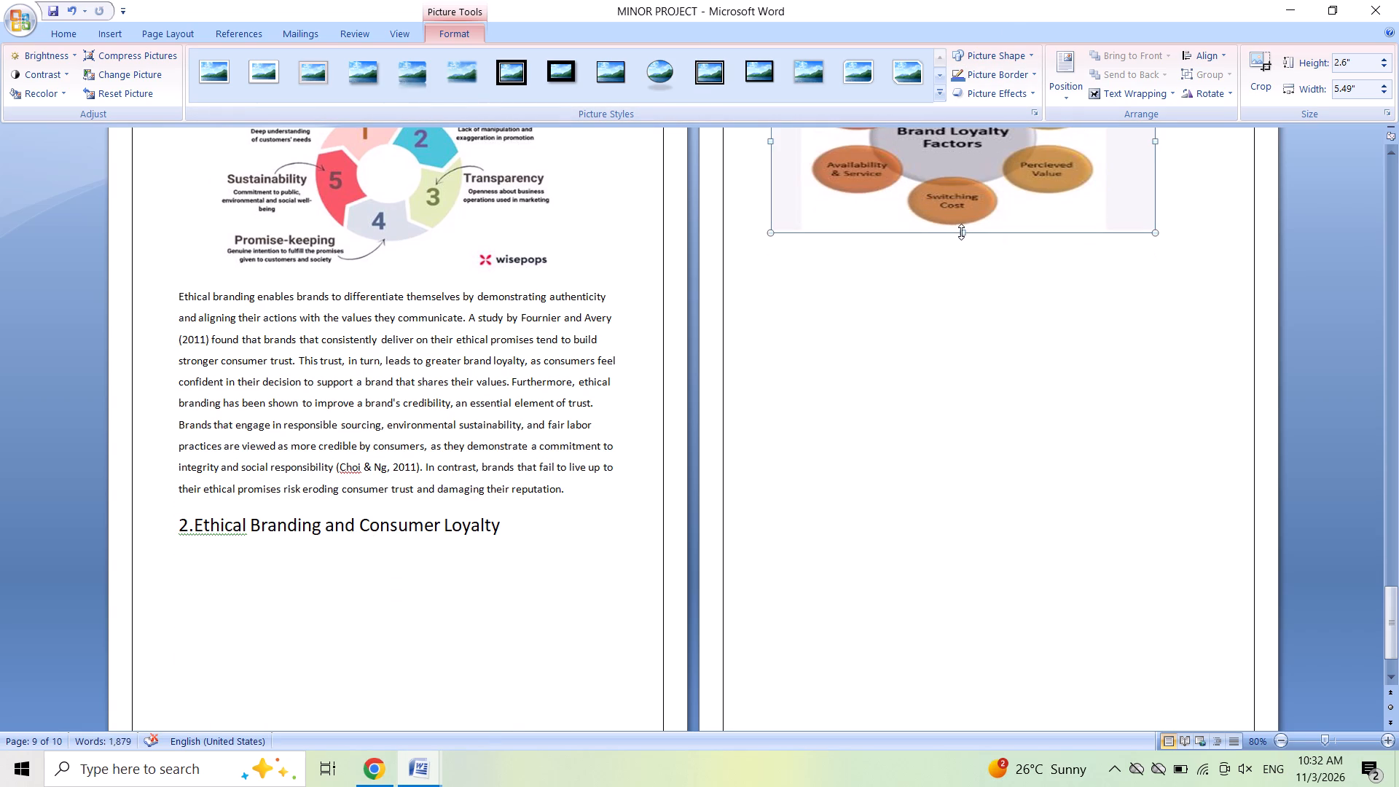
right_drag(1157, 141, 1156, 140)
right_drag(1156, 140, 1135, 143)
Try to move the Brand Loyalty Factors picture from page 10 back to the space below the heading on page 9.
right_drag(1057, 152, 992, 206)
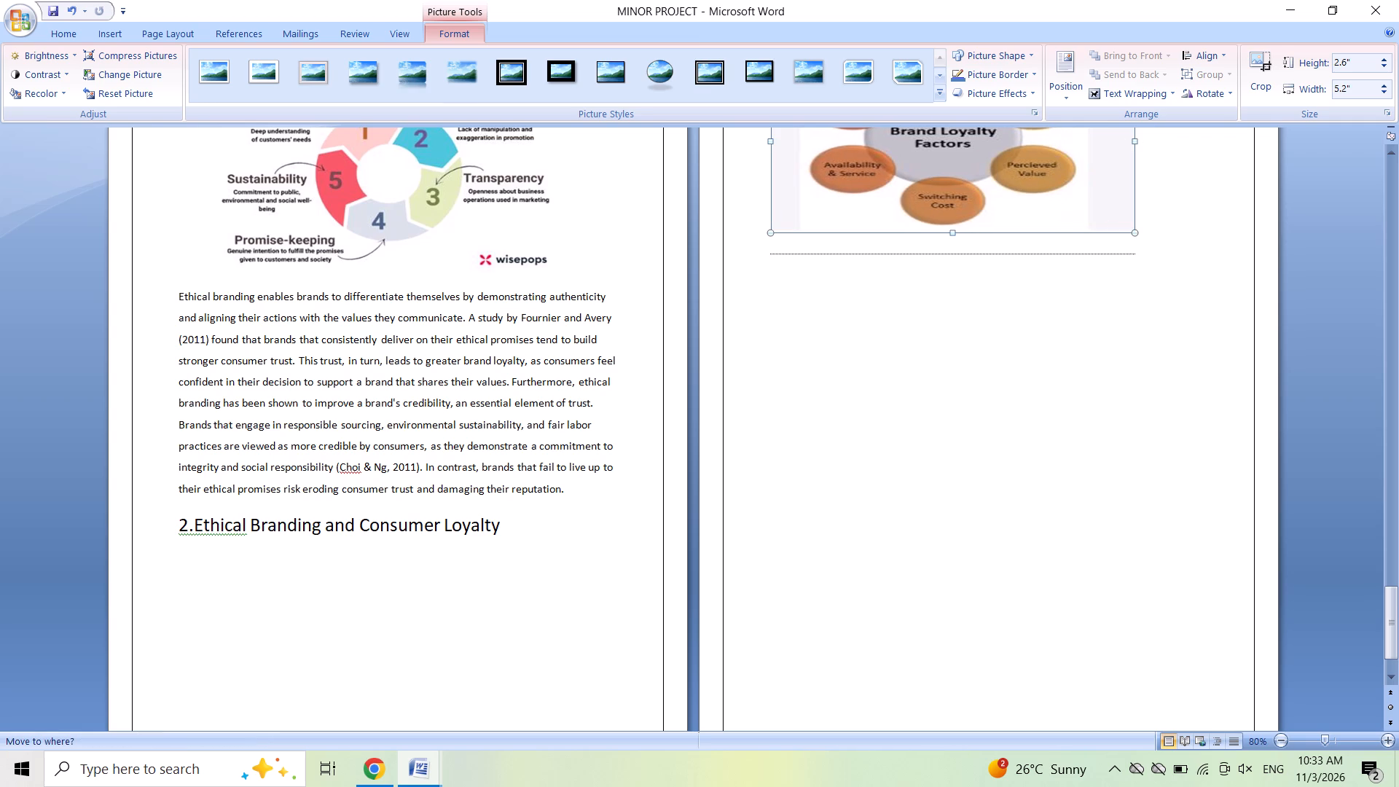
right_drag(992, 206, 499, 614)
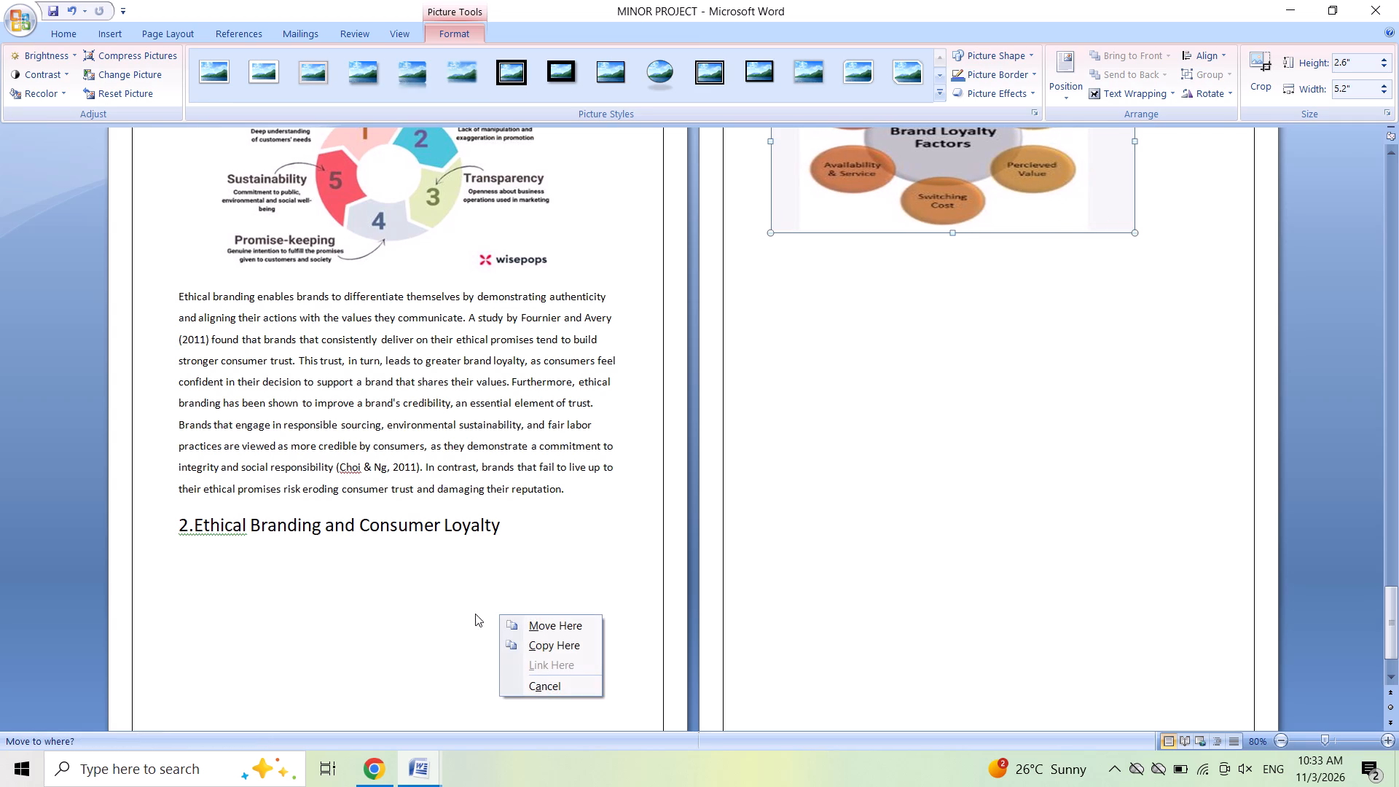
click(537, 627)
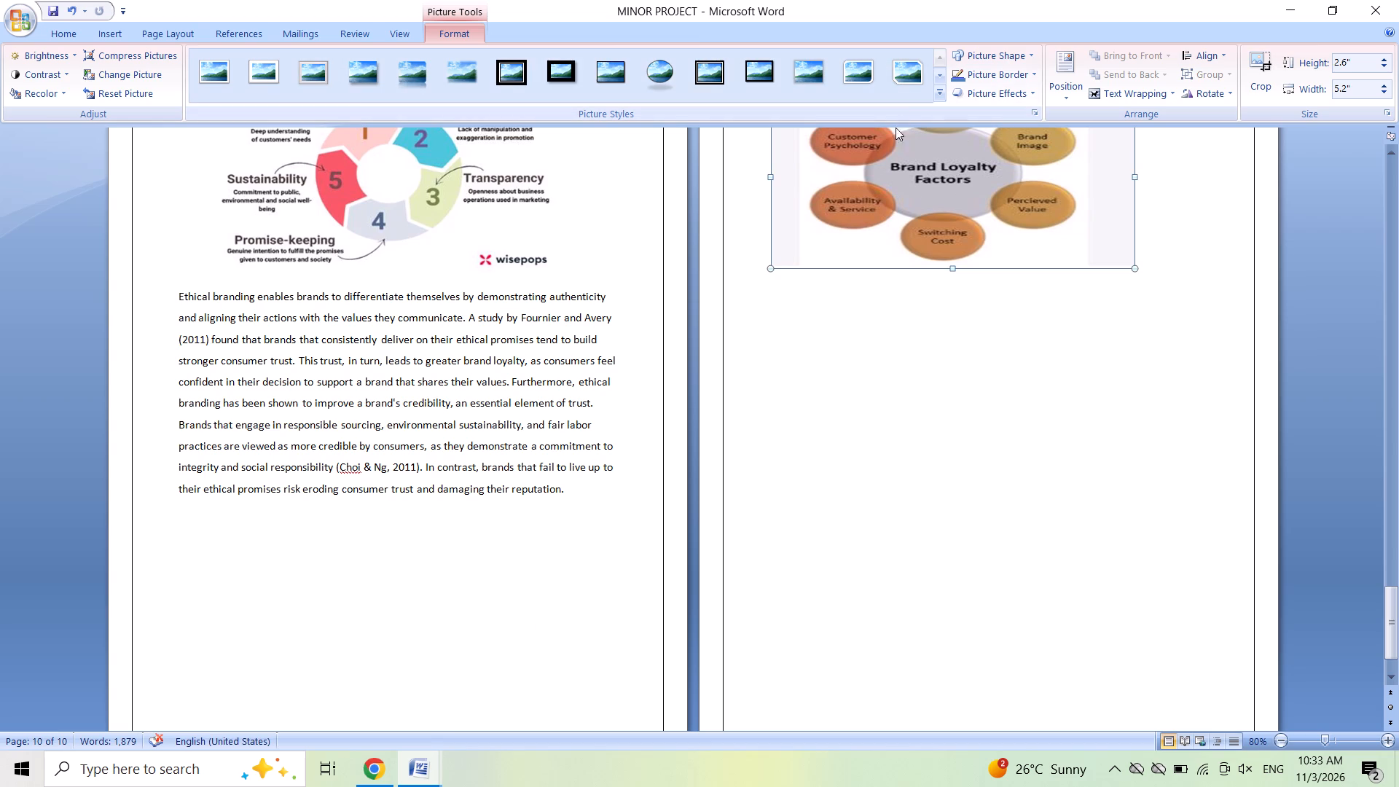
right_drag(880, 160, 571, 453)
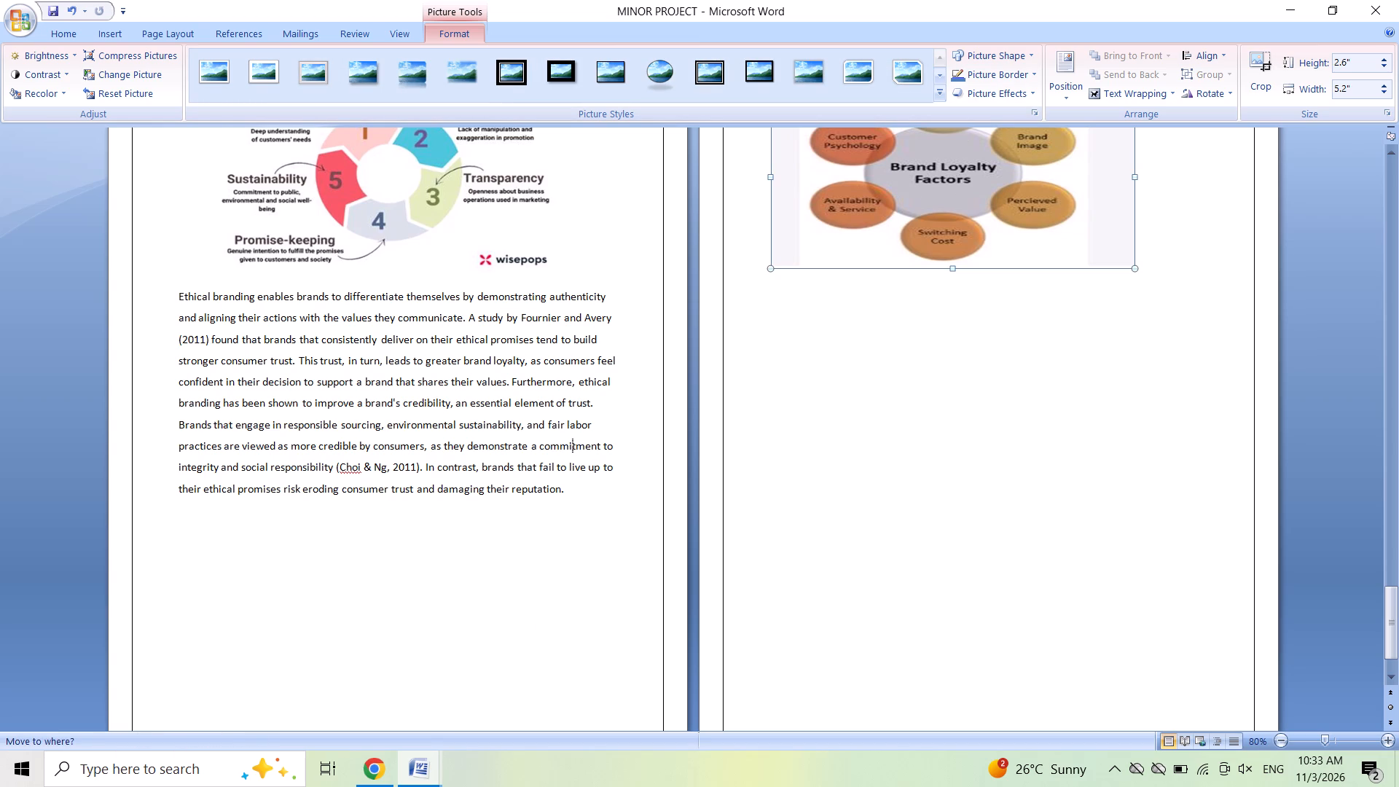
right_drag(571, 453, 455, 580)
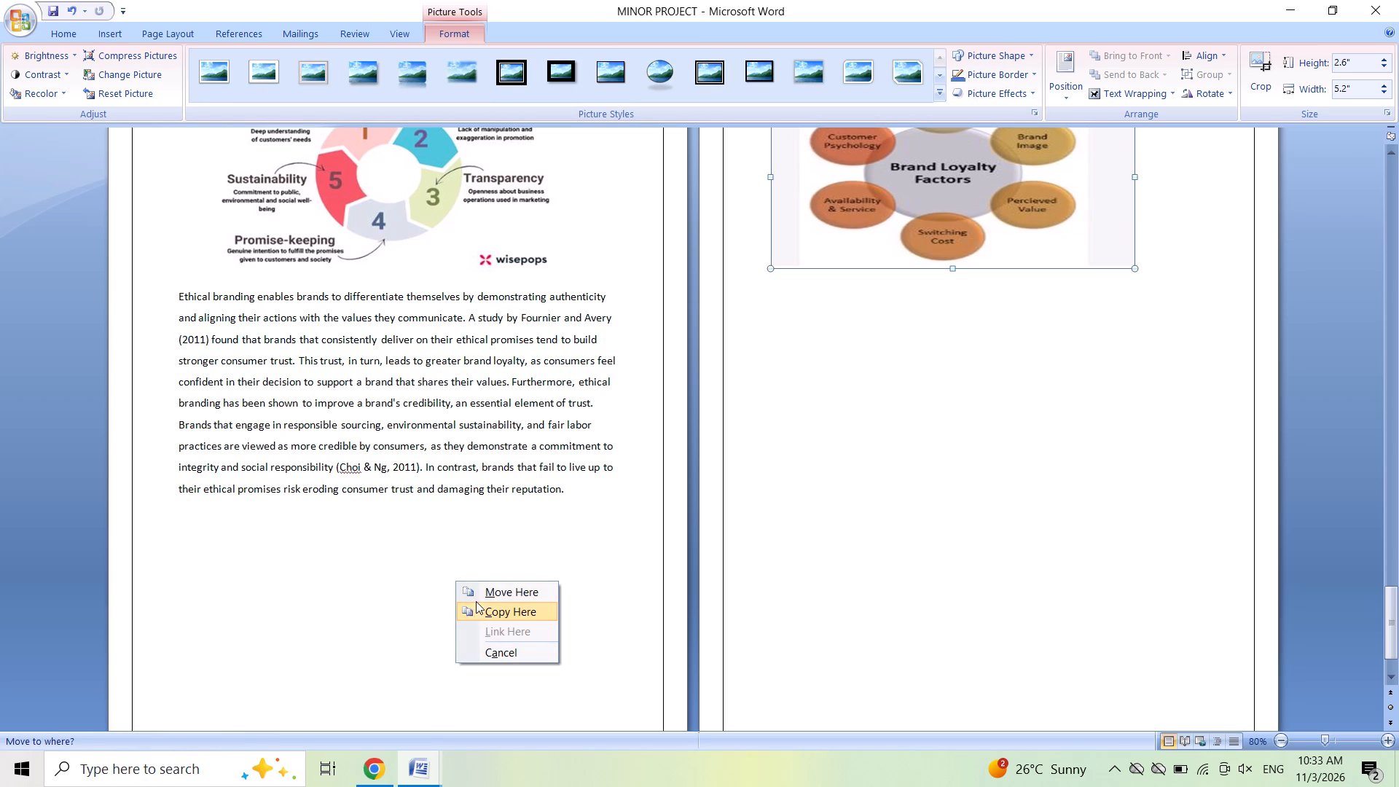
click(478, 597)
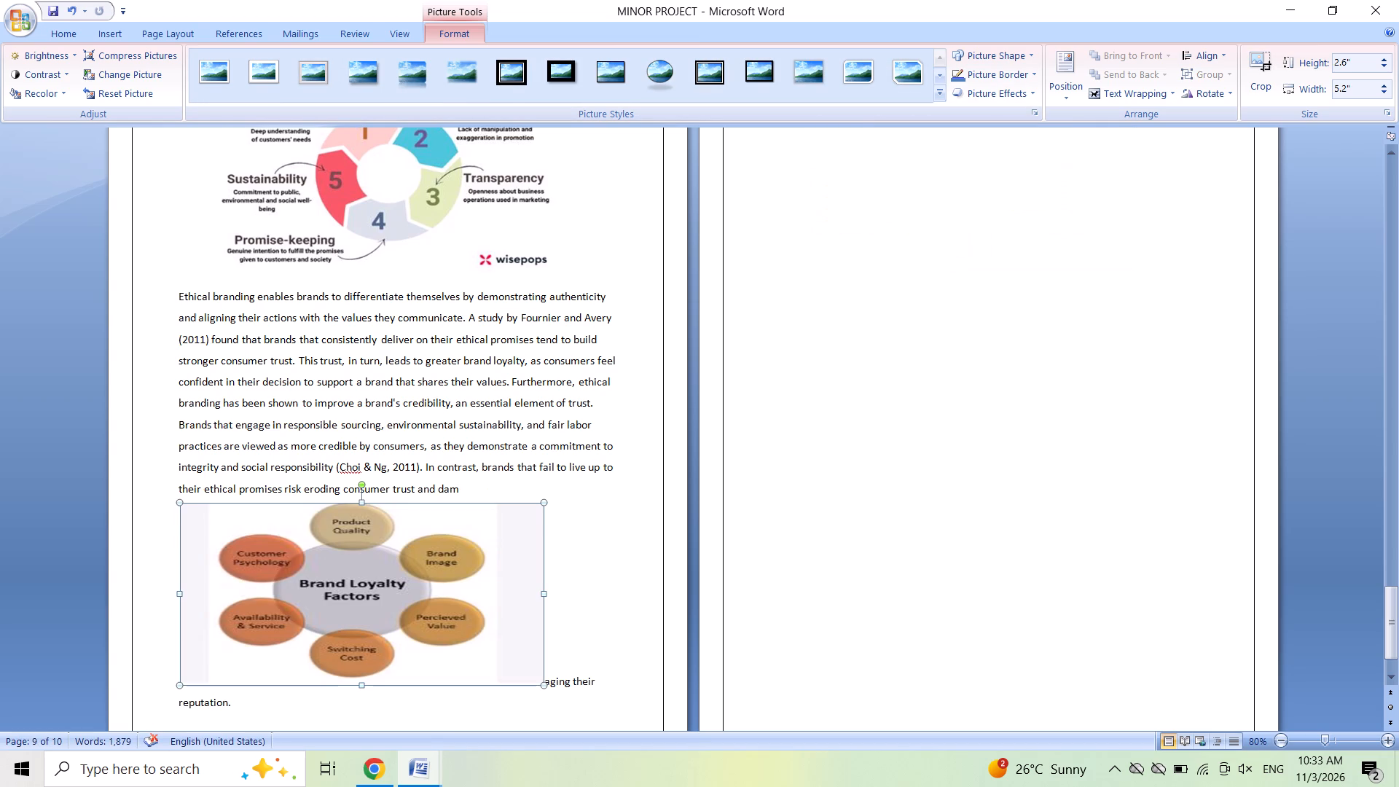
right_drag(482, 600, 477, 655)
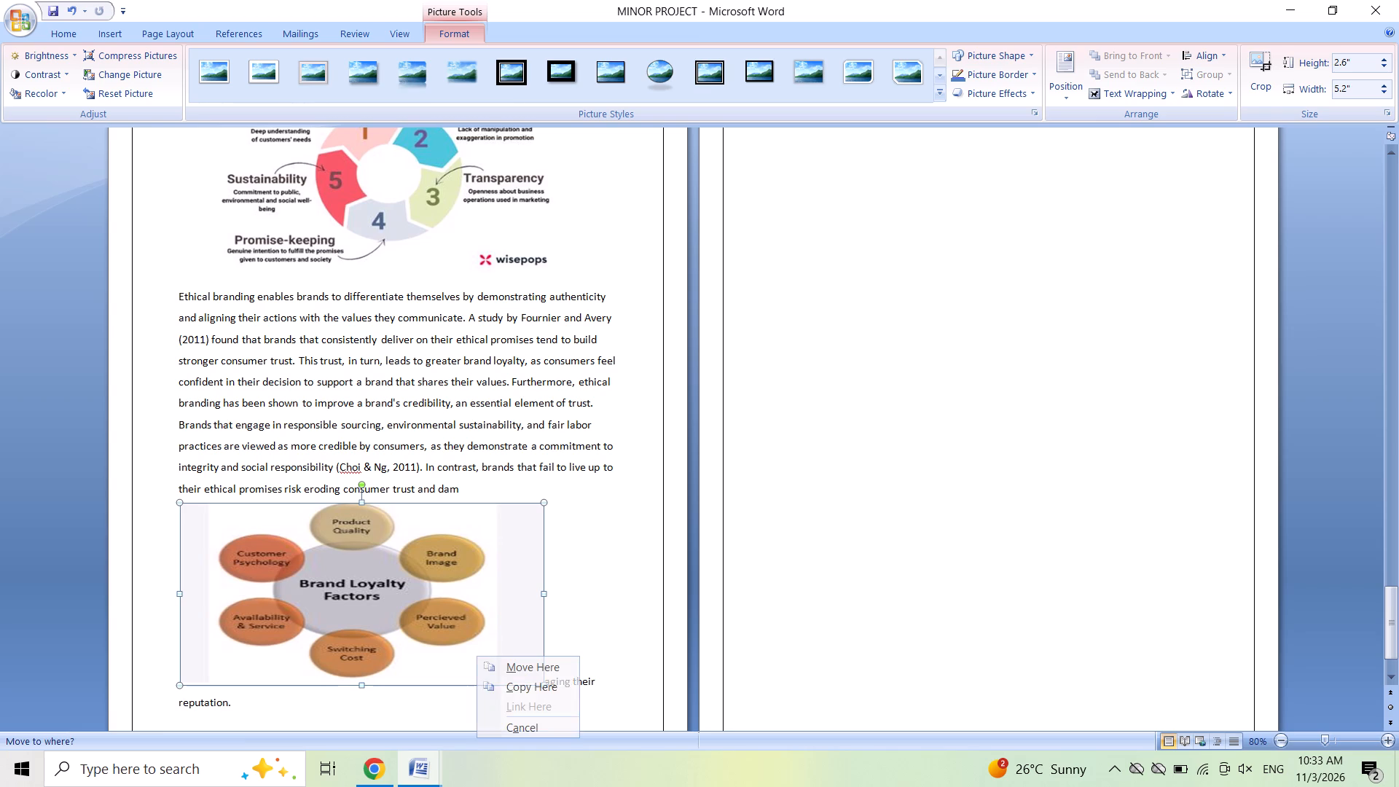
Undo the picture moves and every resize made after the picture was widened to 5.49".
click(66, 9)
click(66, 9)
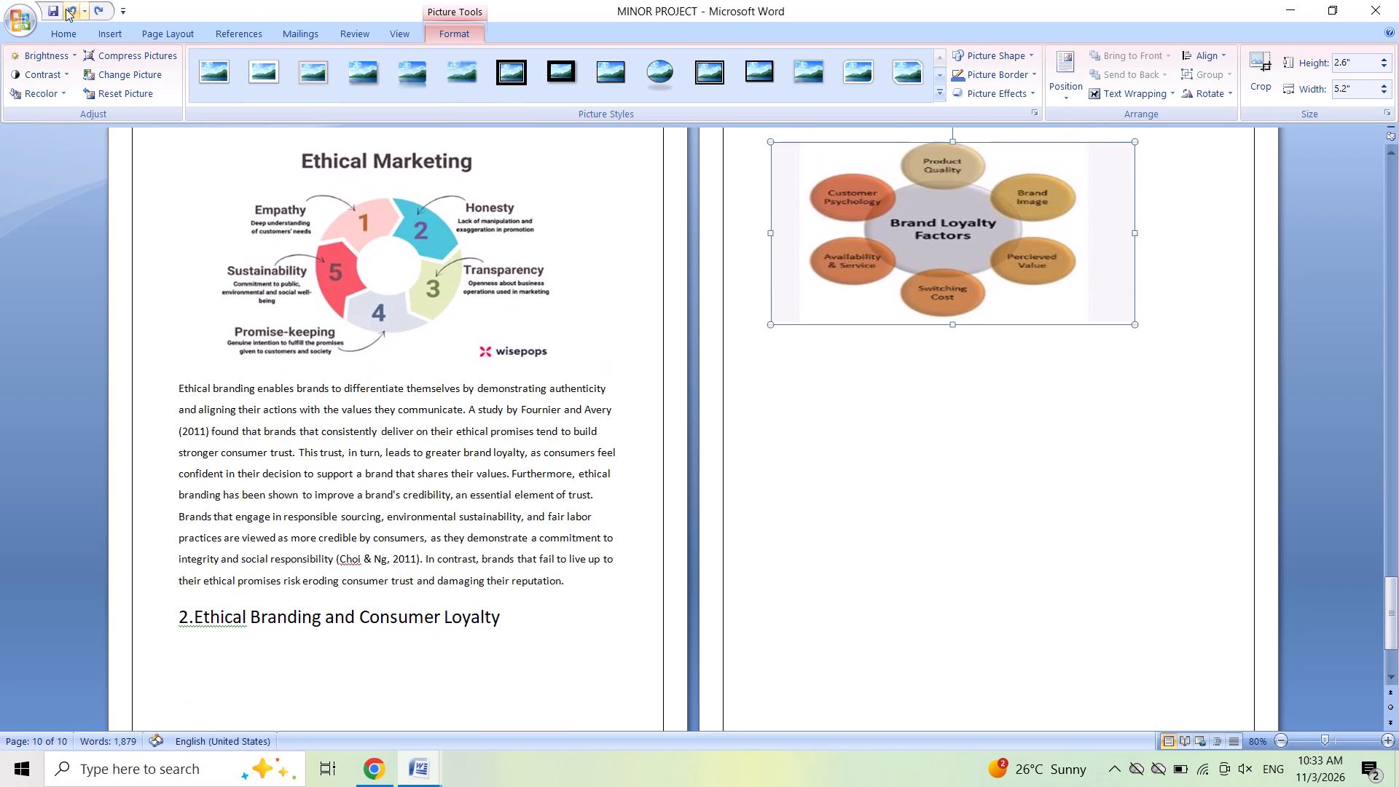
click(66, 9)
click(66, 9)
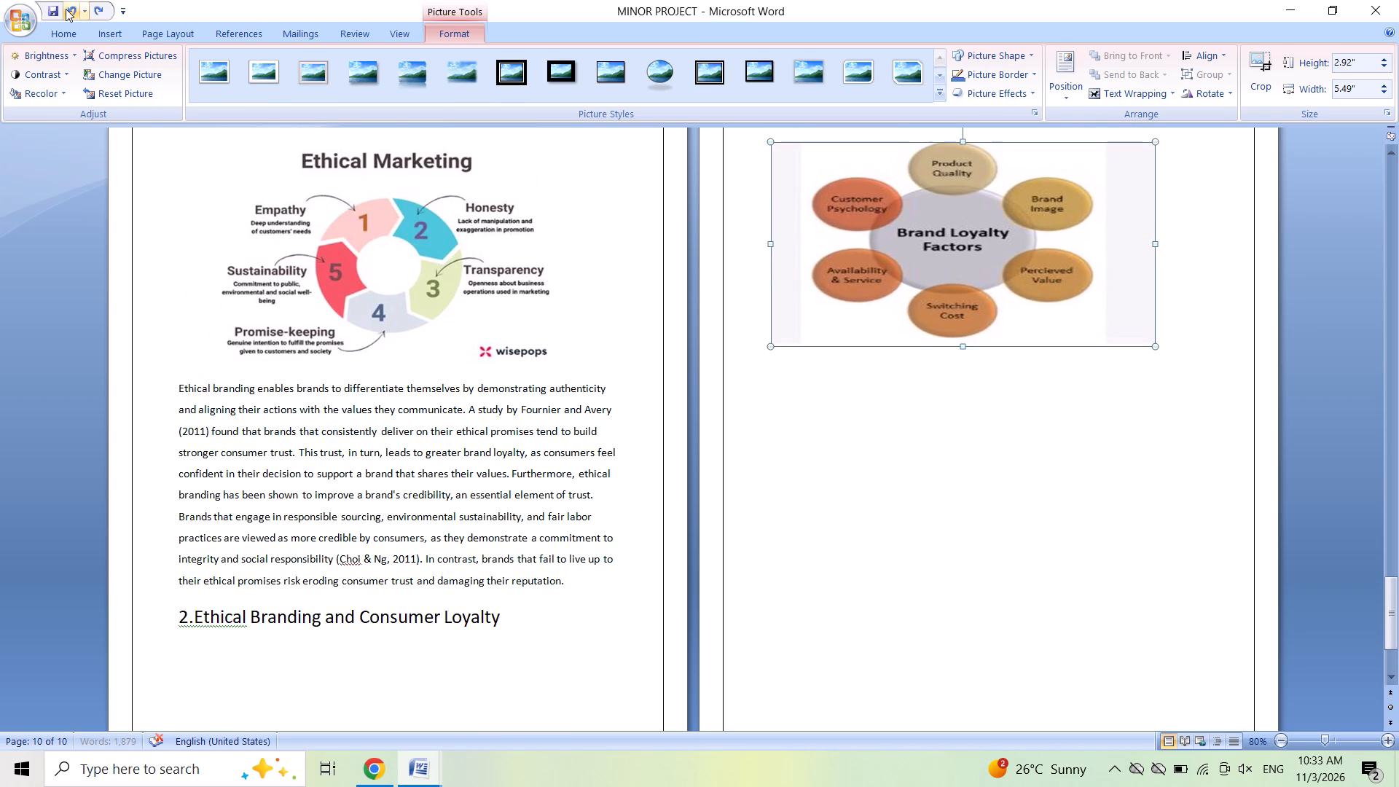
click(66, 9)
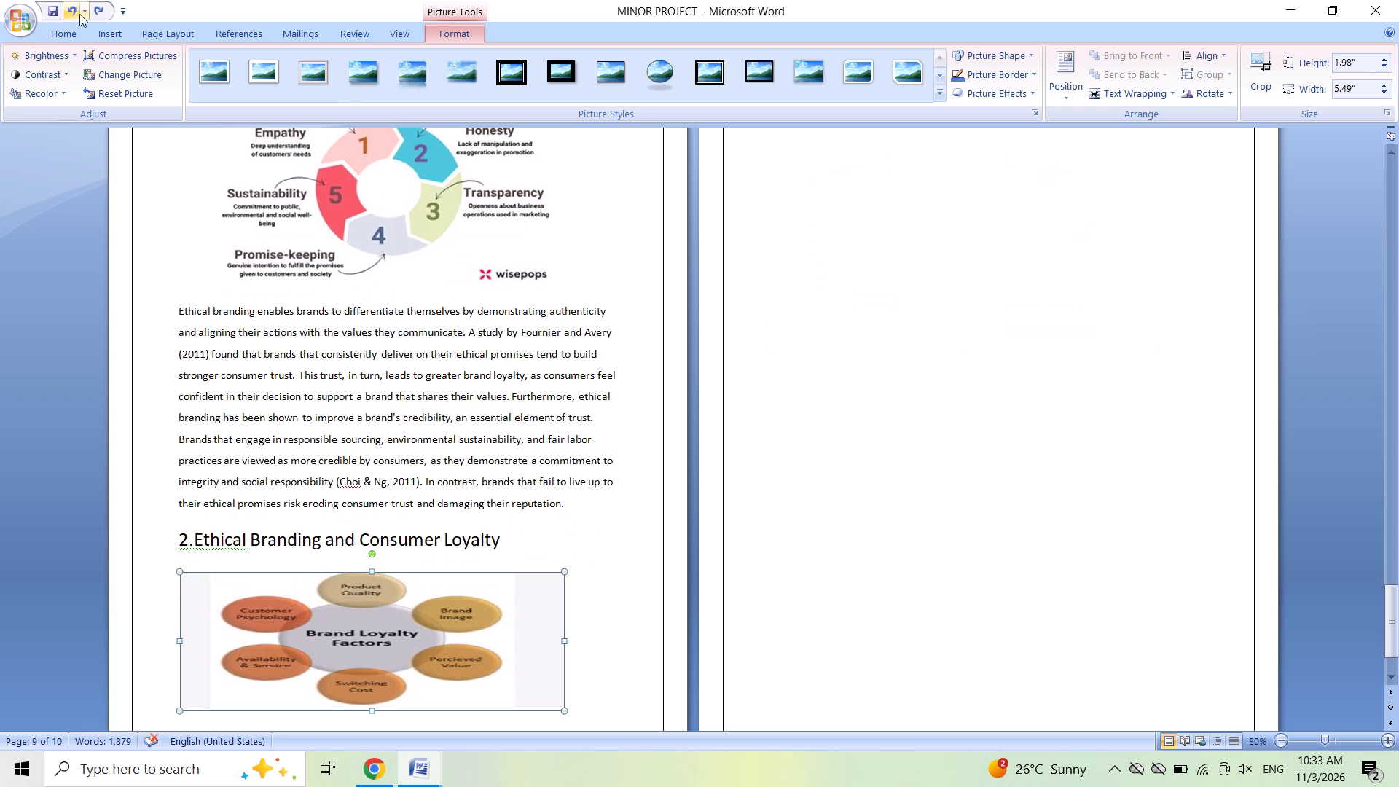
Make the Brand Loyalty Factors picture slightly taller, undoing any enlargement that pushes it off page 9.
key(Up)
key(Up)
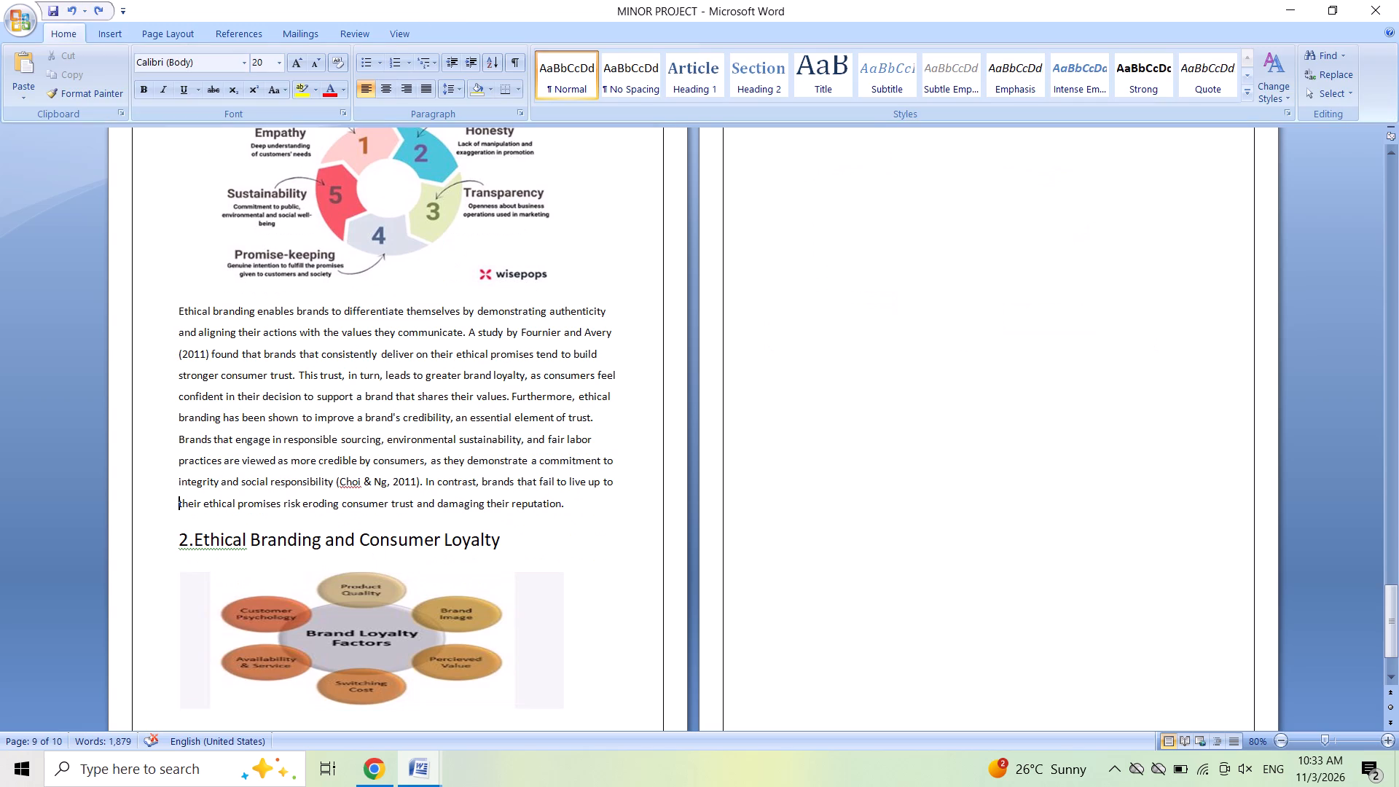
key(Down)
key(Down)
key(Down)
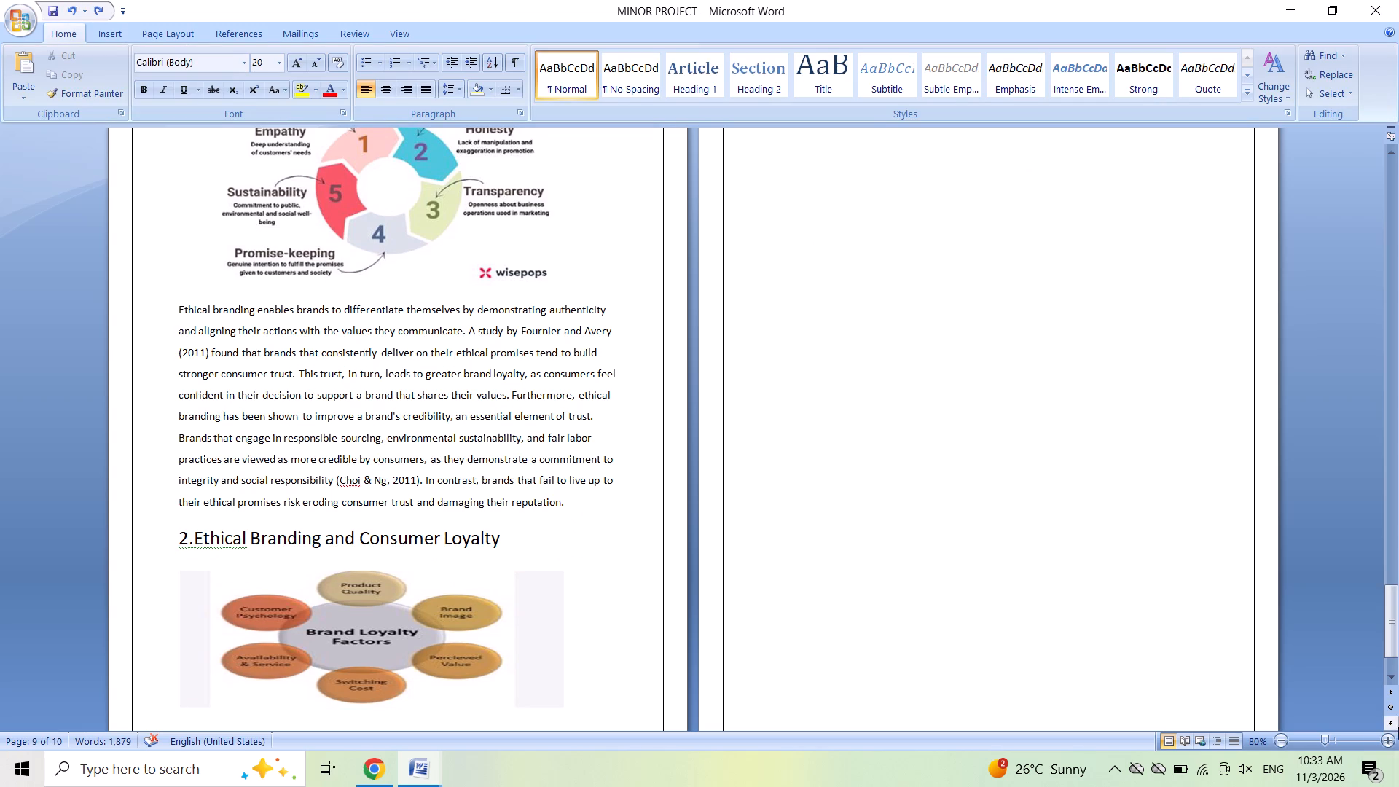
click(1398, 681)
triple_click(1398, 681)
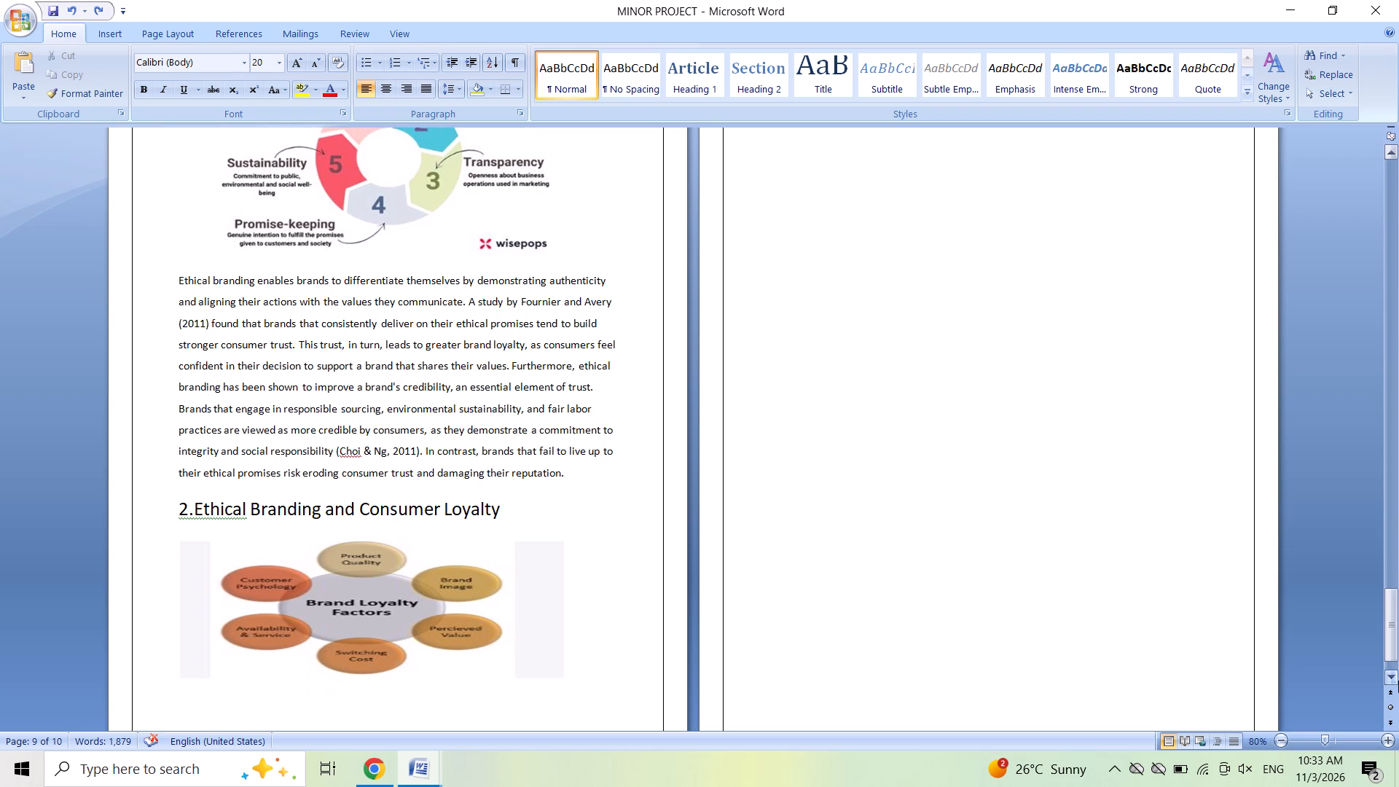
click(1398, 681)
click(1398, 681)
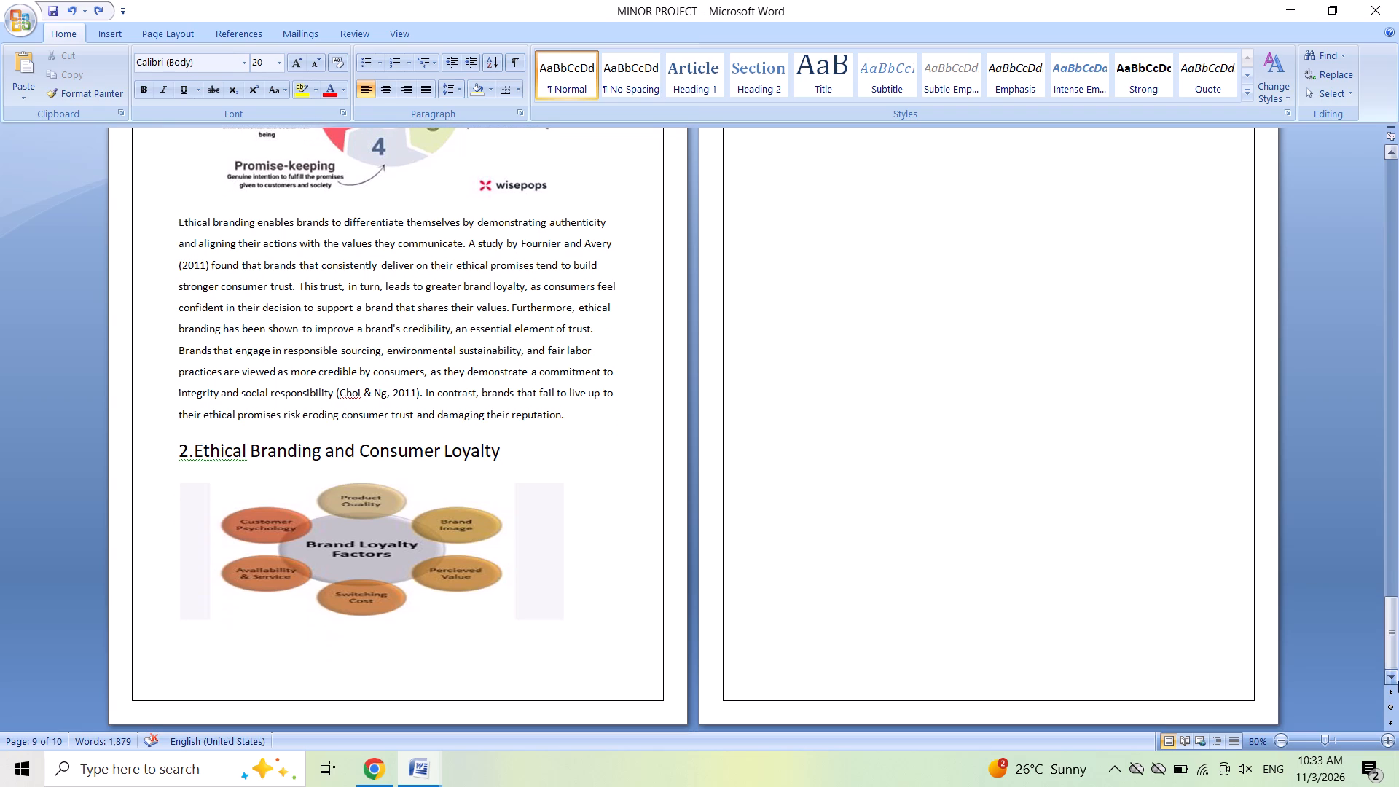
click(423, 596)
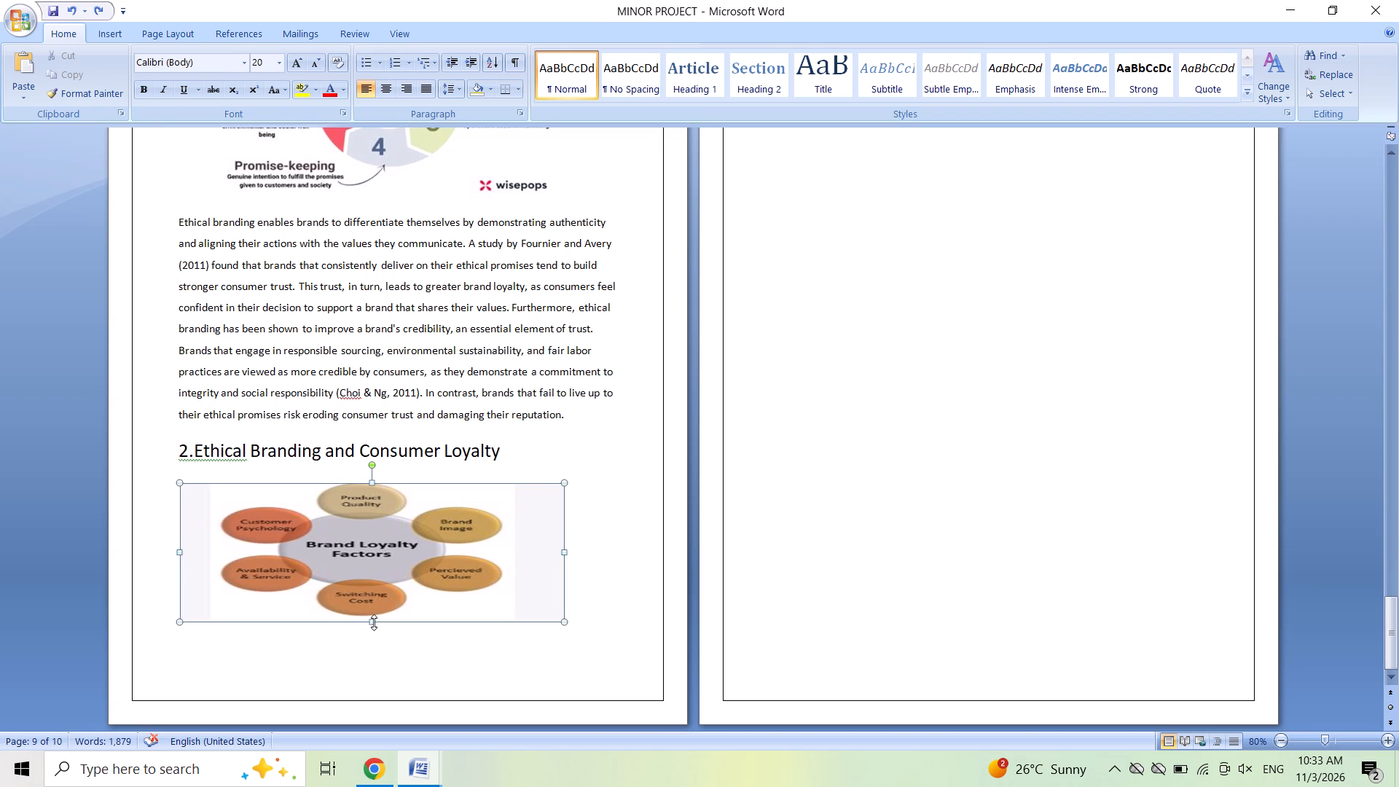
right_drag(374, 622, 374, 651)
drag(374, 651, 374, 664)
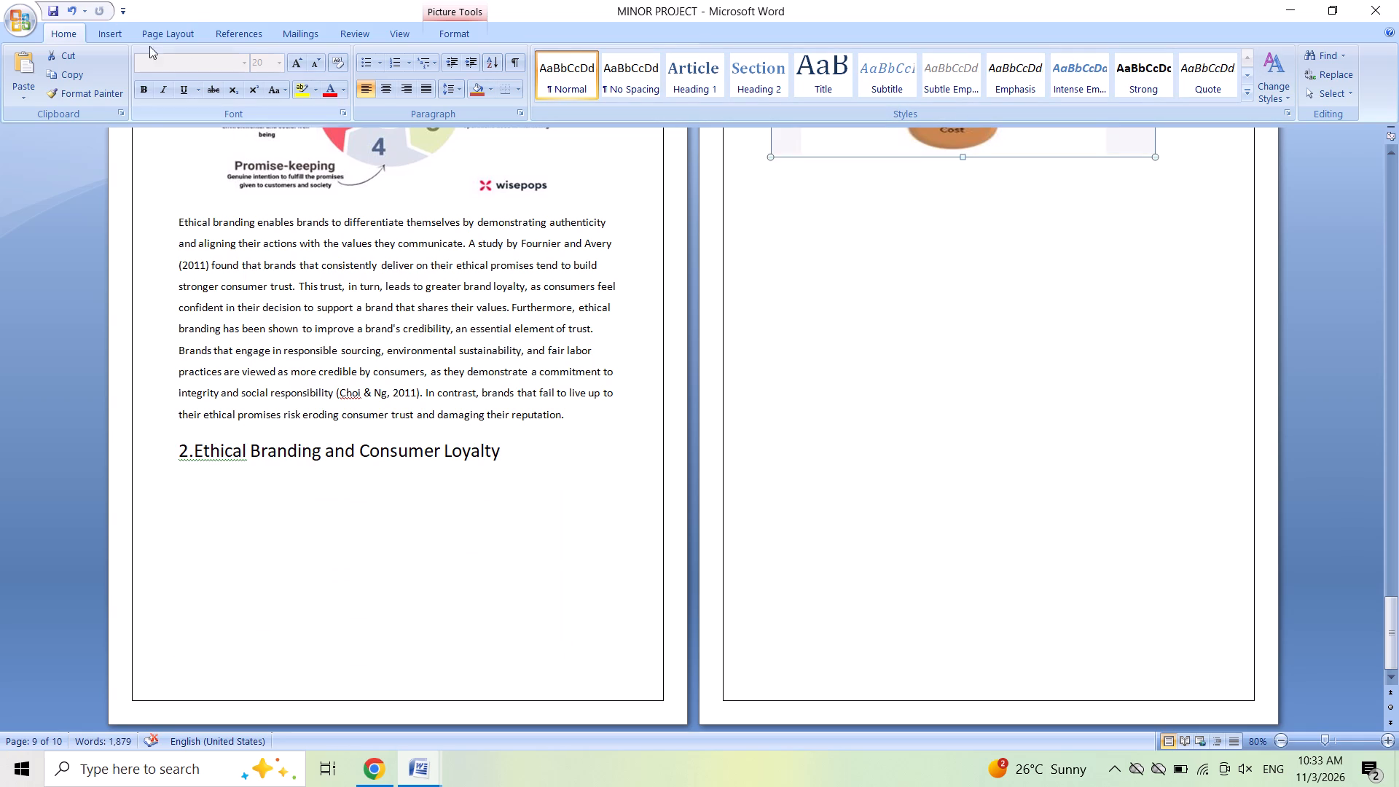
click(68, 4)
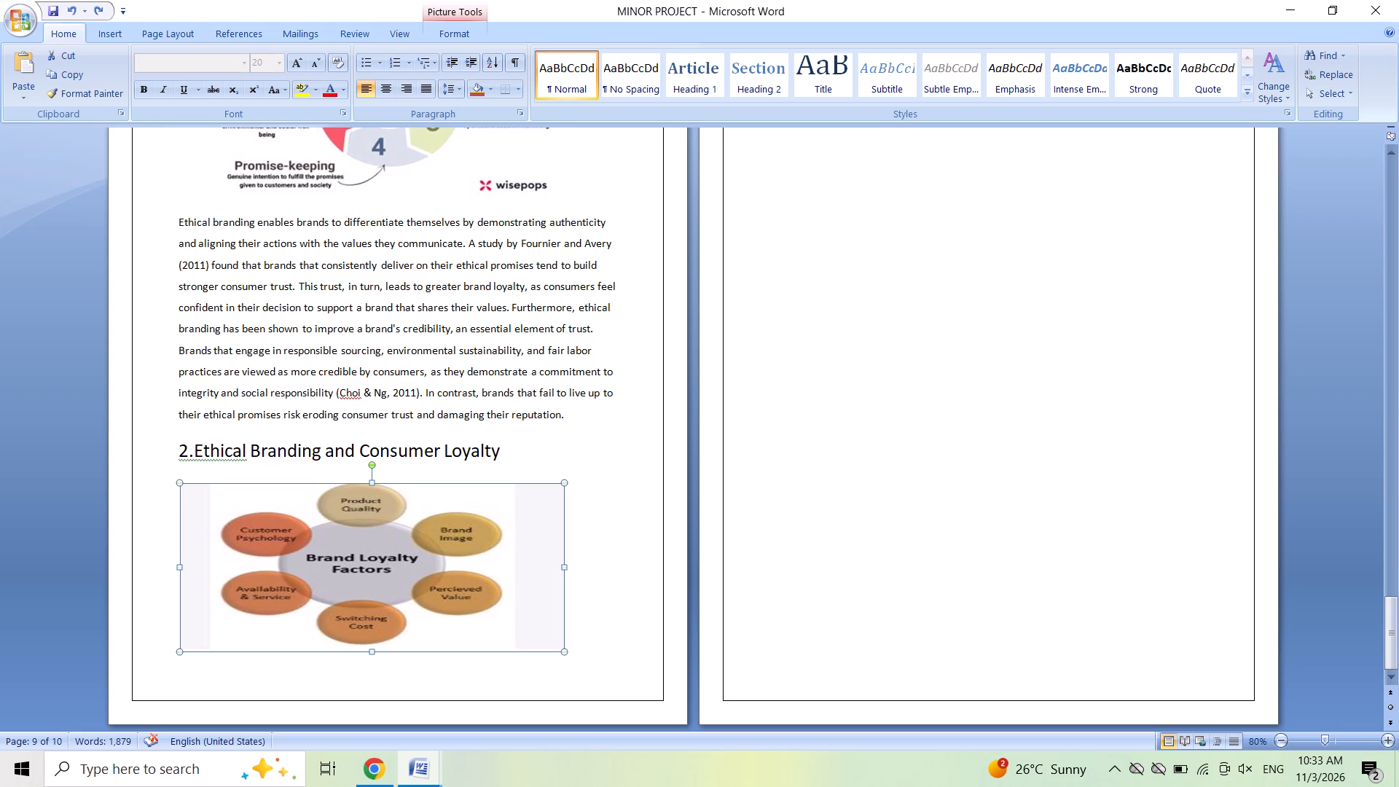
Narrow the Brand Loyalty Factors picture slightly from its left edge.
drag(483, 581, 520, 581)
right_drag(179, 568, 189, 568)
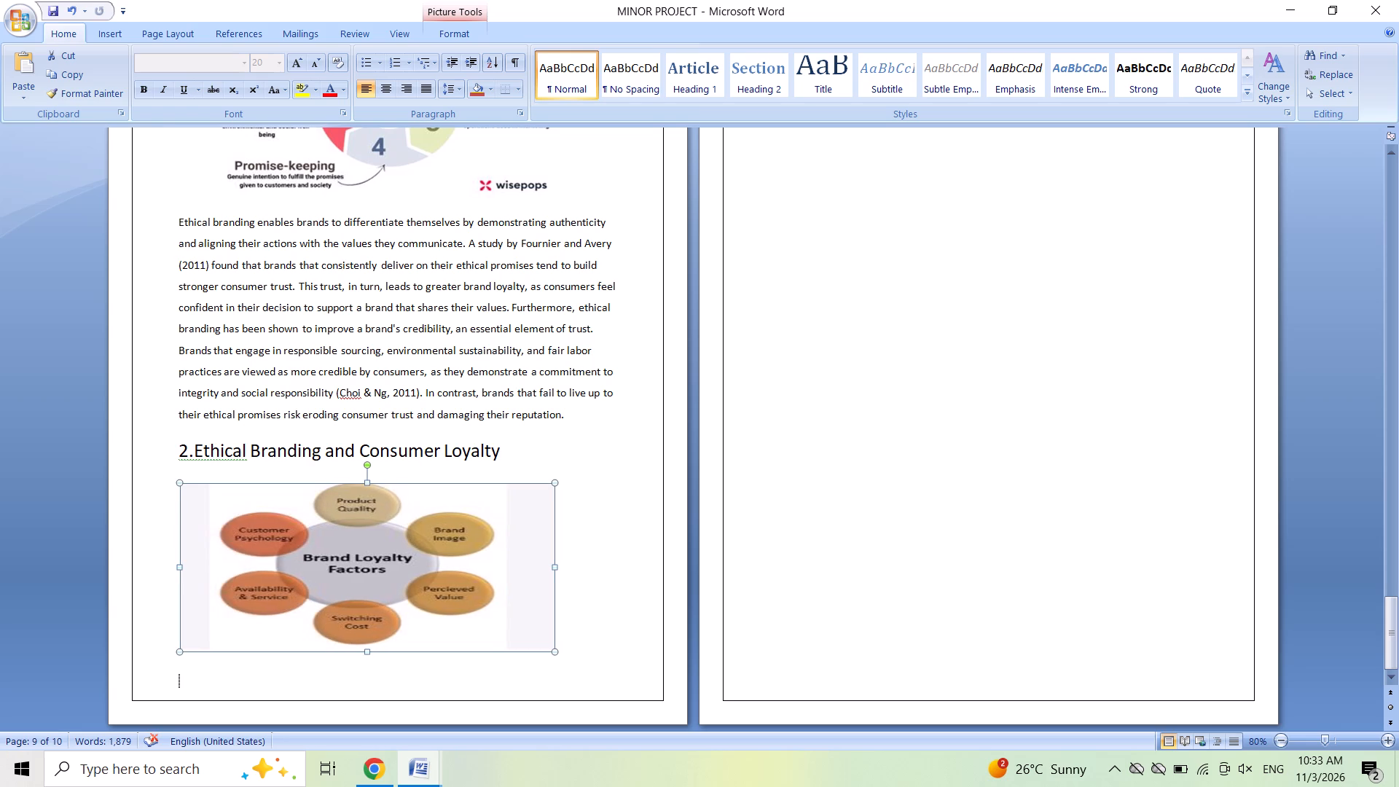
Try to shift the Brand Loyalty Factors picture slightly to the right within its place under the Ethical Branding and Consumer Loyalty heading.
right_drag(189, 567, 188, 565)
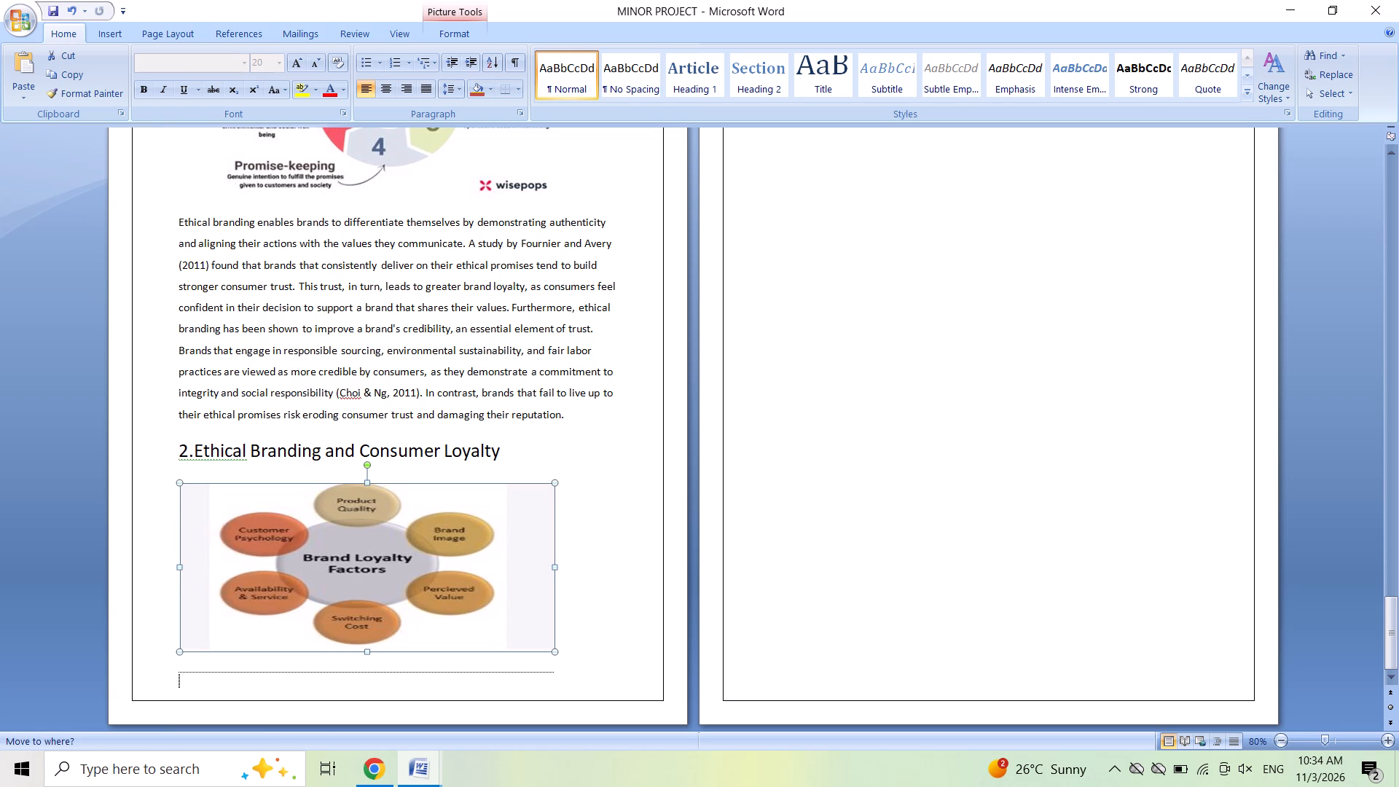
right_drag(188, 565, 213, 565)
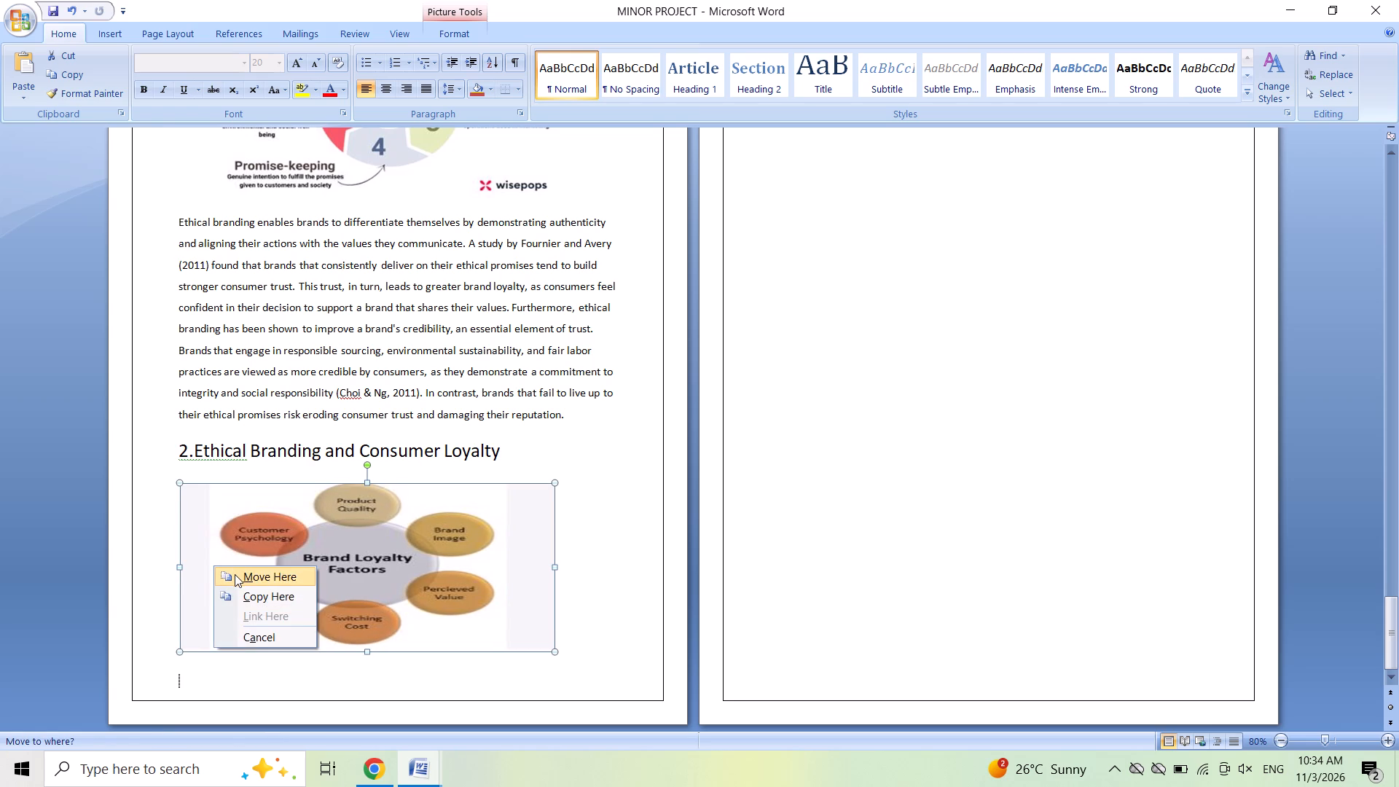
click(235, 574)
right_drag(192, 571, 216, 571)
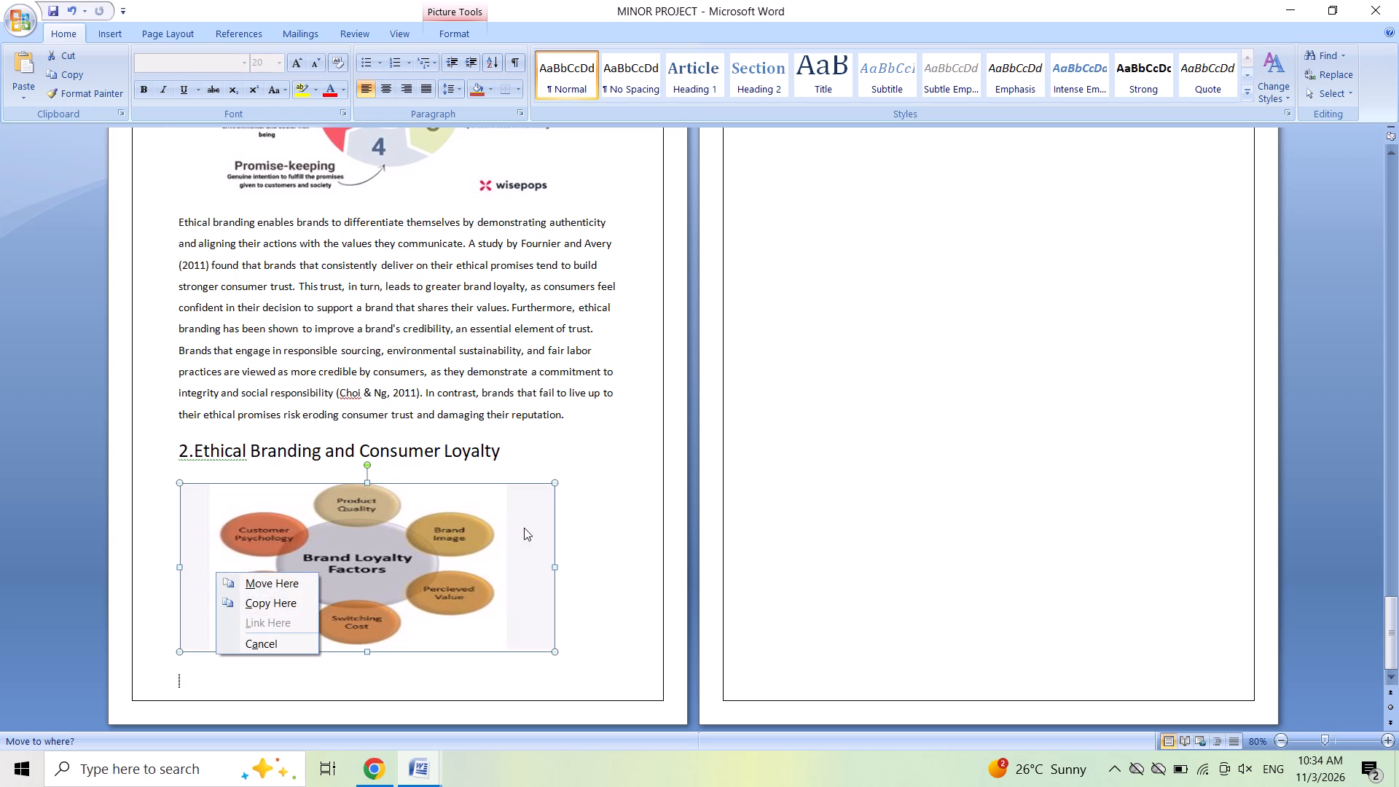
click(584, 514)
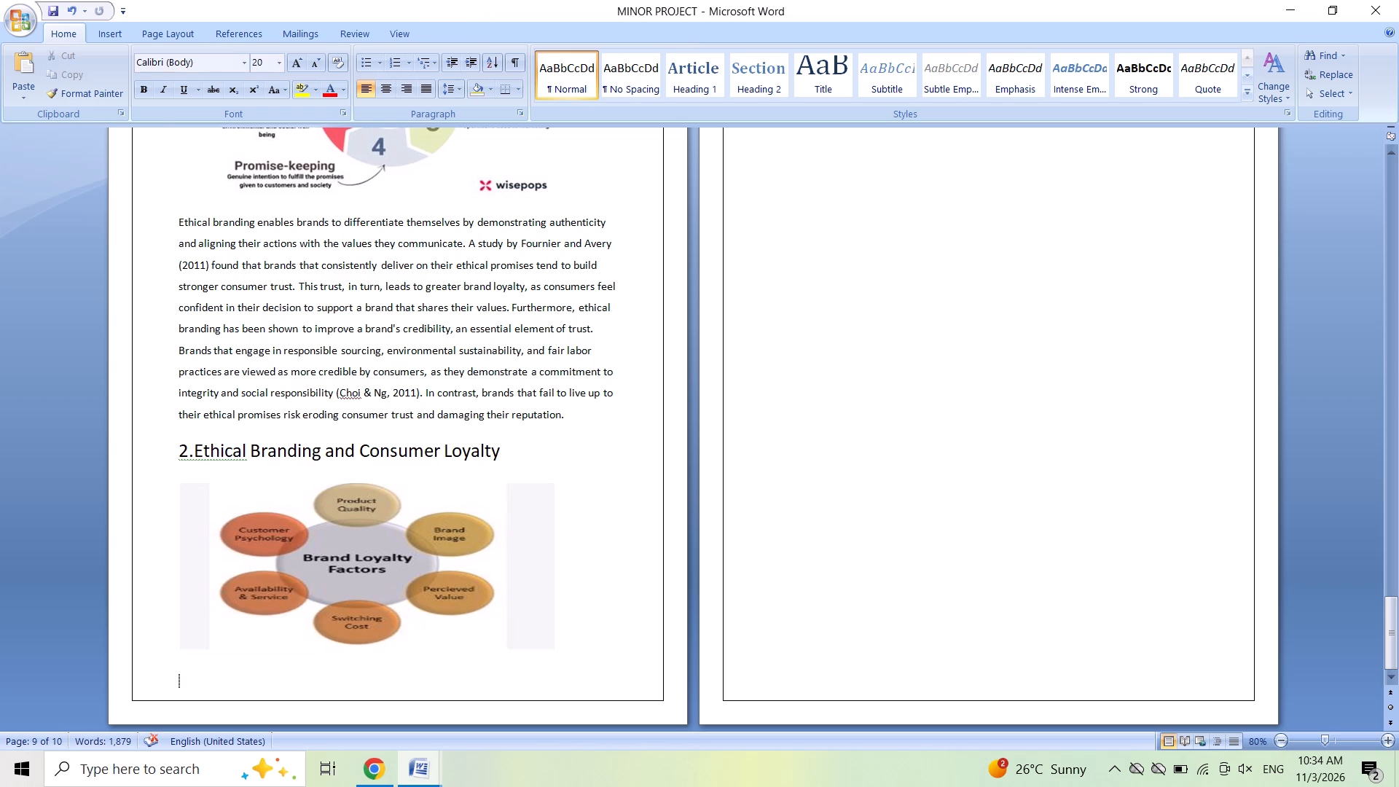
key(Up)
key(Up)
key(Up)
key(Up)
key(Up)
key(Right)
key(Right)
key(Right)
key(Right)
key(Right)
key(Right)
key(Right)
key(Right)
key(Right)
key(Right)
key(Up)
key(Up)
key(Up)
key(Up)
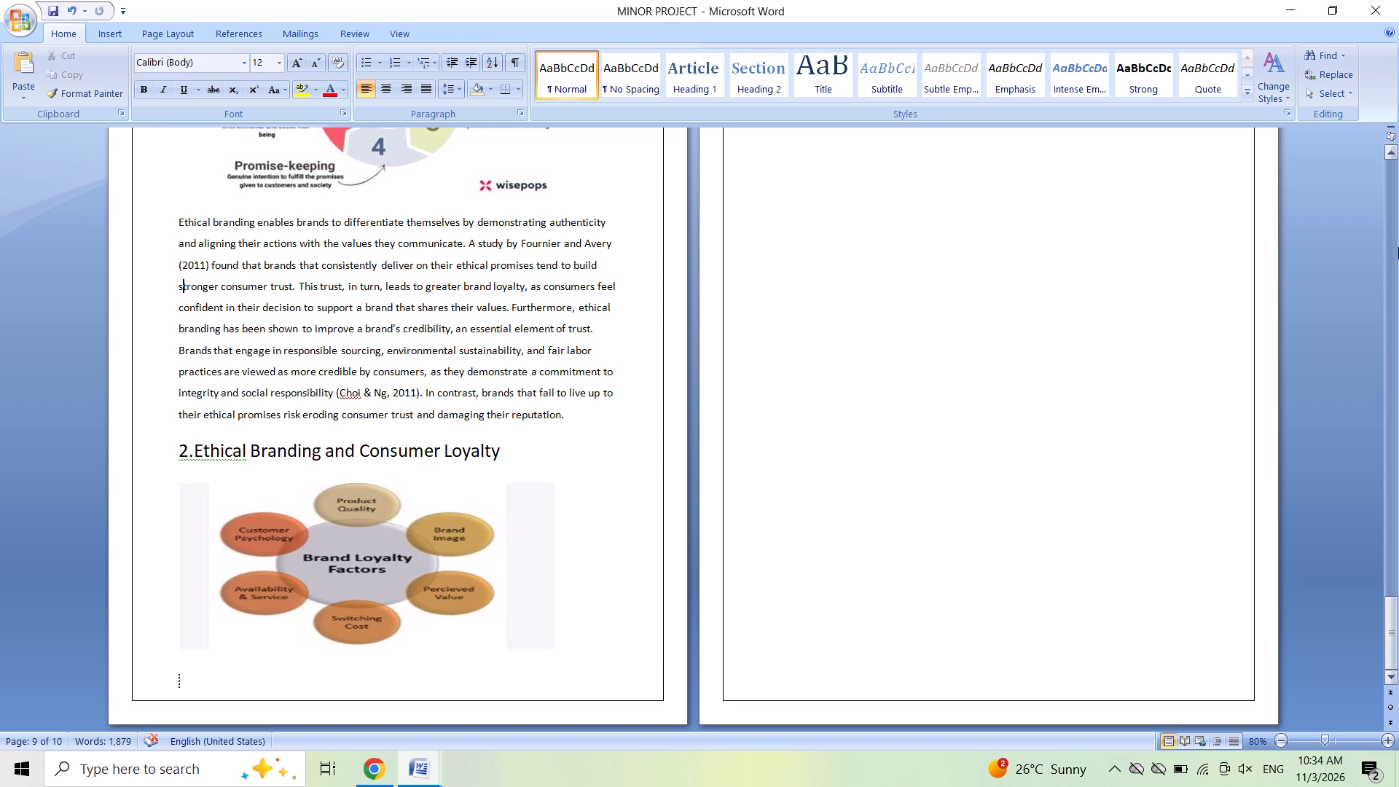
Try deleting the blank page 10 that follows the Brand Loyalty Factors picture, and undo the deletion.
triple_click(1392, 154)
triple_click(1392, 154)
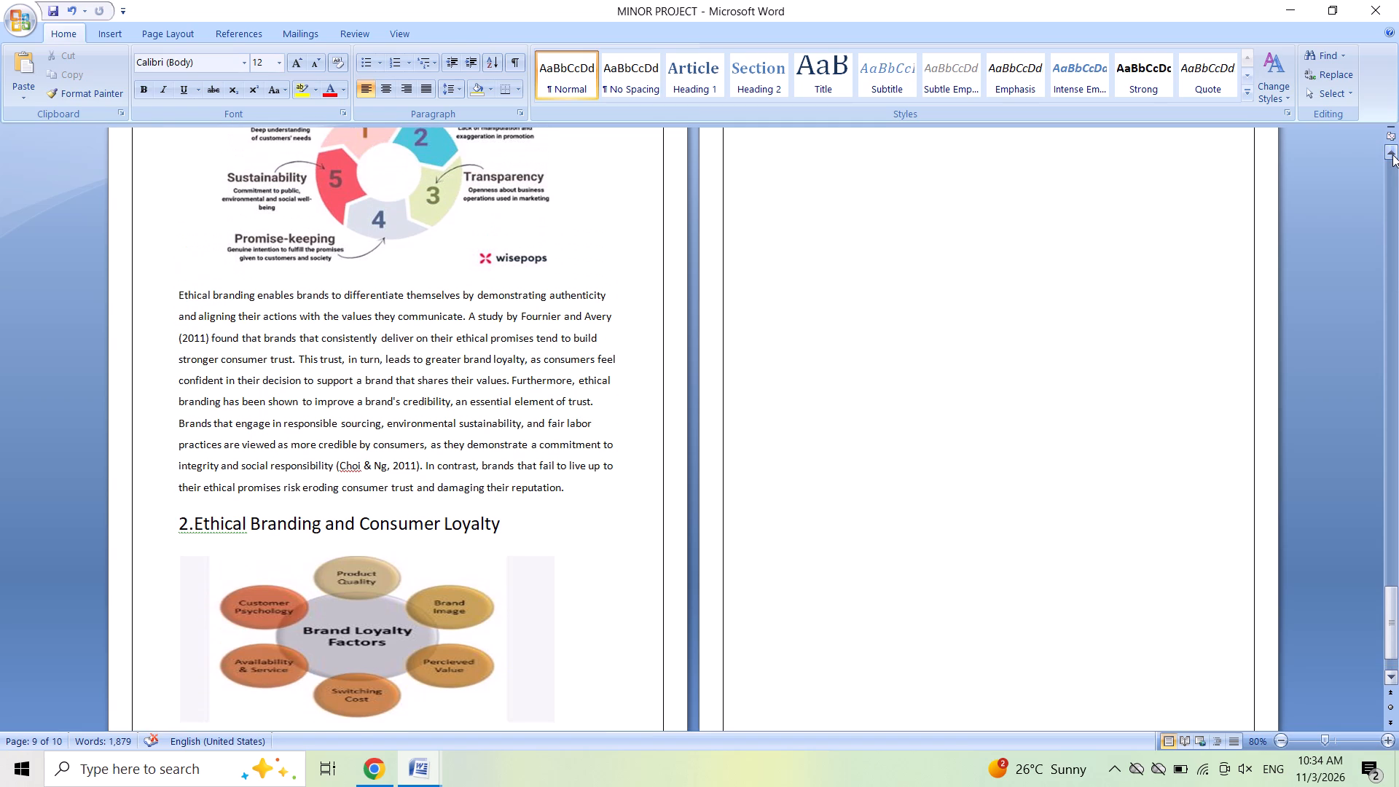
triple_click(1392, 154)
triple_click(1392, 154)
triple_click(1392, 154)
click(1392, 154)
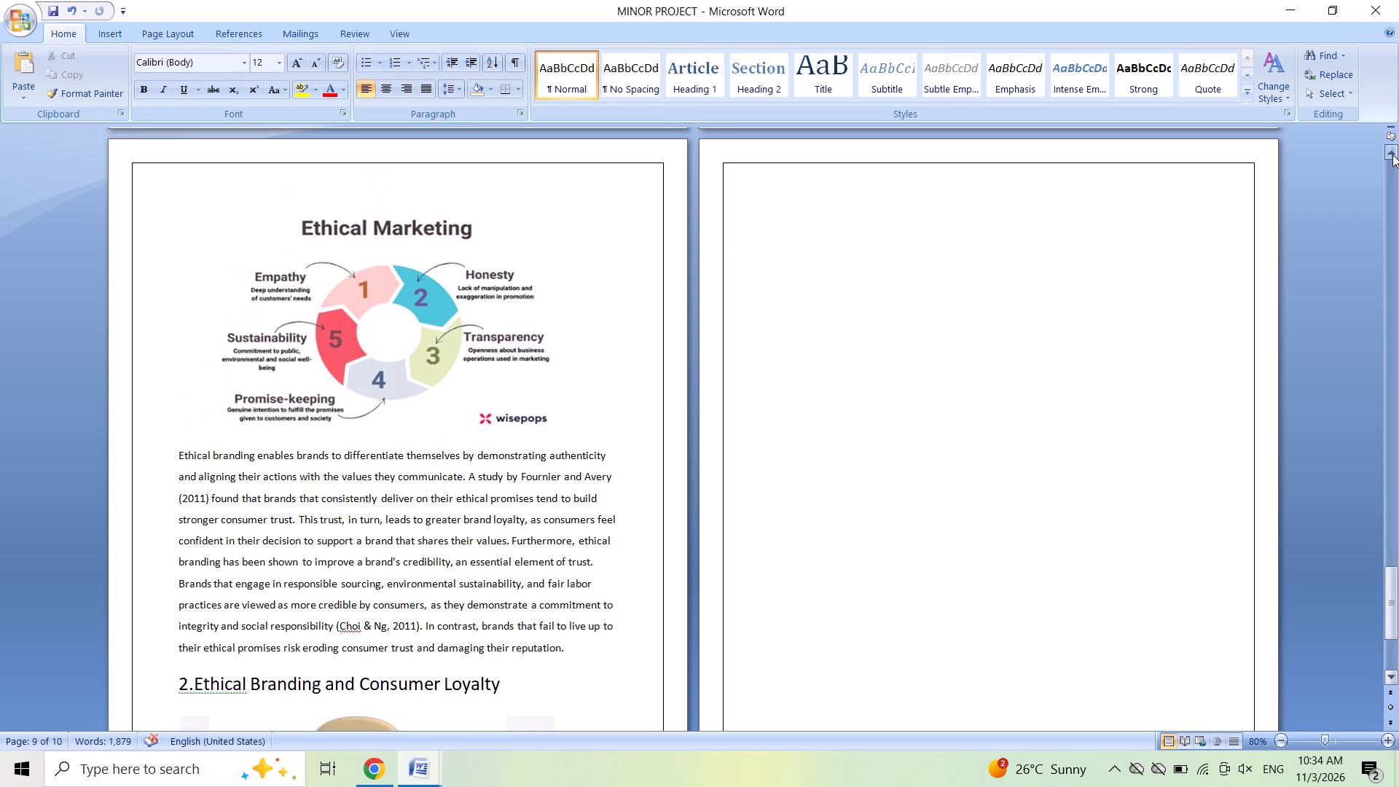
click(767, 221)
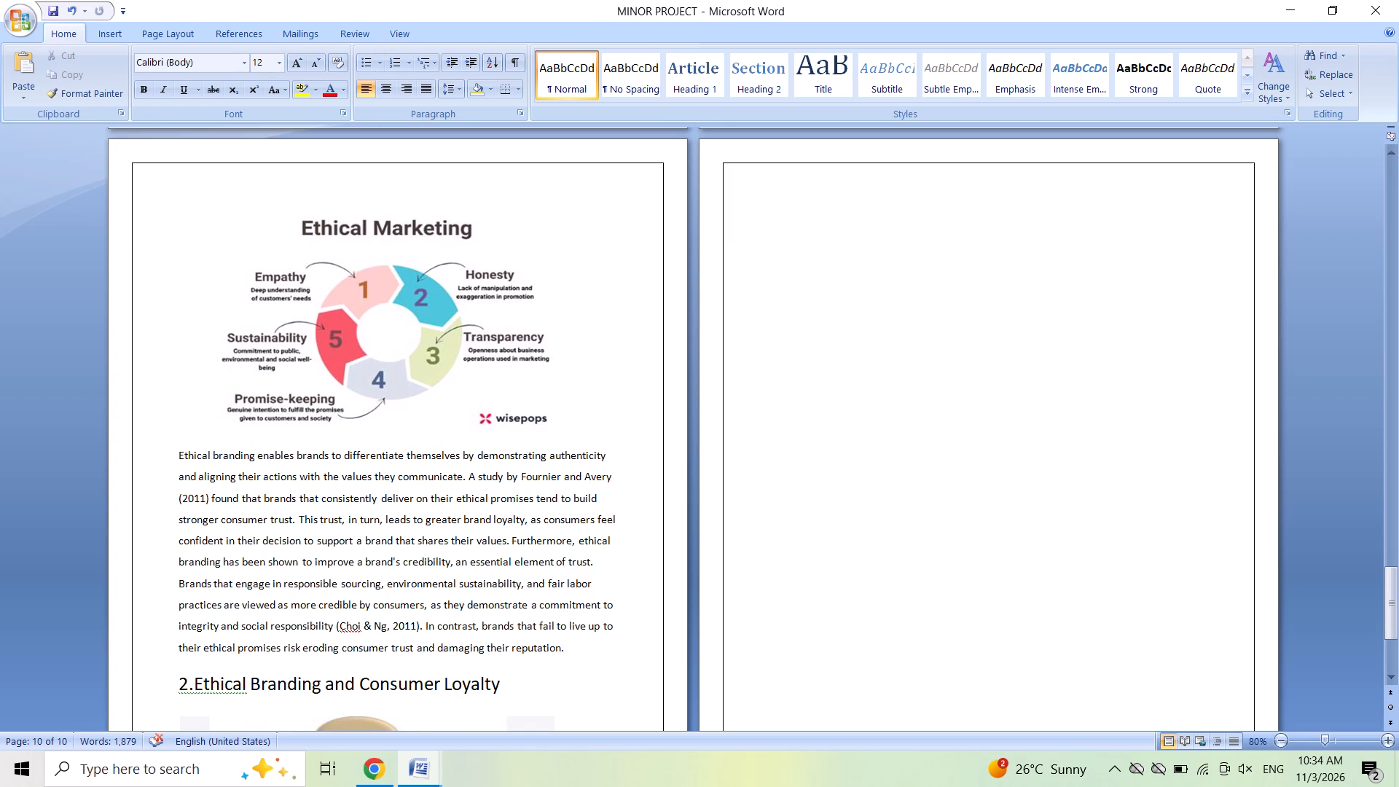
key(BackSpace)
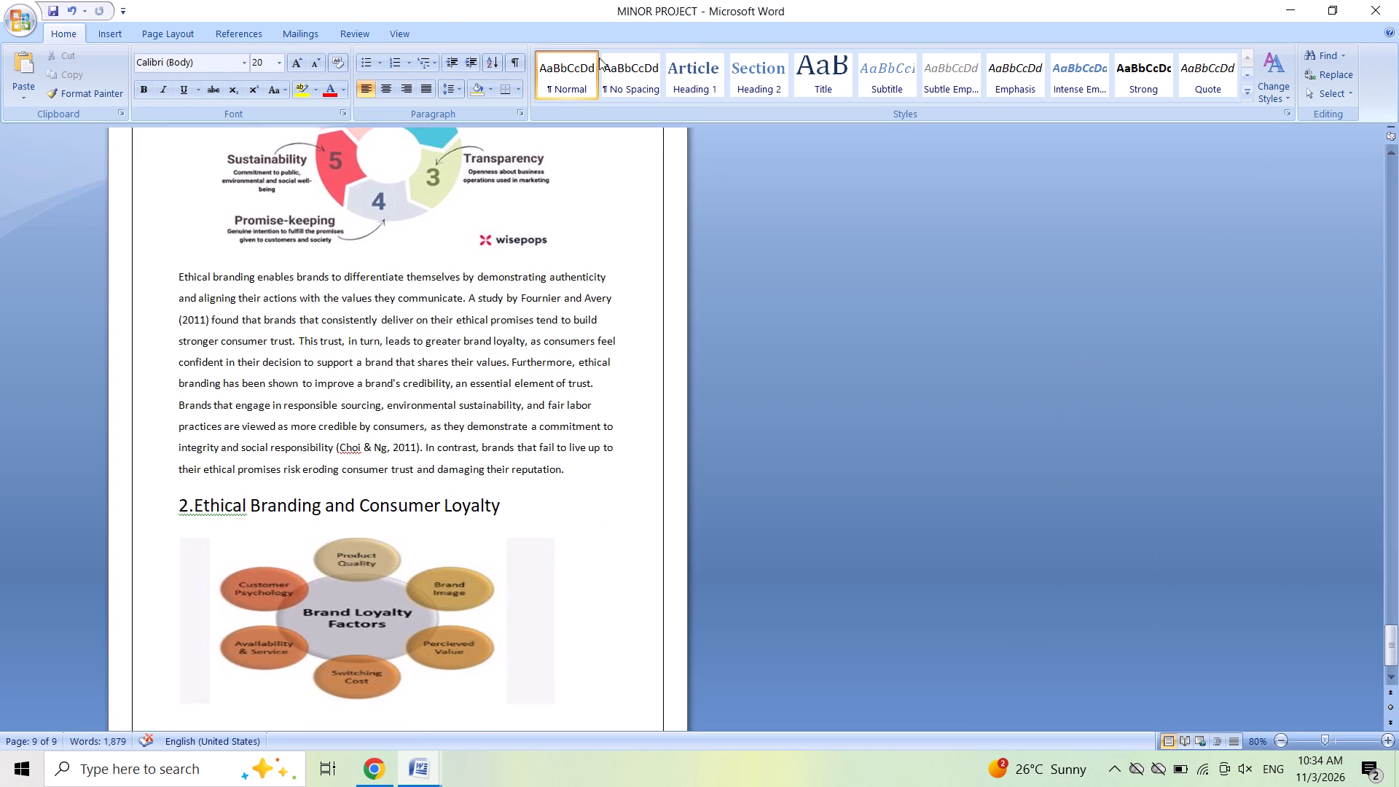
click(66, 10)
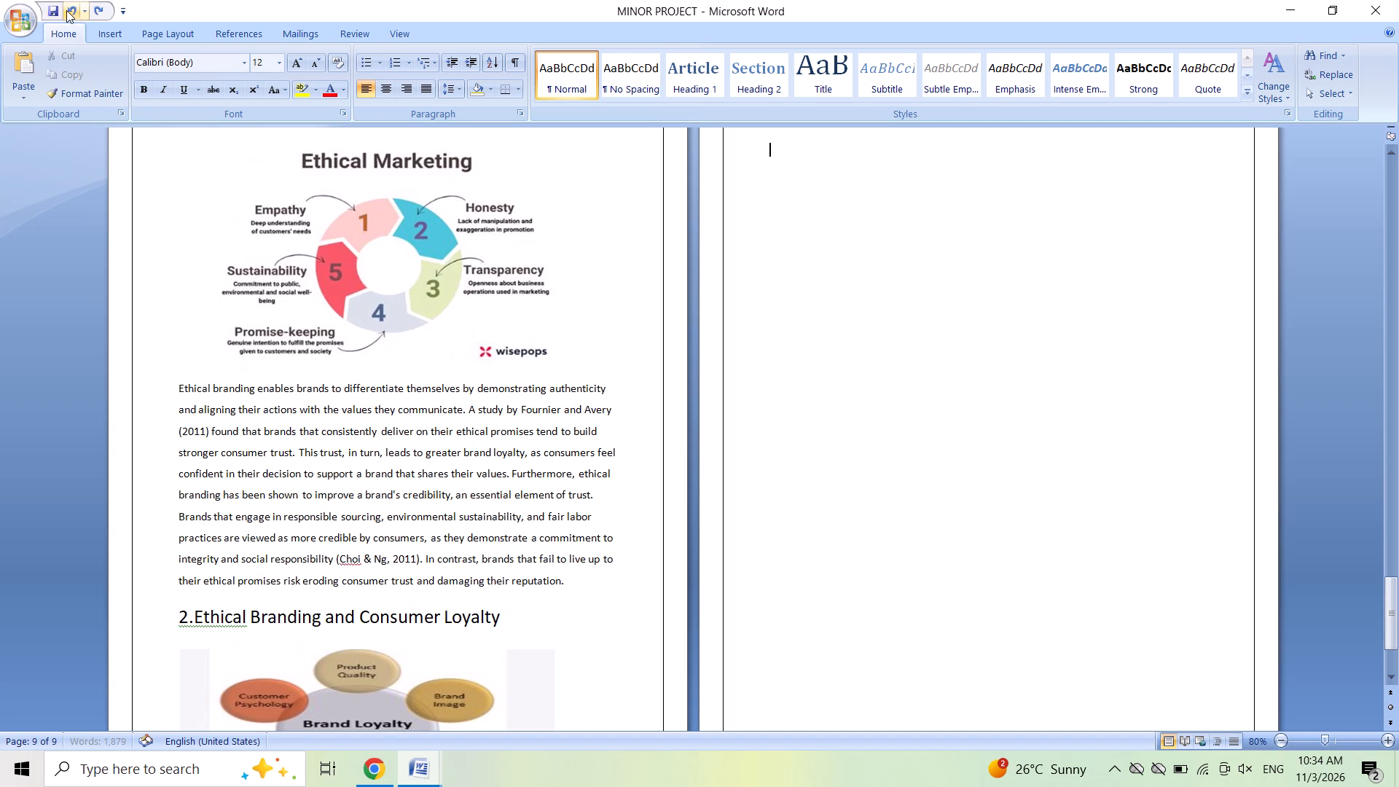
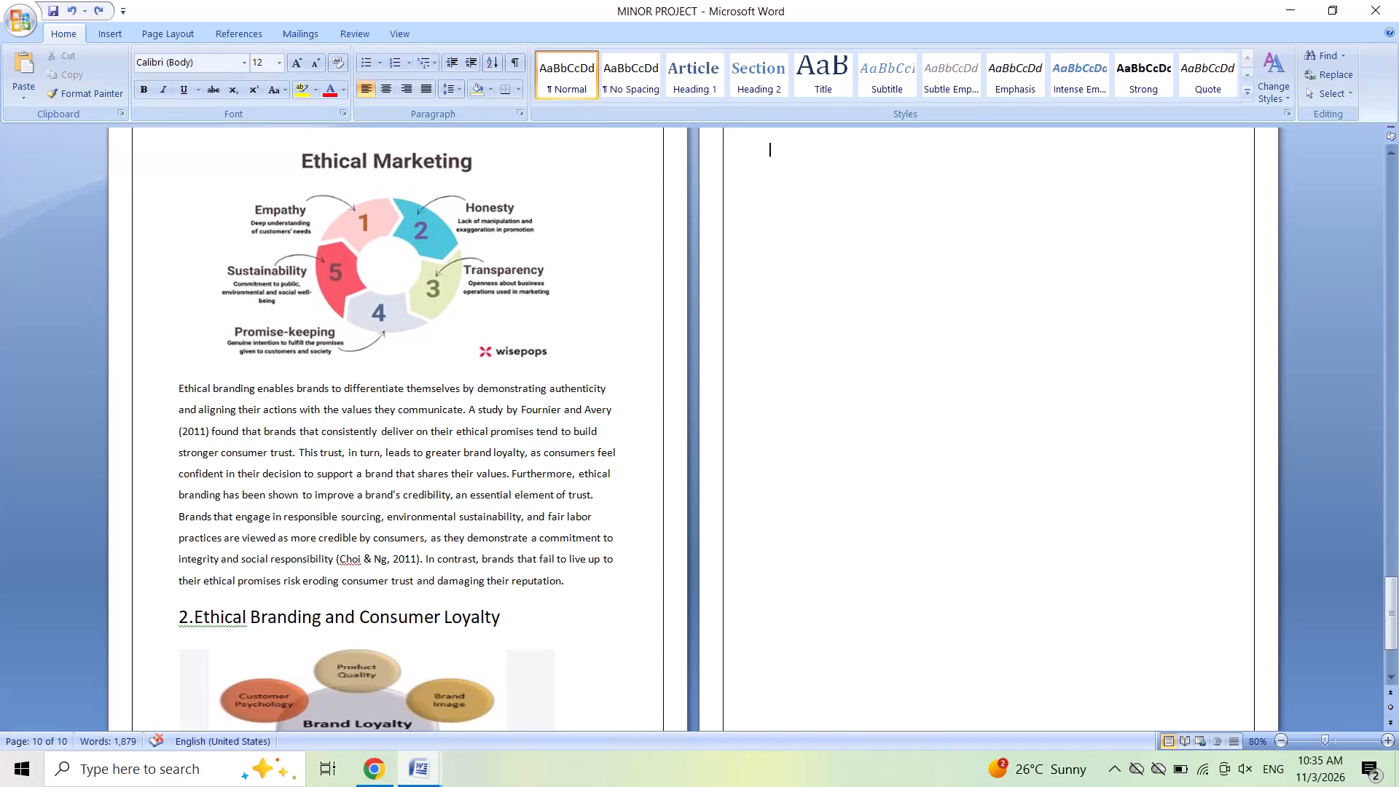
Switch to Chrome, open a new tab and begin entering a Google search starting with "wha".
click(373, 784)
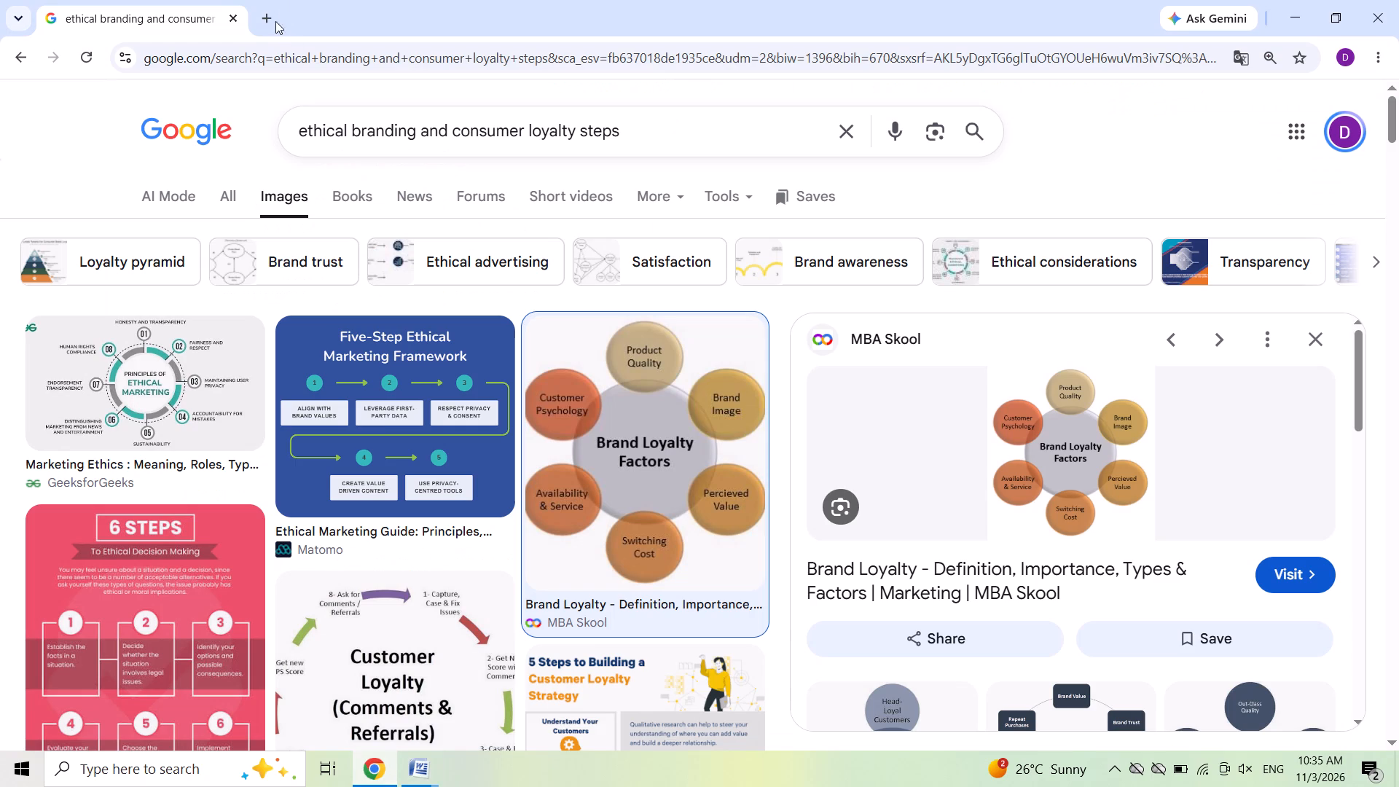
click(273, 17)
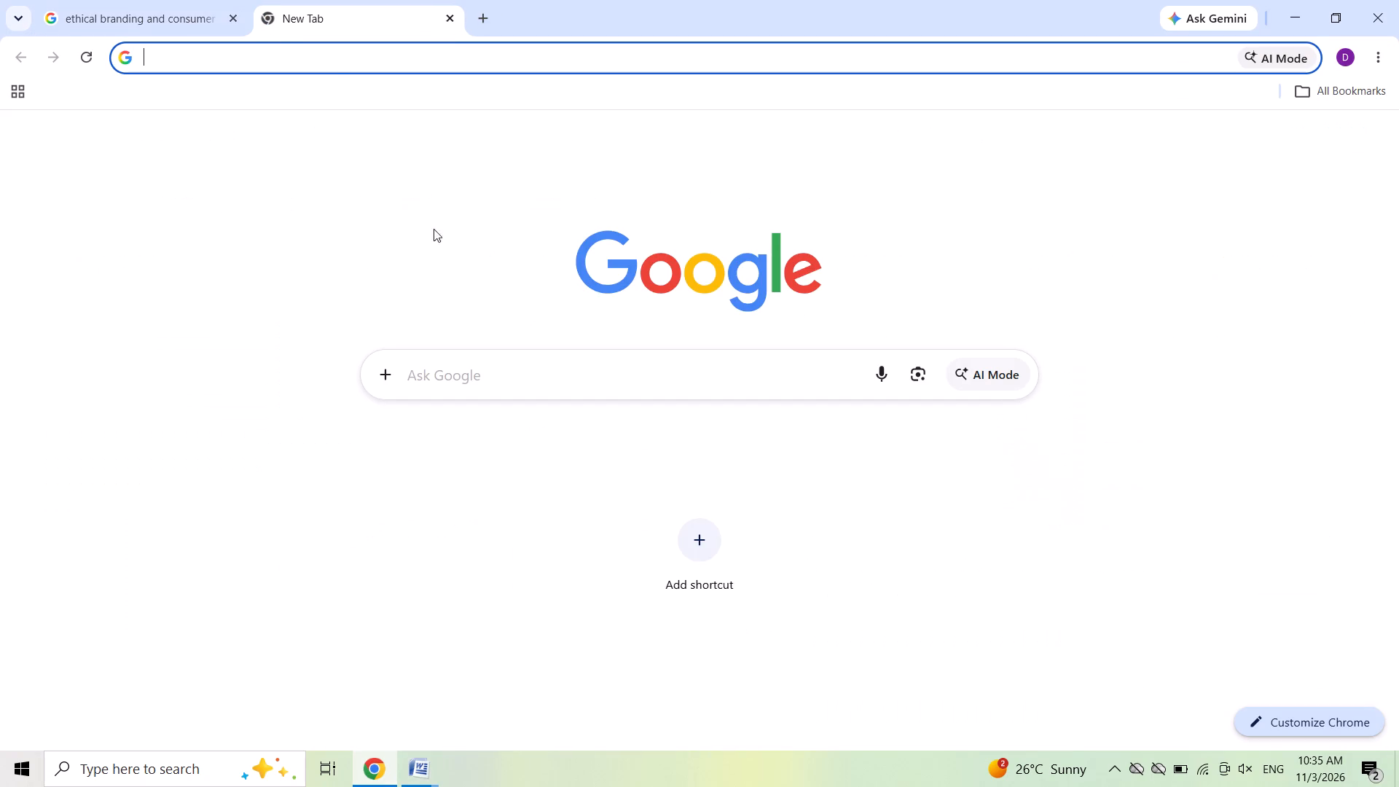
click(495, 400)
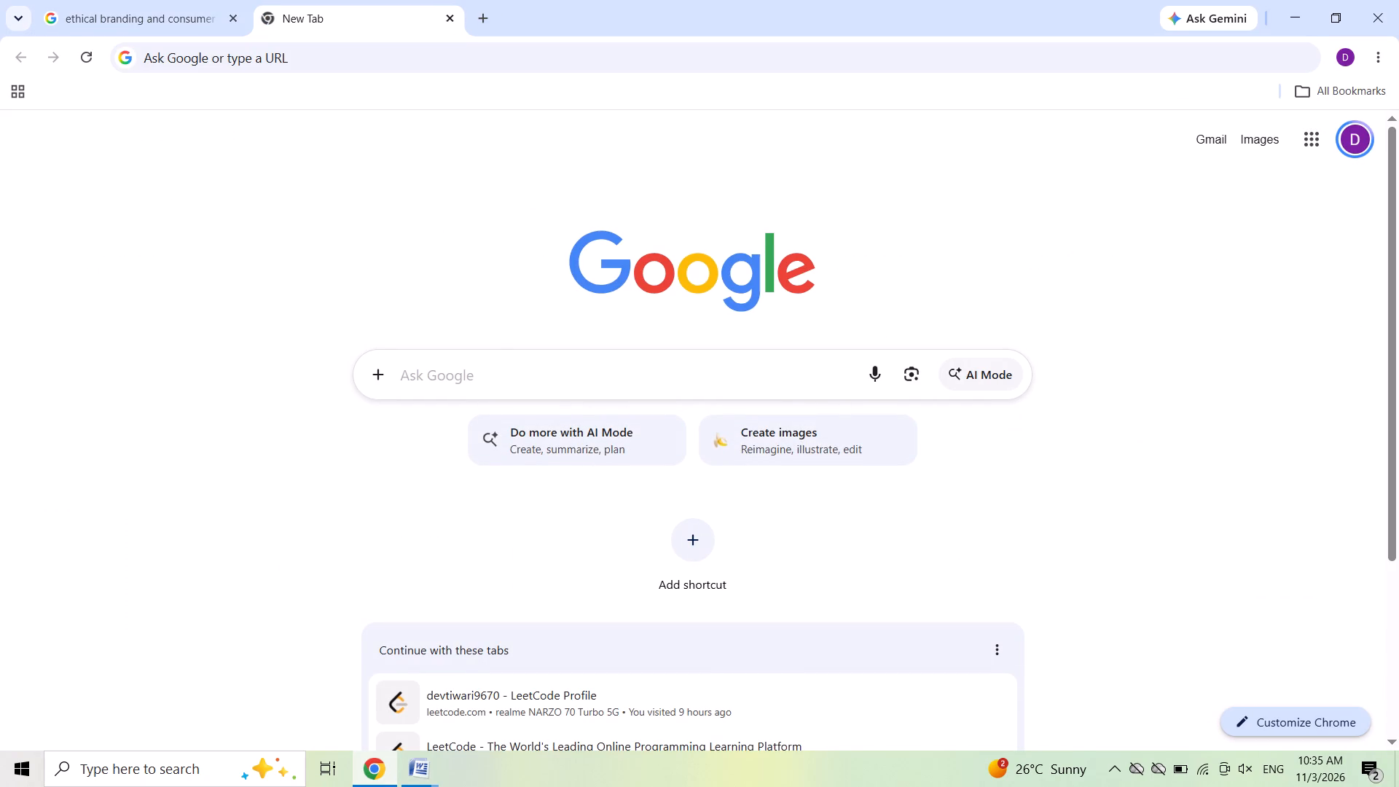
click(493, 369)
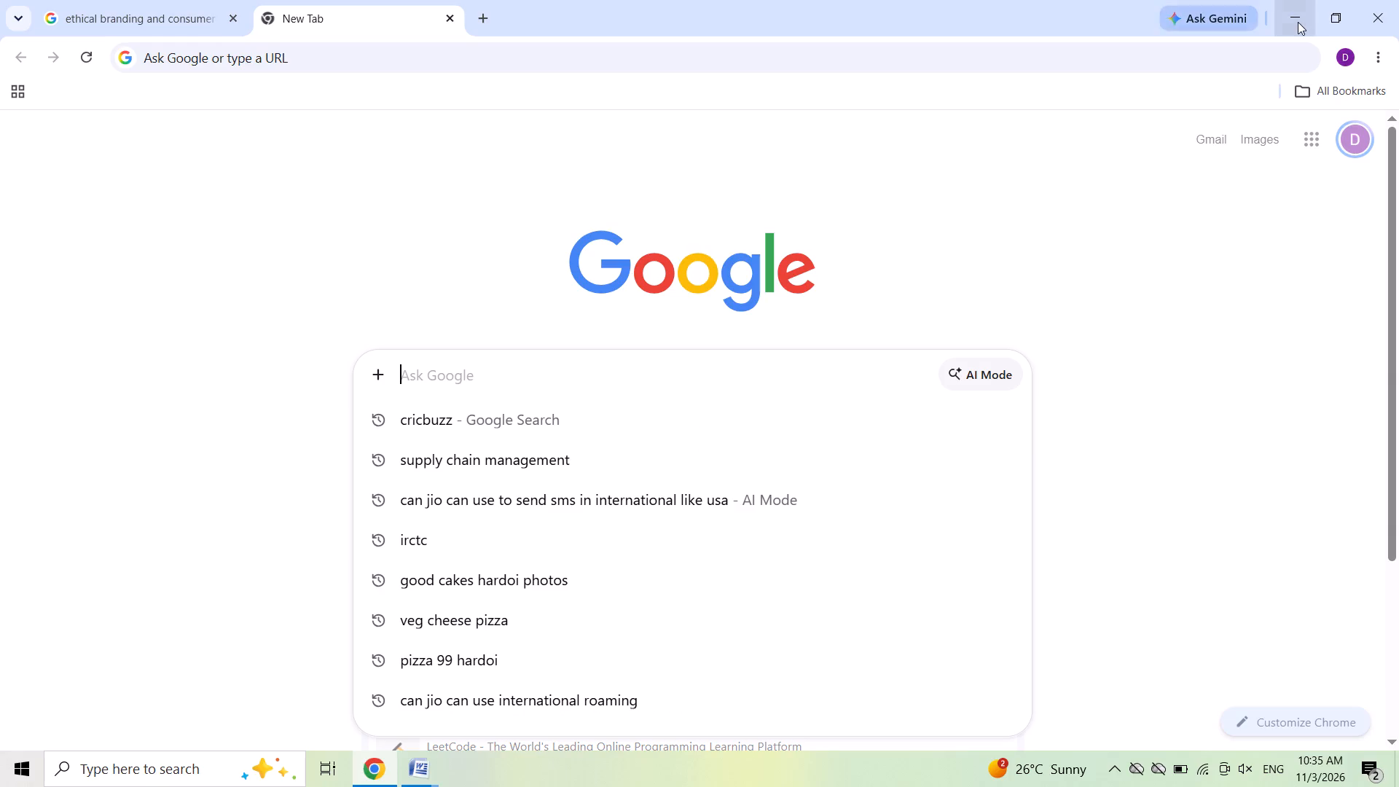
click(1352, 138)
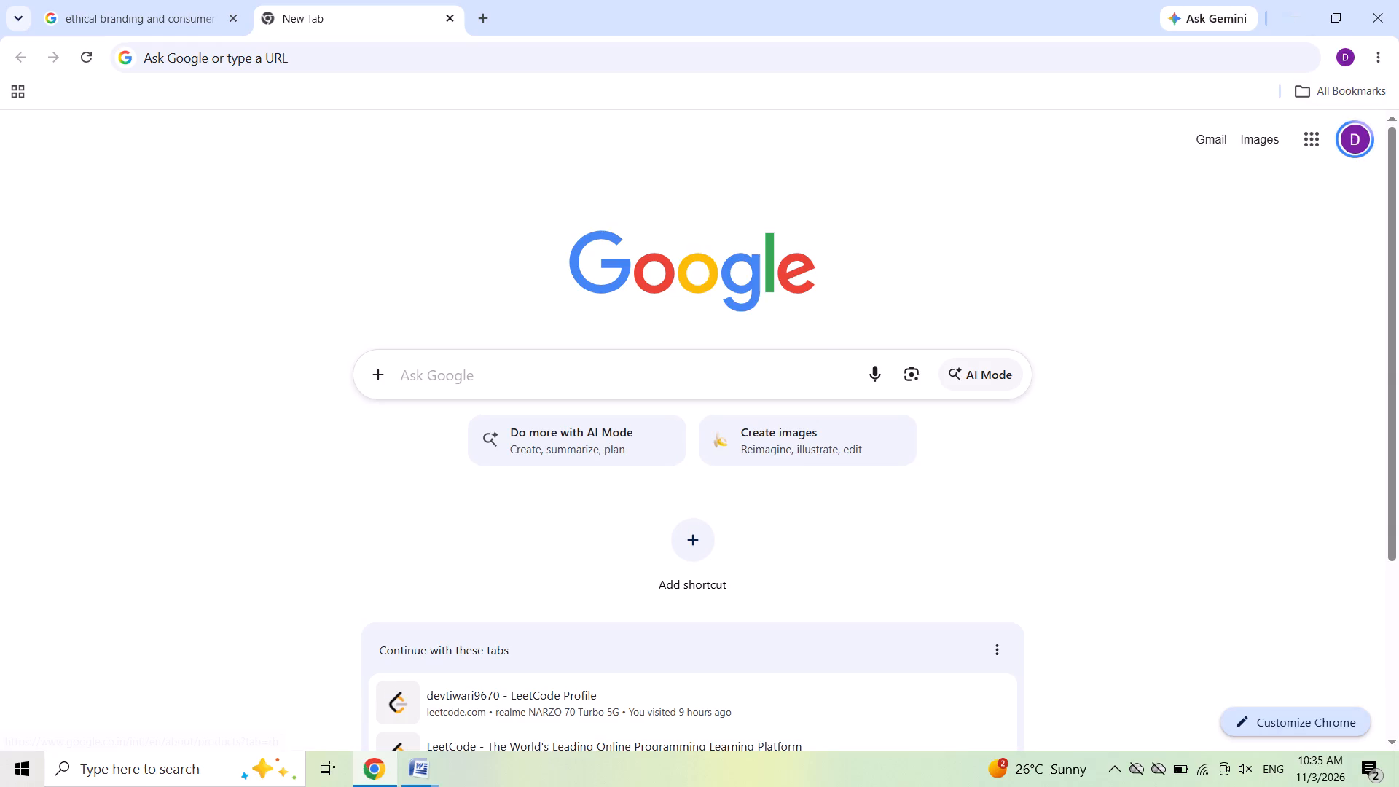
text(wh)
click(479, 377)
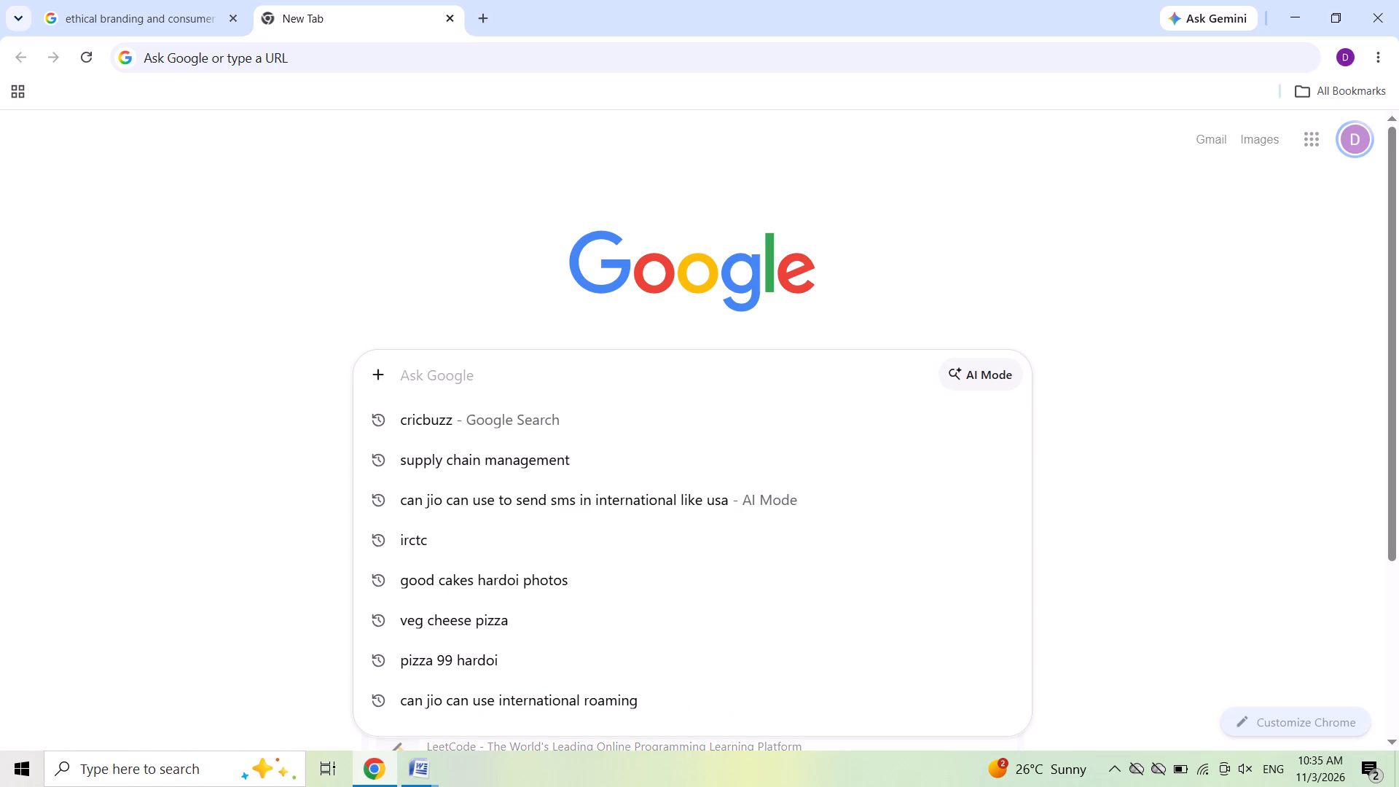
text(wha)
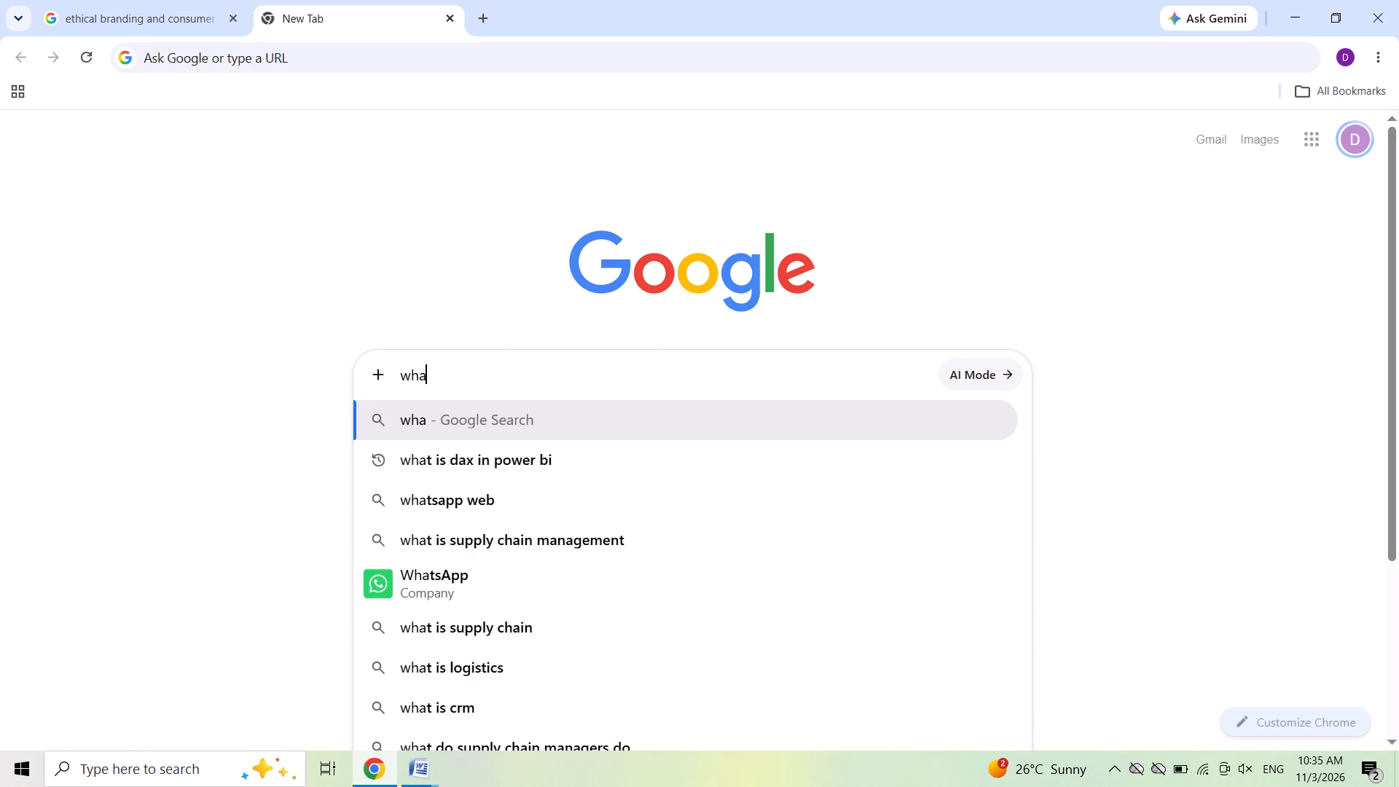
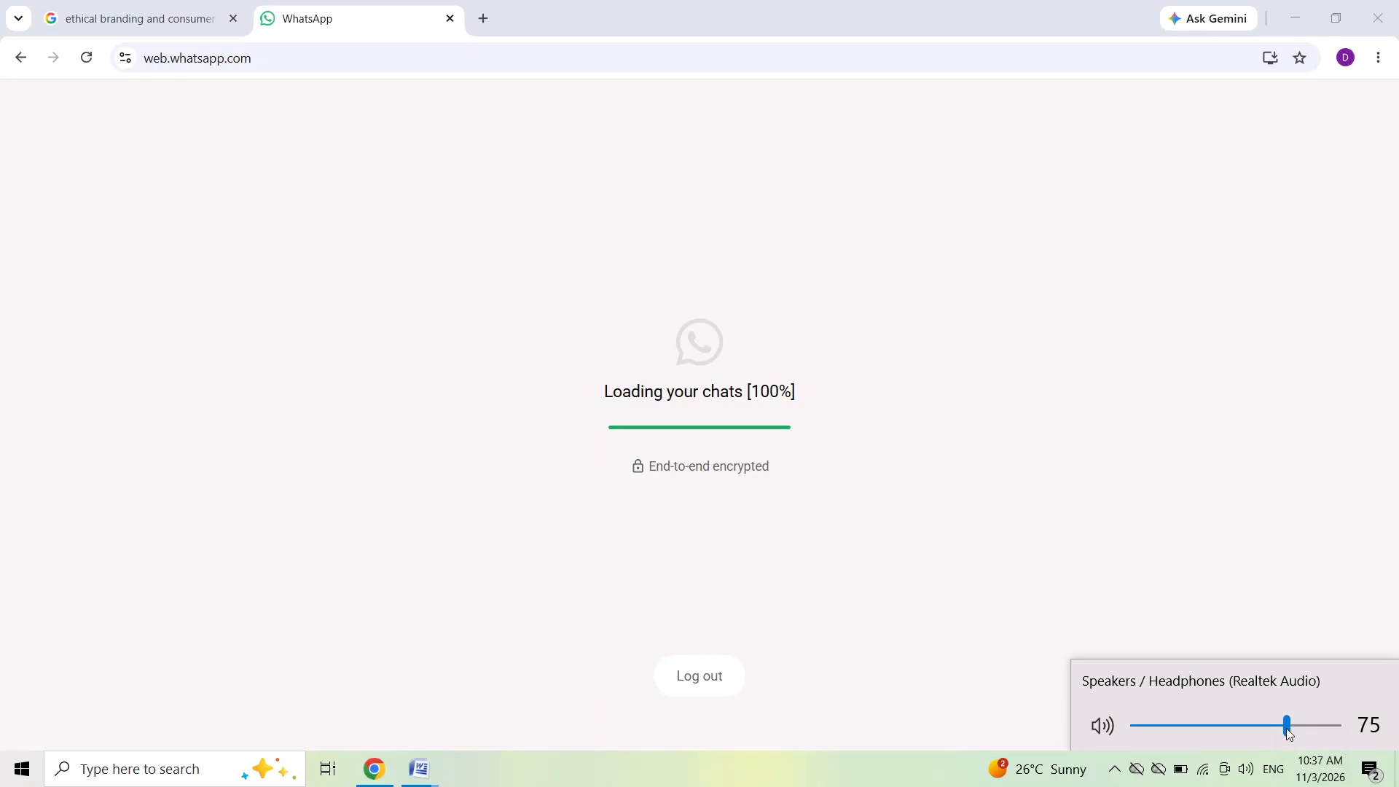
Raise the speaker volume to 87.
double_click(1311, 727)
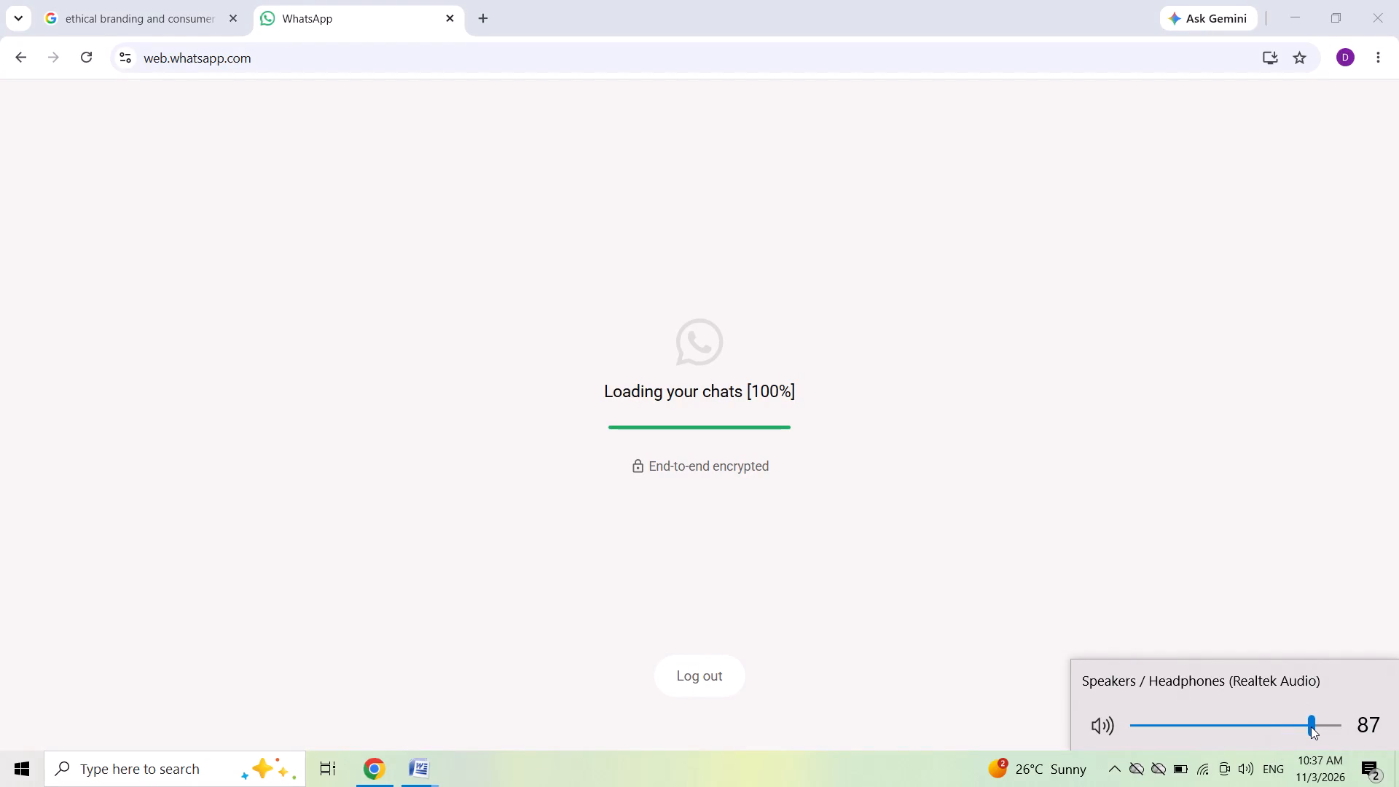
click(1312, 727)
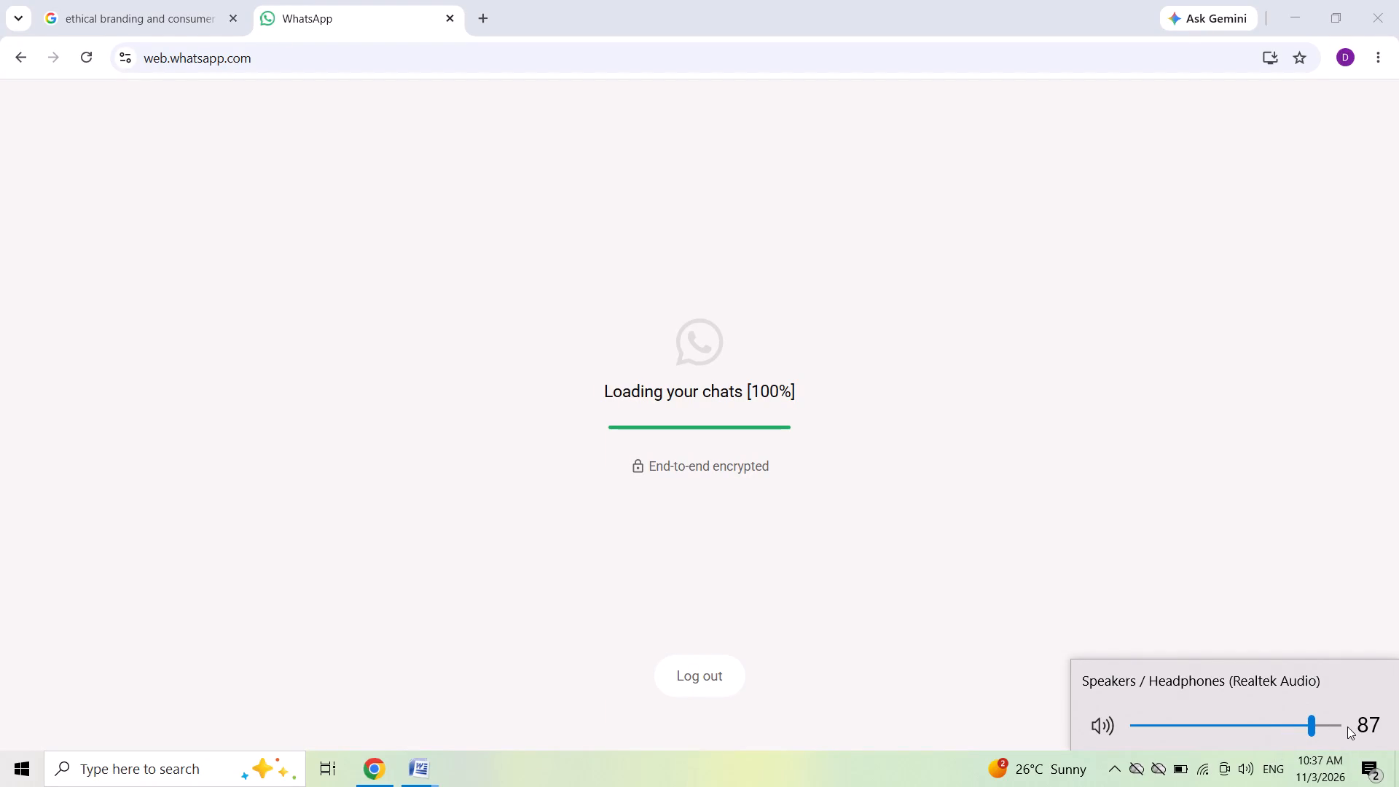
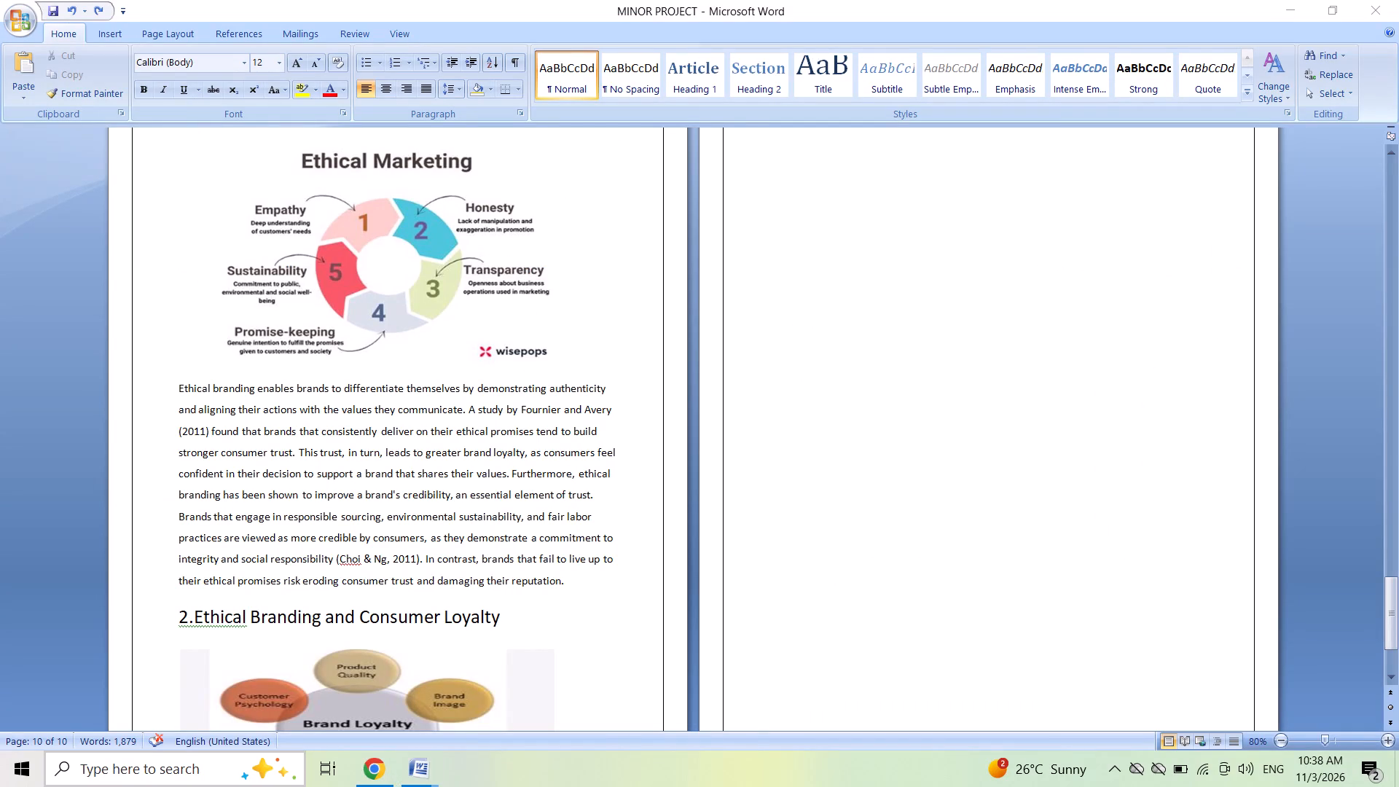
Open a new Google Chrome window with the second listed user profile and begin a Google search.
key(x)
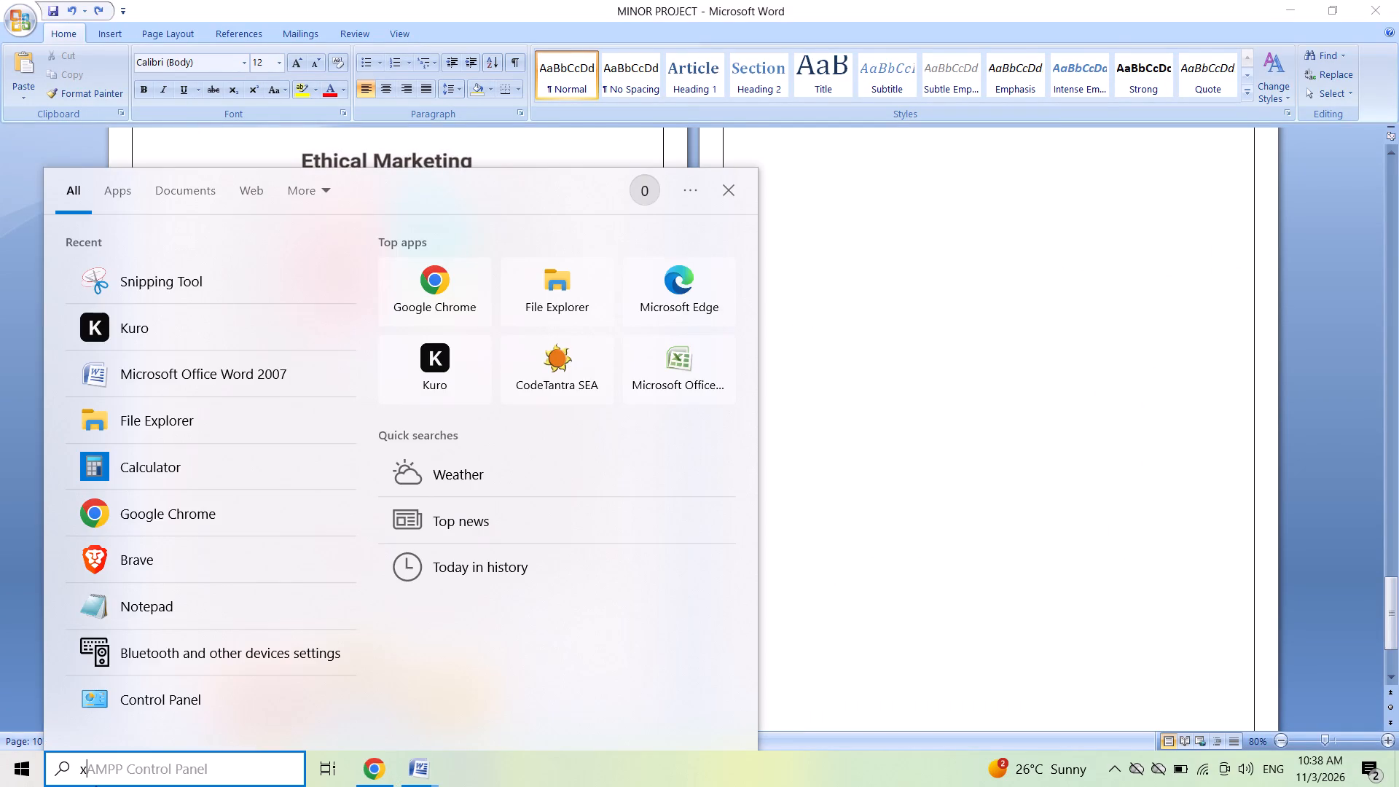
key(BackSpace)
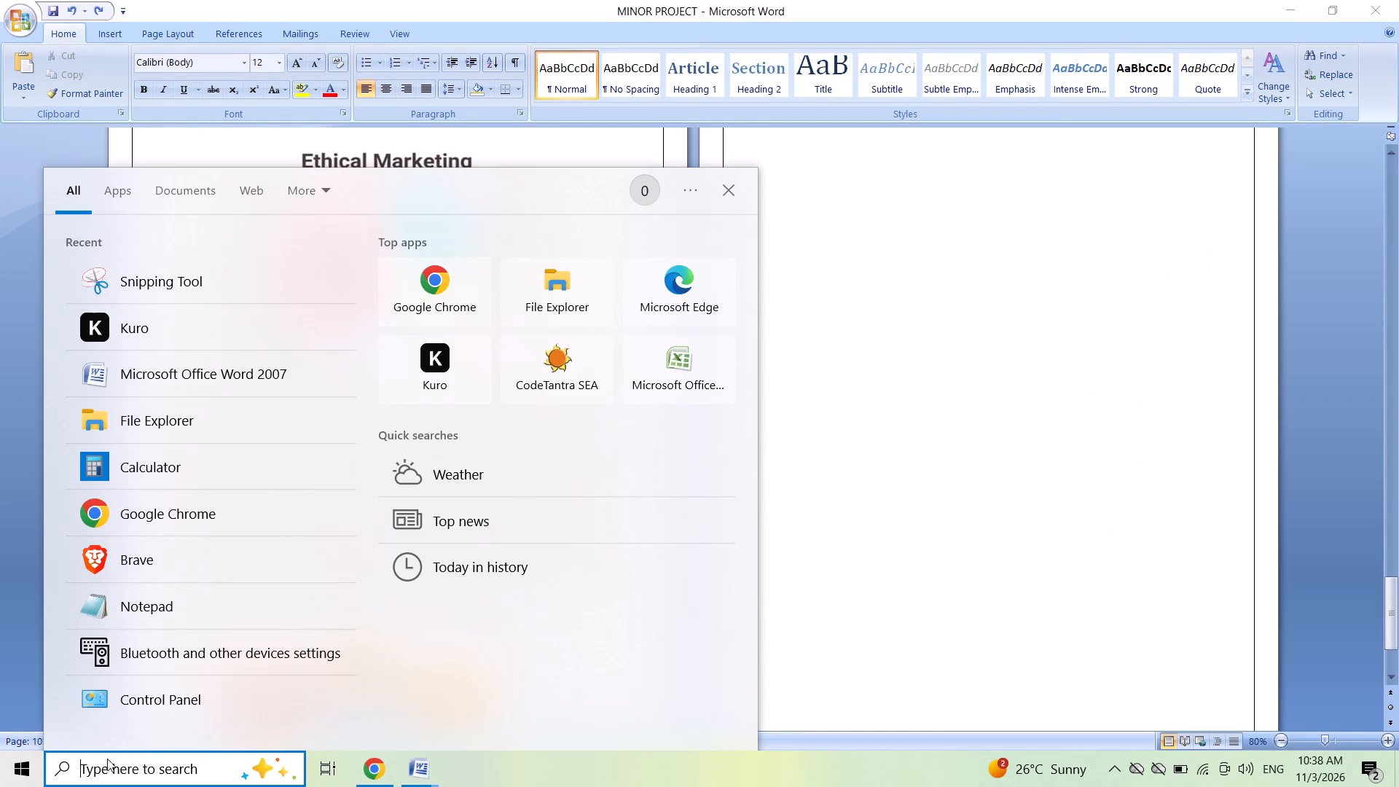
double_click(455, 295)
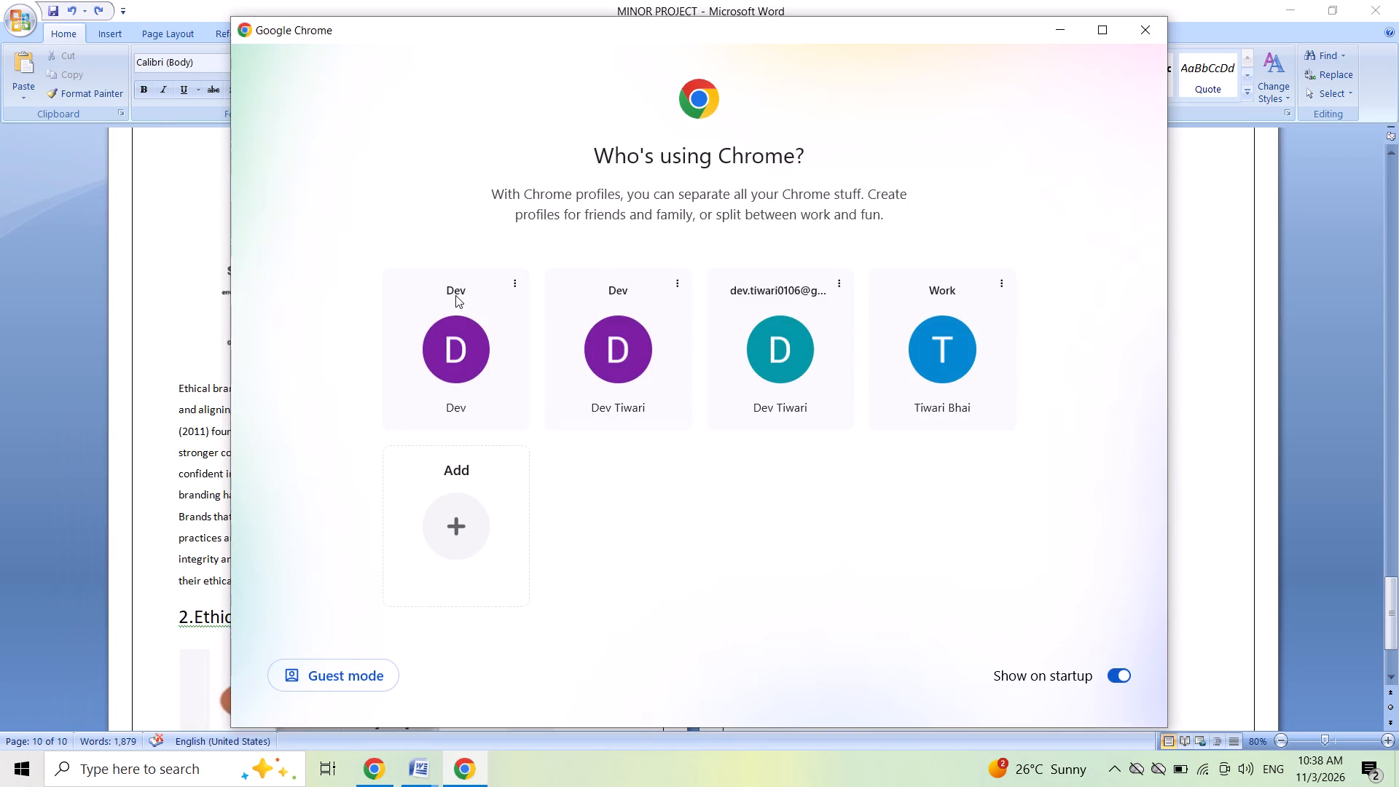
click(632, 326)
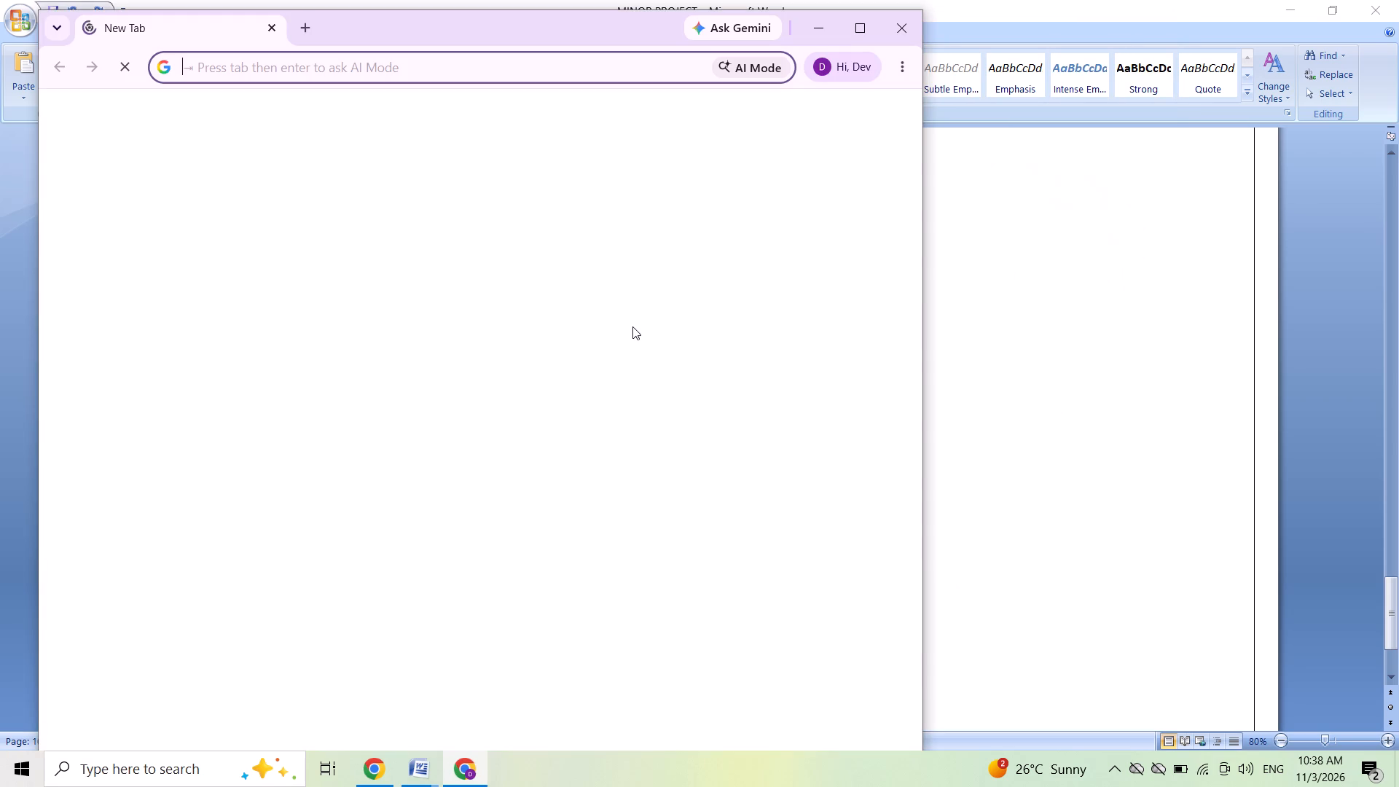
click(442, 352)
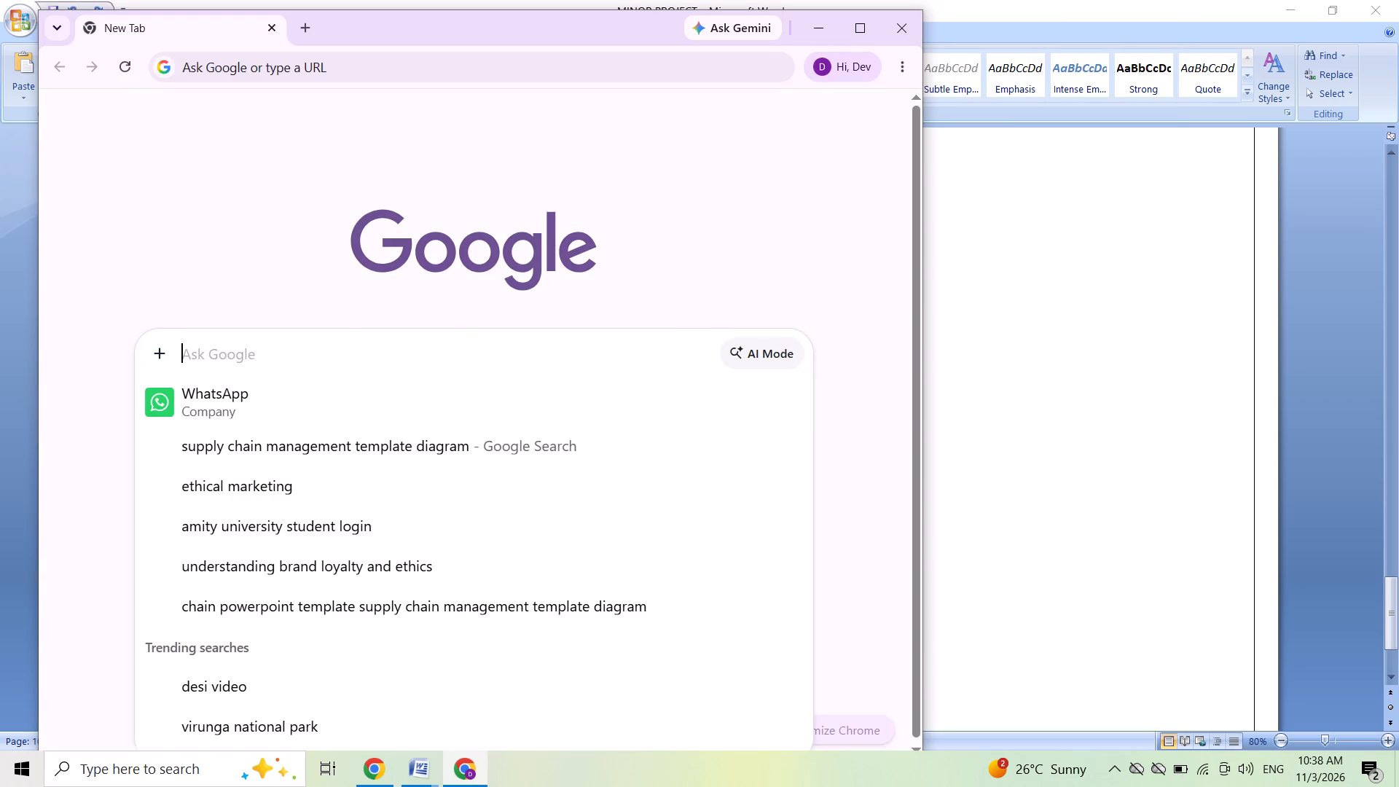
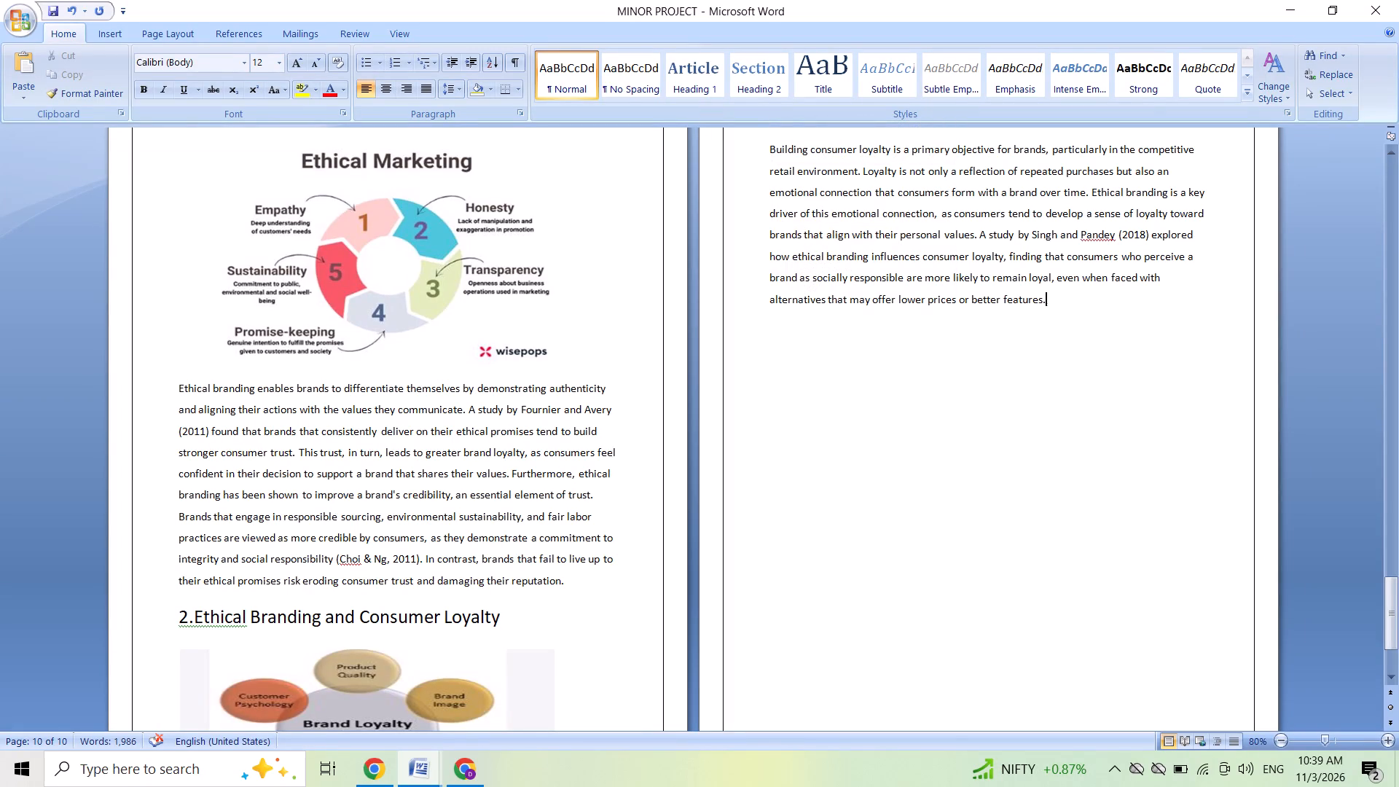
Select the whole paragraph beginning "Building consumer loyalty" on page 10 and open its line spacing choices.
drag(771, 144, 861, 212)
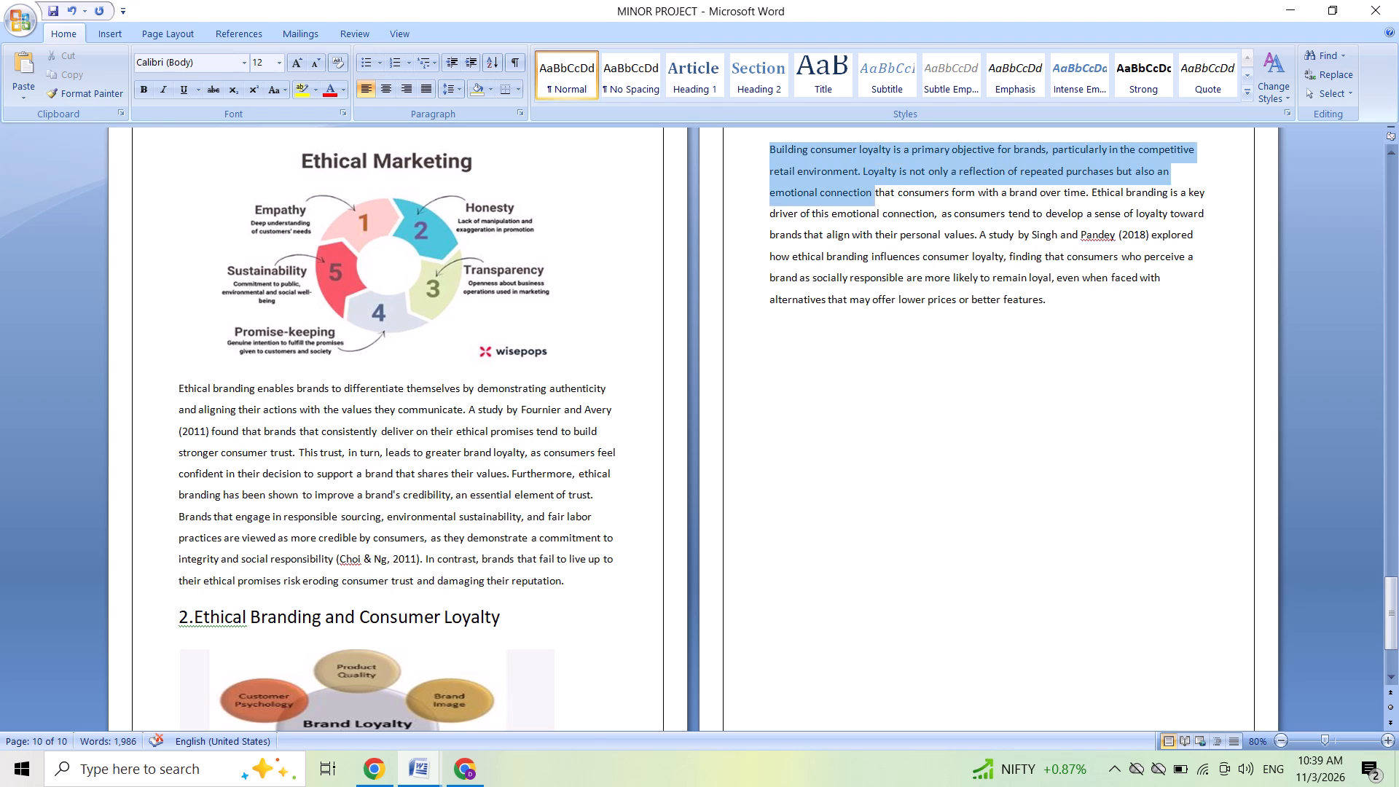
drag(861, 212, 1043, 297)
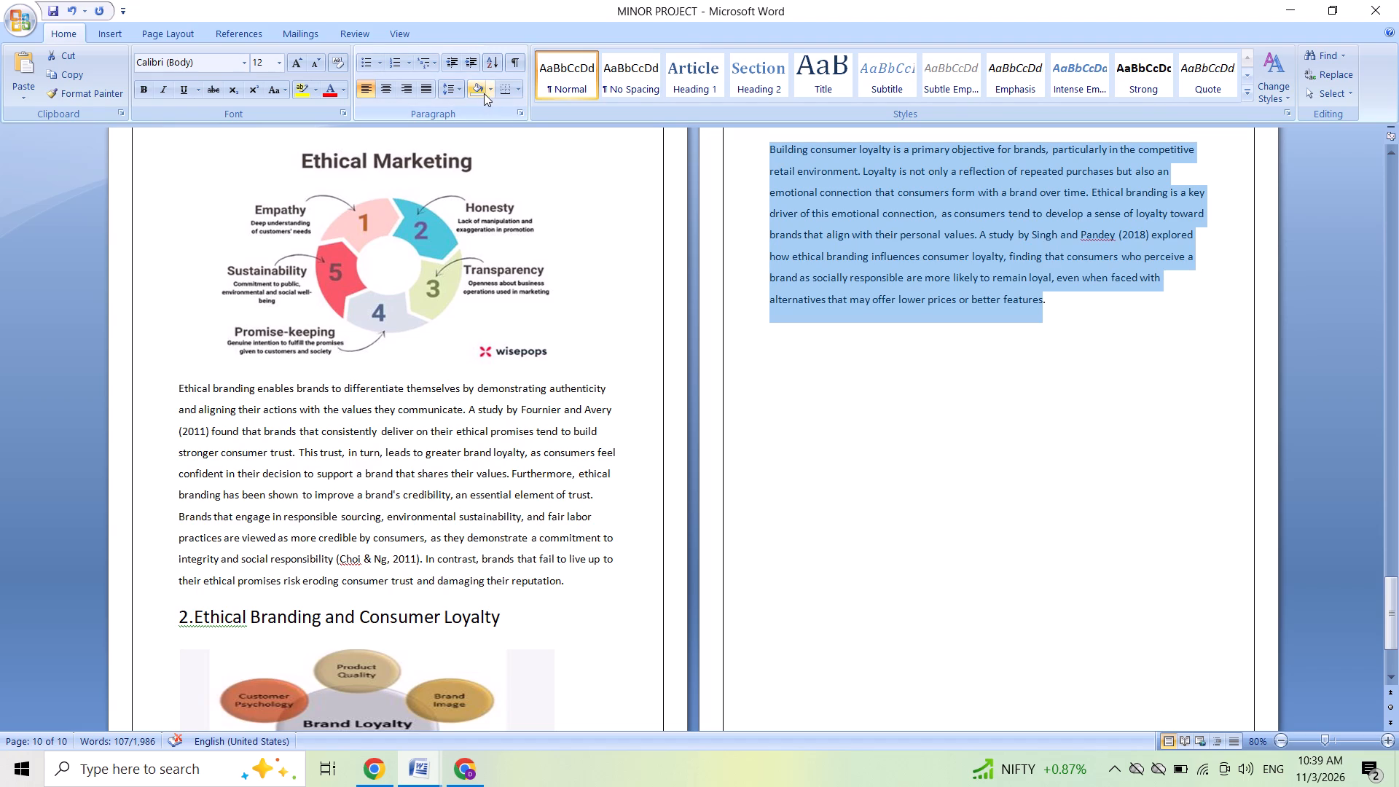
click(461, 91)
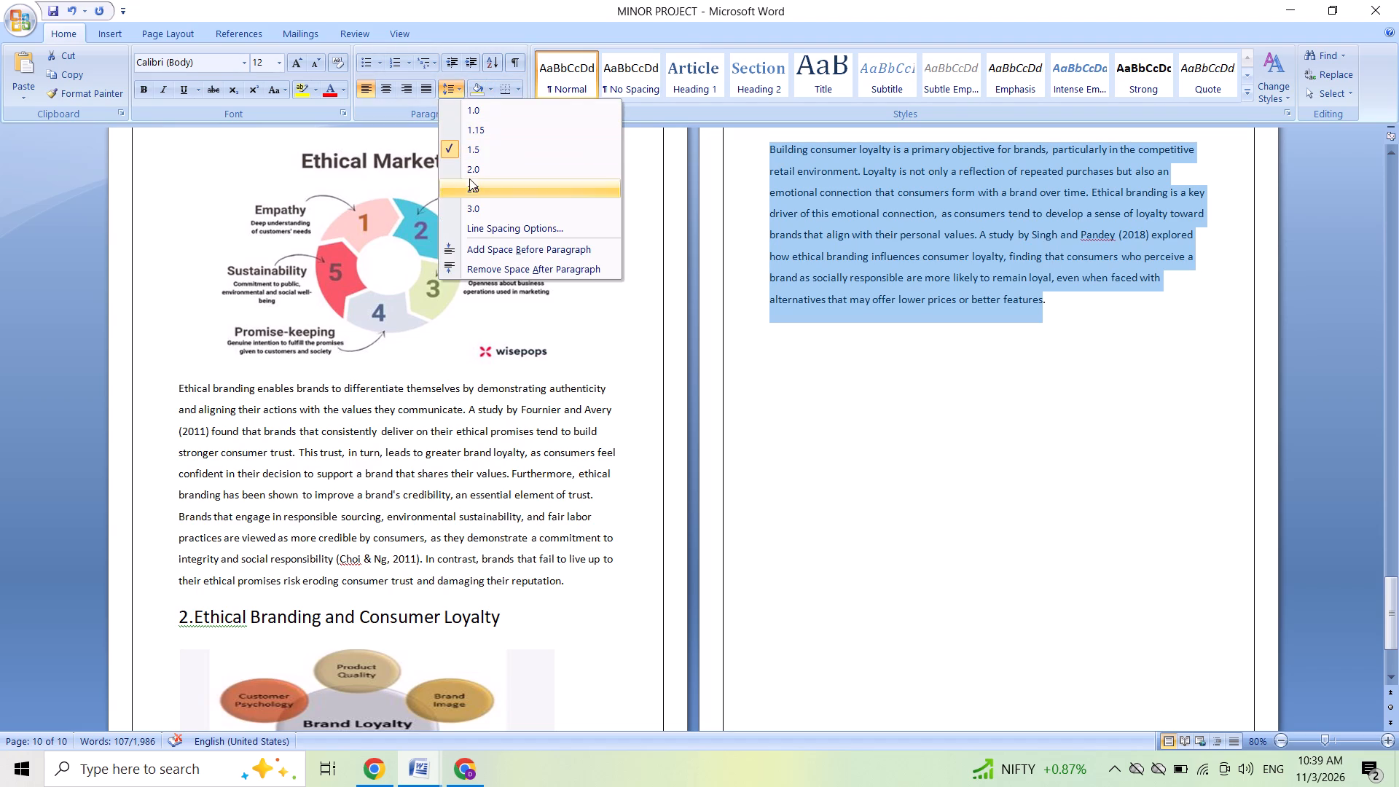
Set the line spacing of the selected consumer loyalty paragraph on page 10 to 1.5, and deselect the text.
click(476, 155)
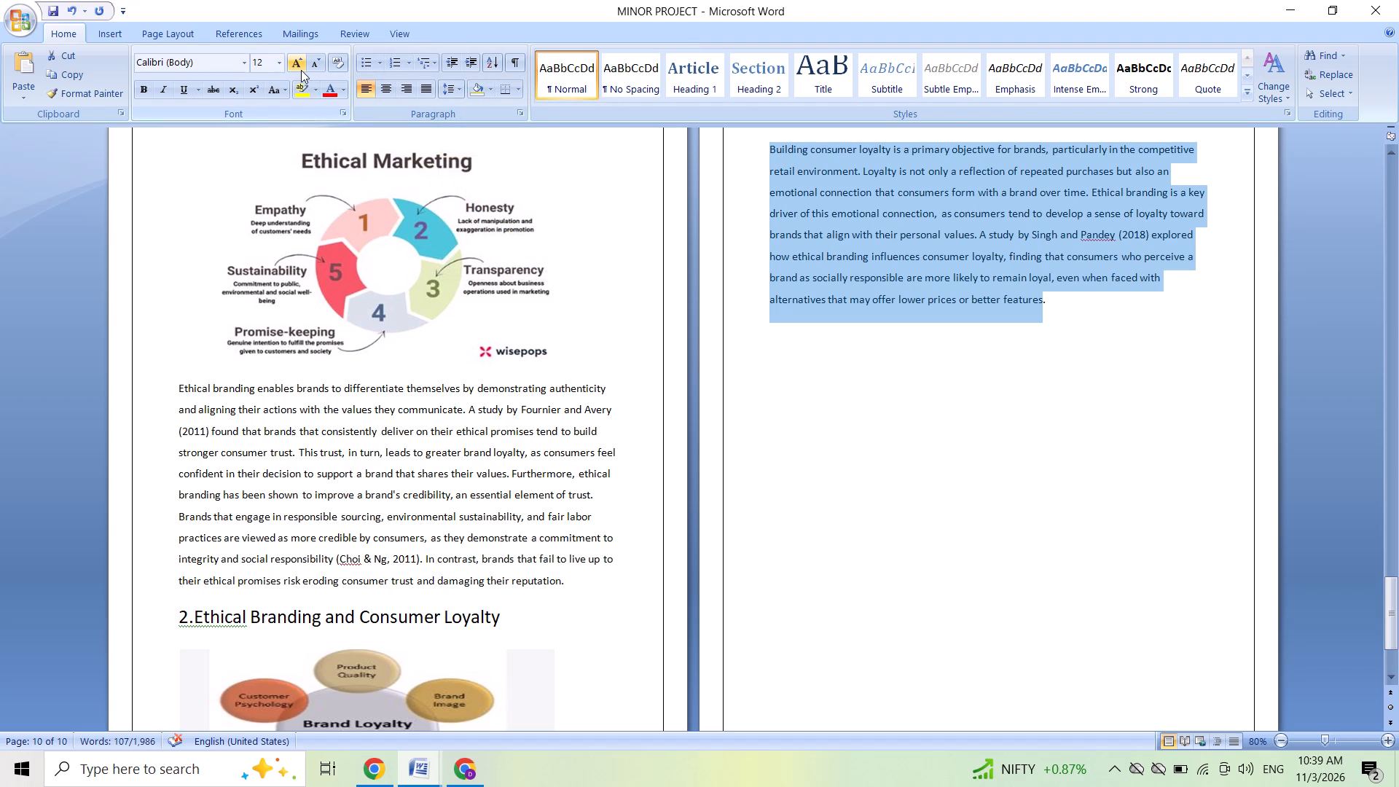
click(772, 458)
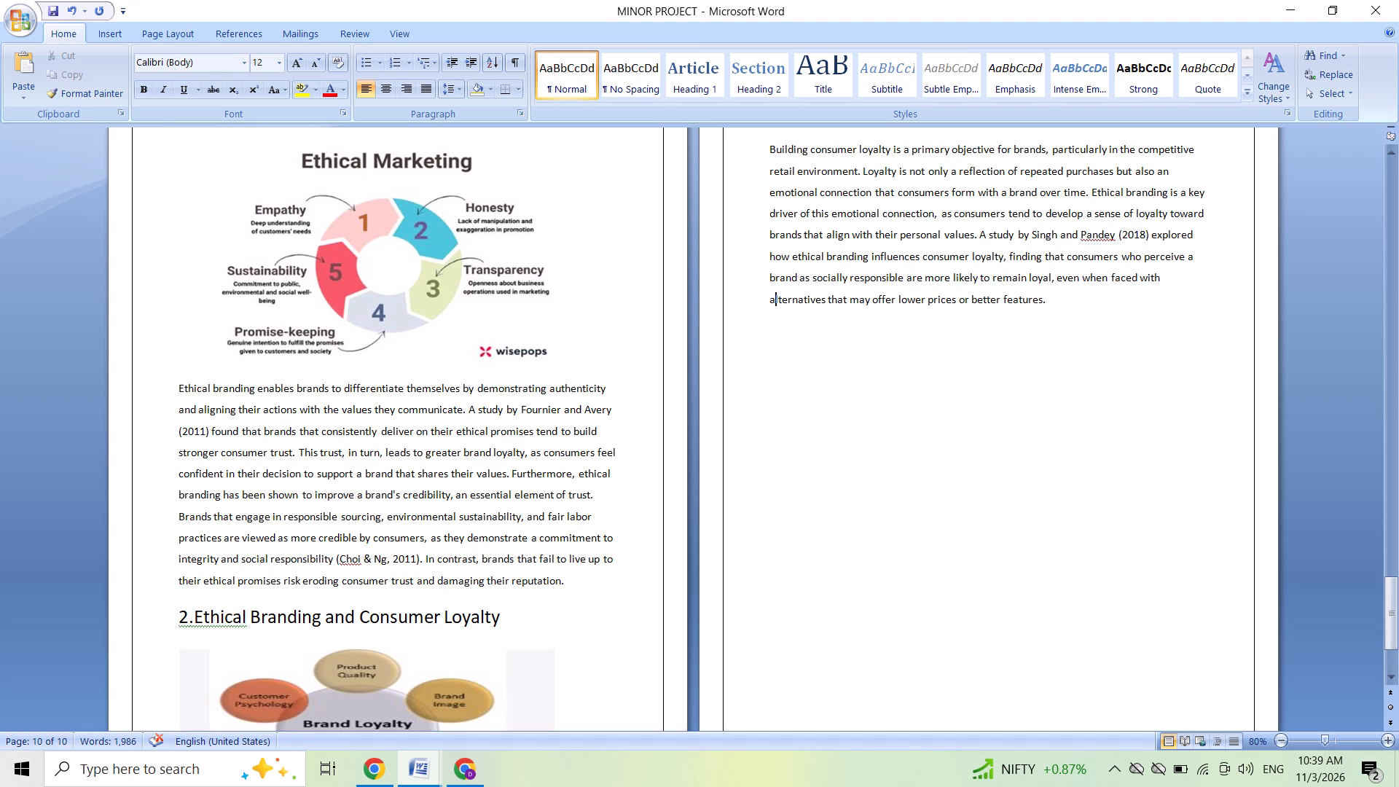
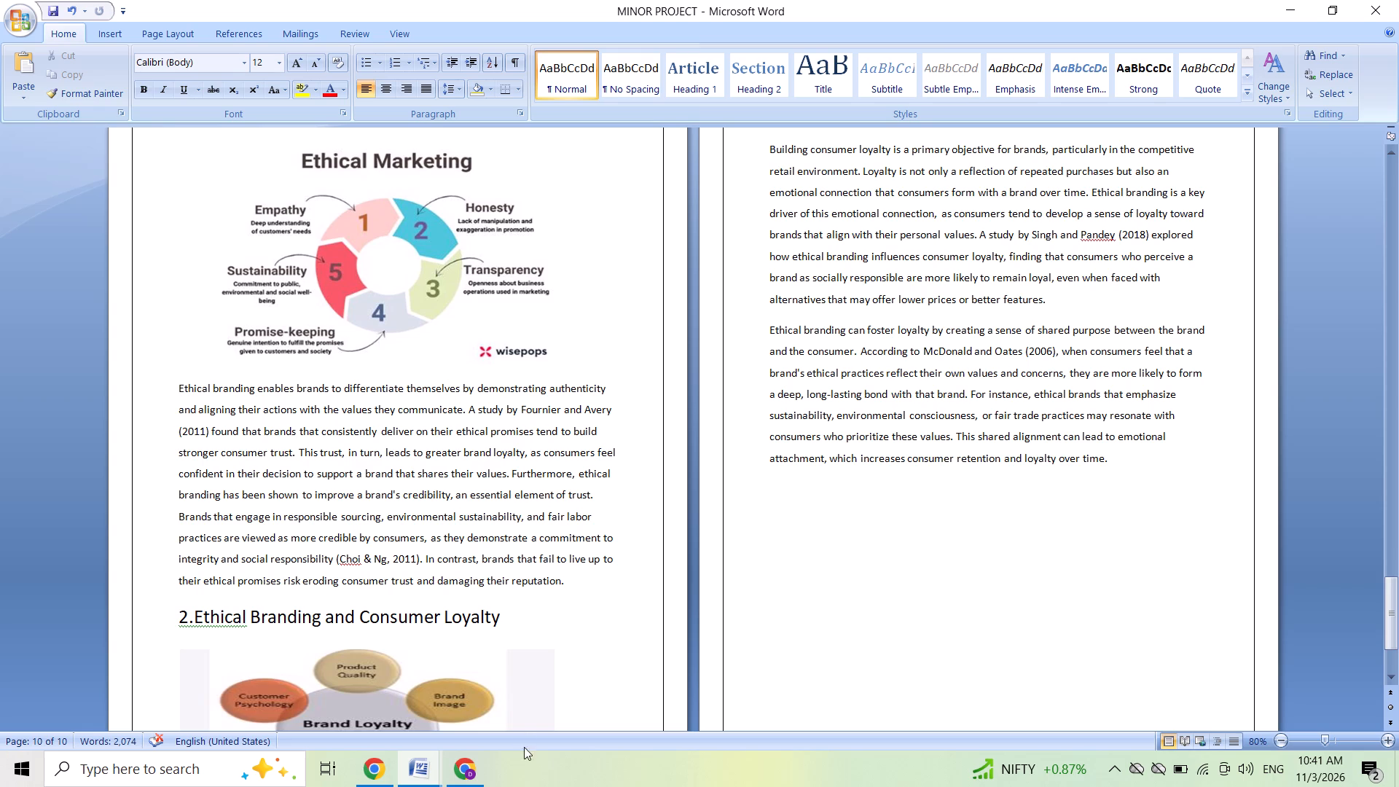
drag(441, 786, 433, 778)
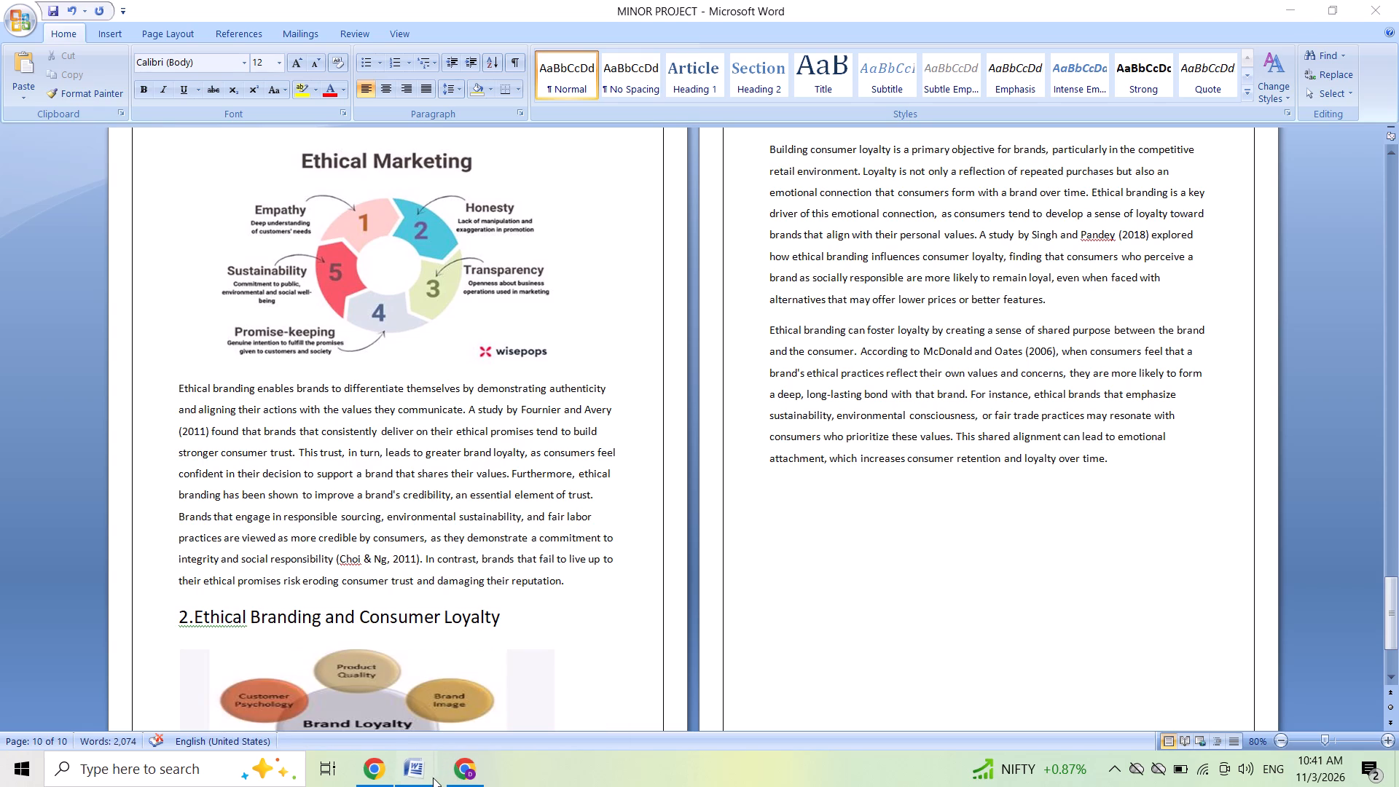
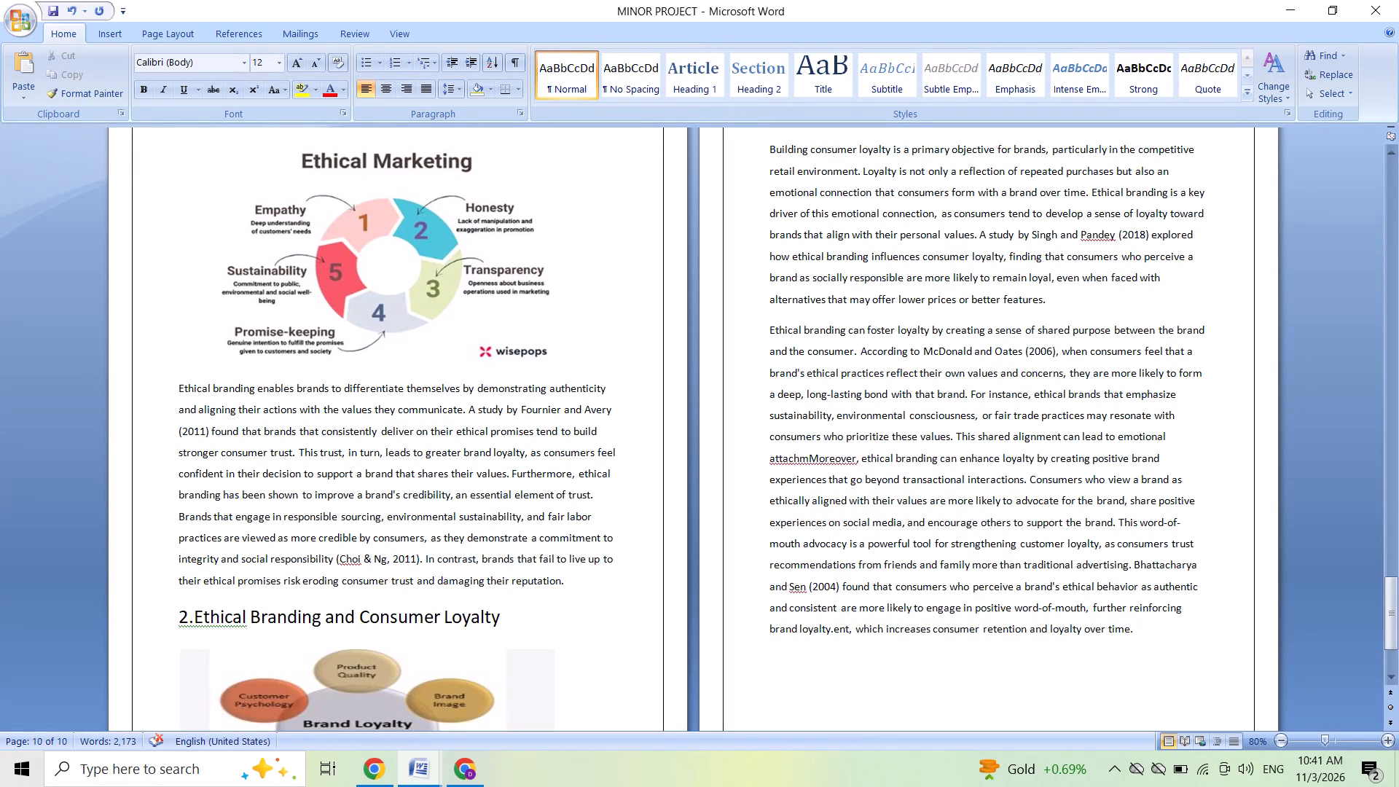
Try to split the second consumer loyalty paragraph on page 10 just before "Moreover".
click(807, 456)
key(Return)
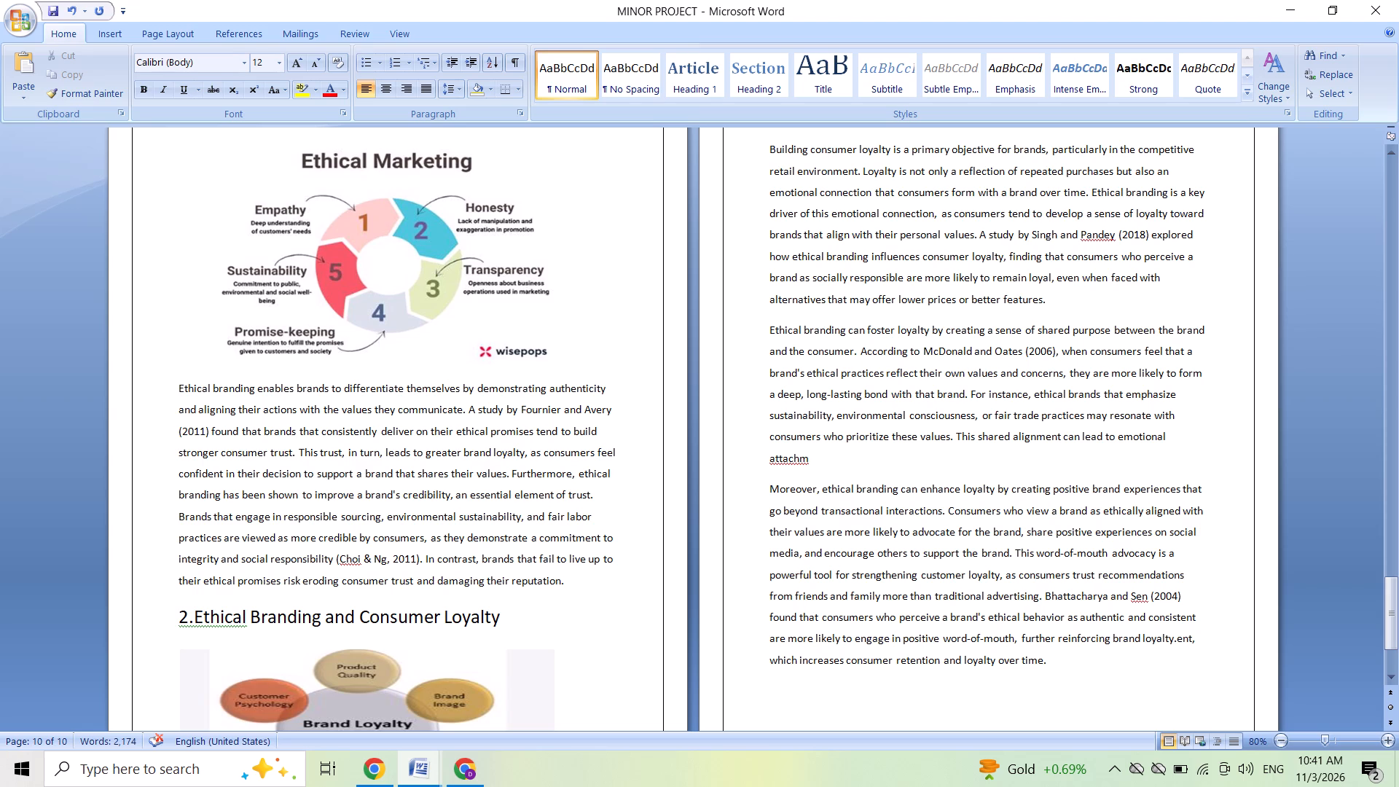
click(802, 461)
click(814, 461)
Undo the paragraph break and the insertion of the "Moreover" text in the middle of the word "attachment".
click(67, 3)
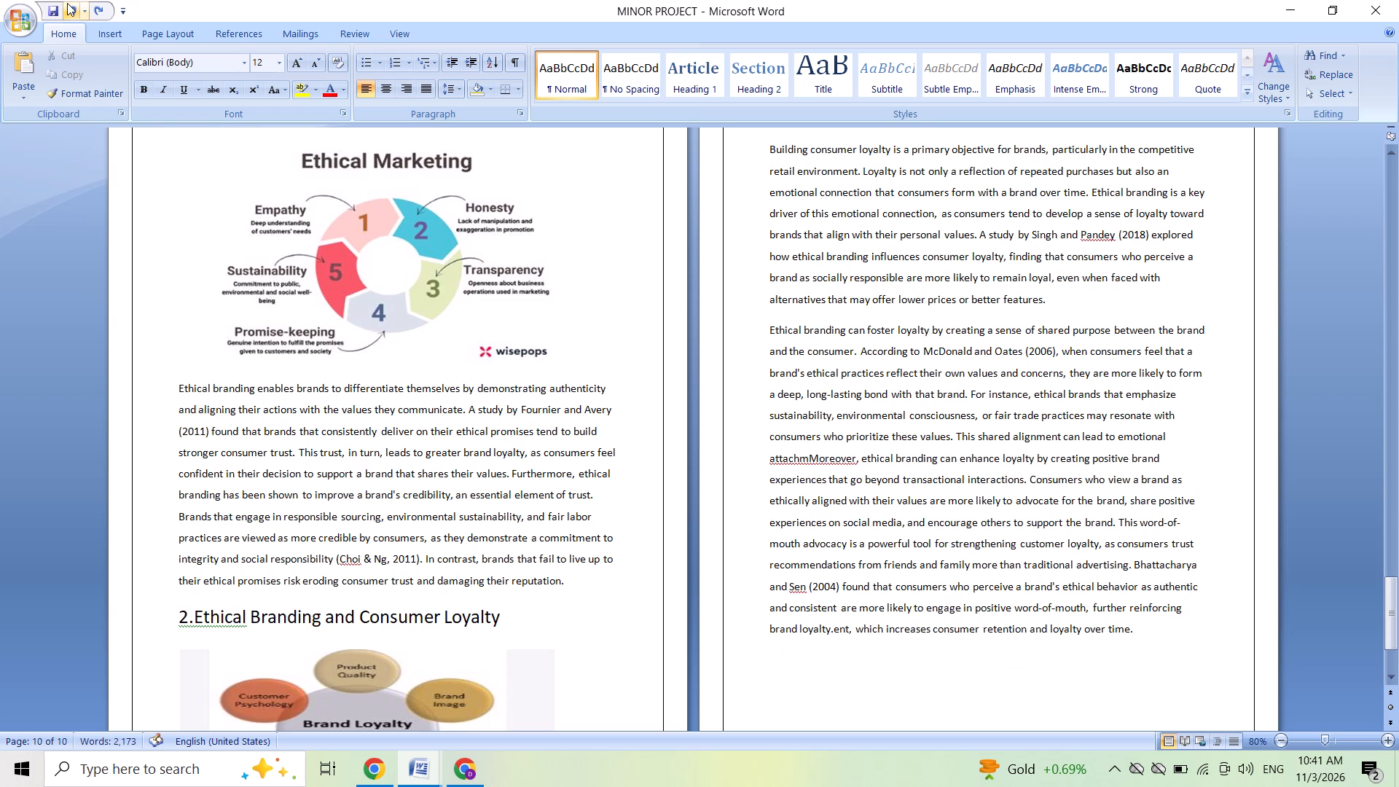
click(67, 3)
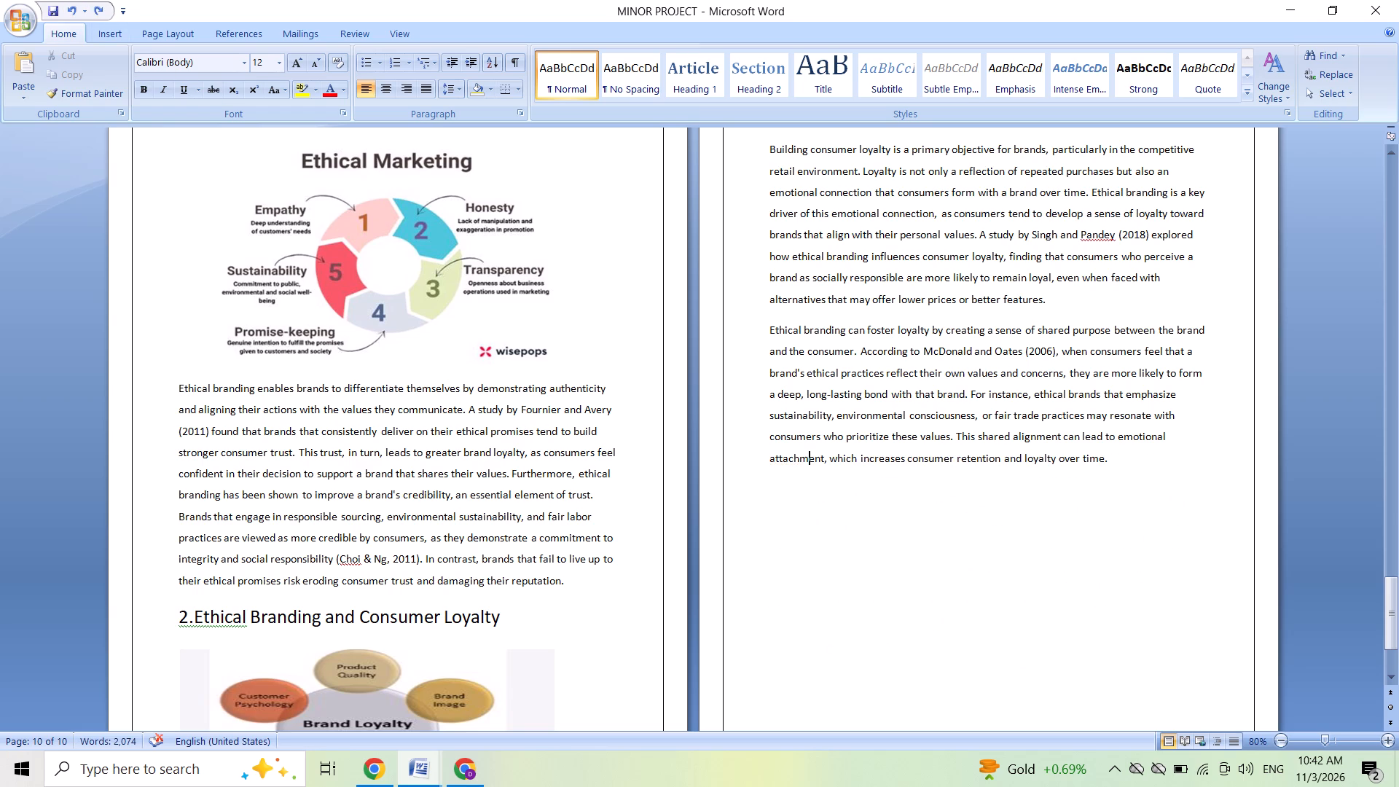
Start a new paragraph after "loyalty over time." at the end of the consumer loyalty text on page 10.
click(1110, 461)
key(Return)
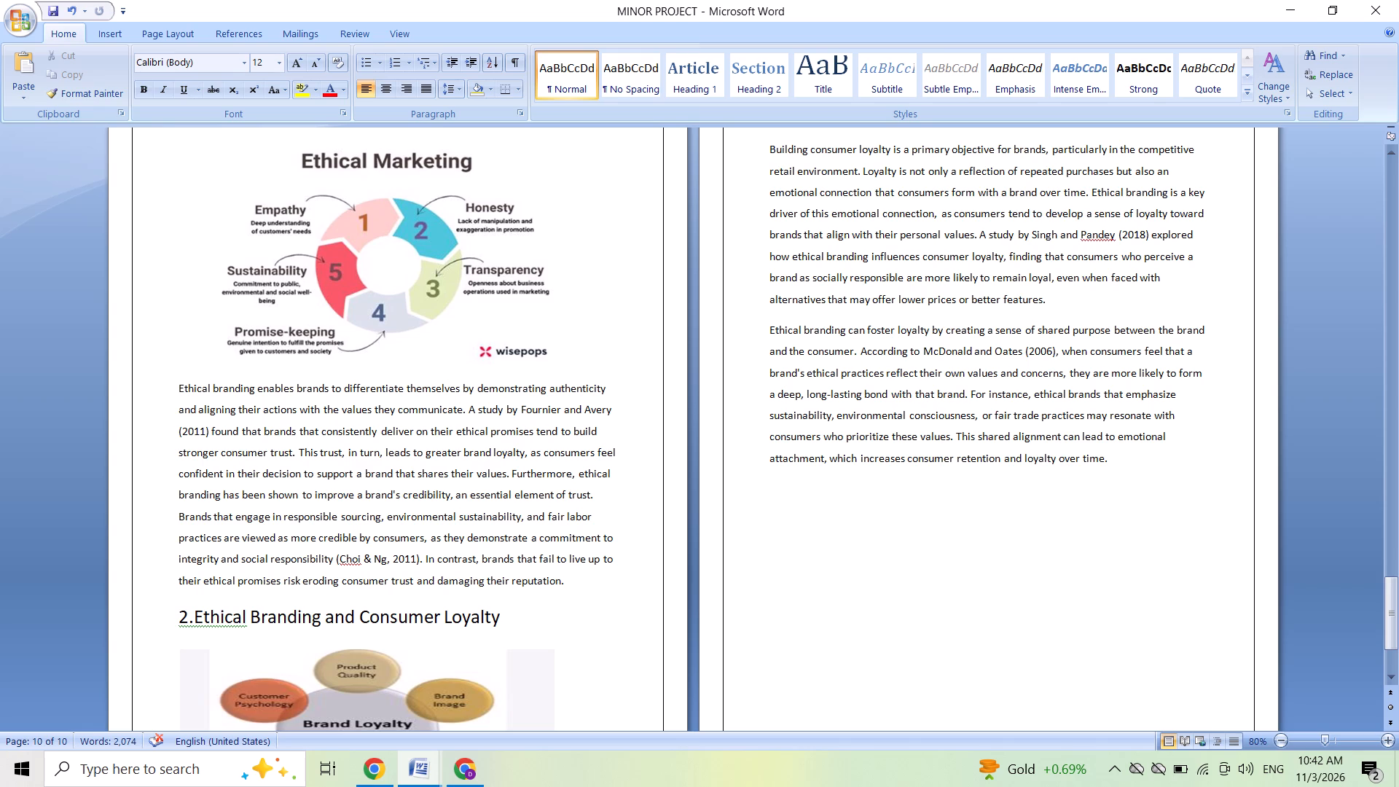
Paste the copied "Moreover, ethical branding can enhance loyalty" text after "loyalty over time." on page 10.
right_click(1110, 461)
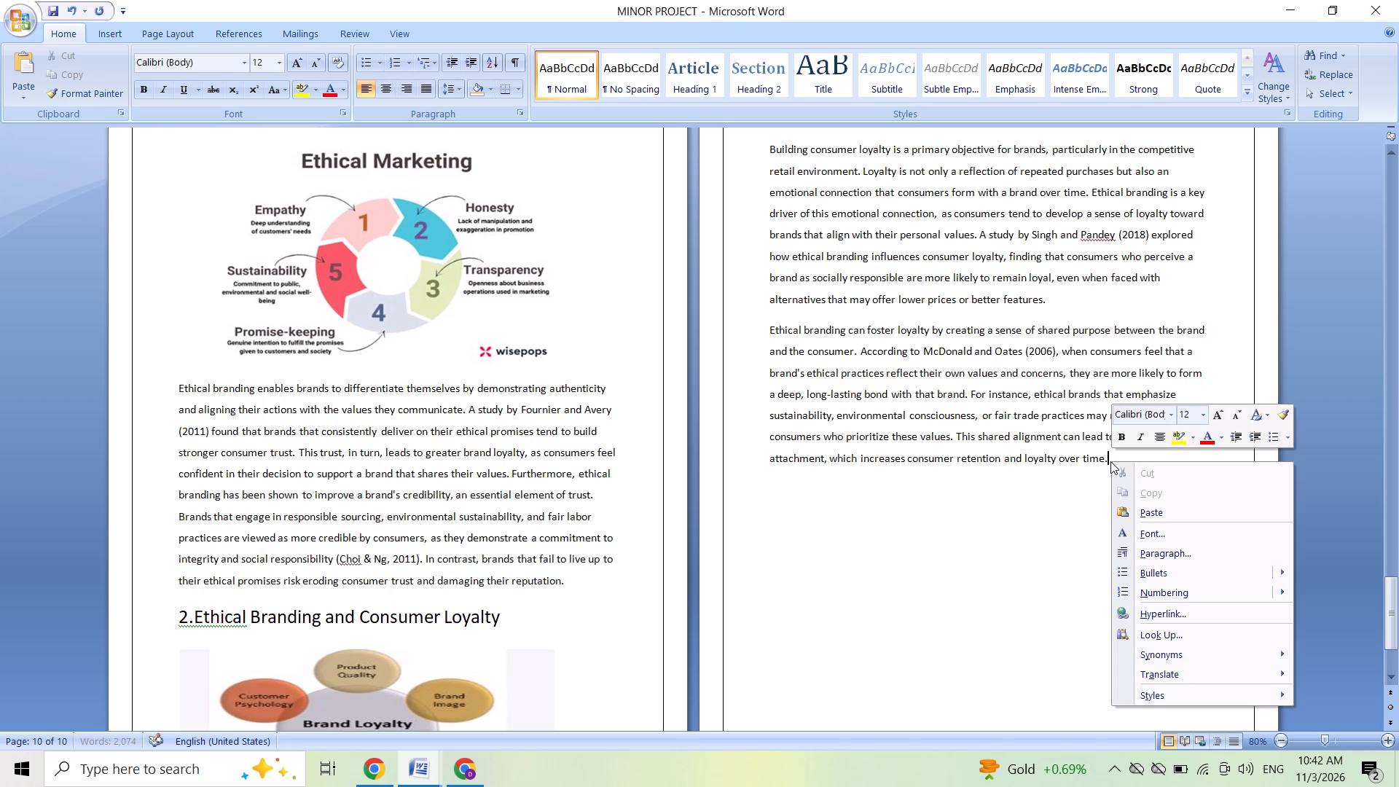
click(1145, 518)
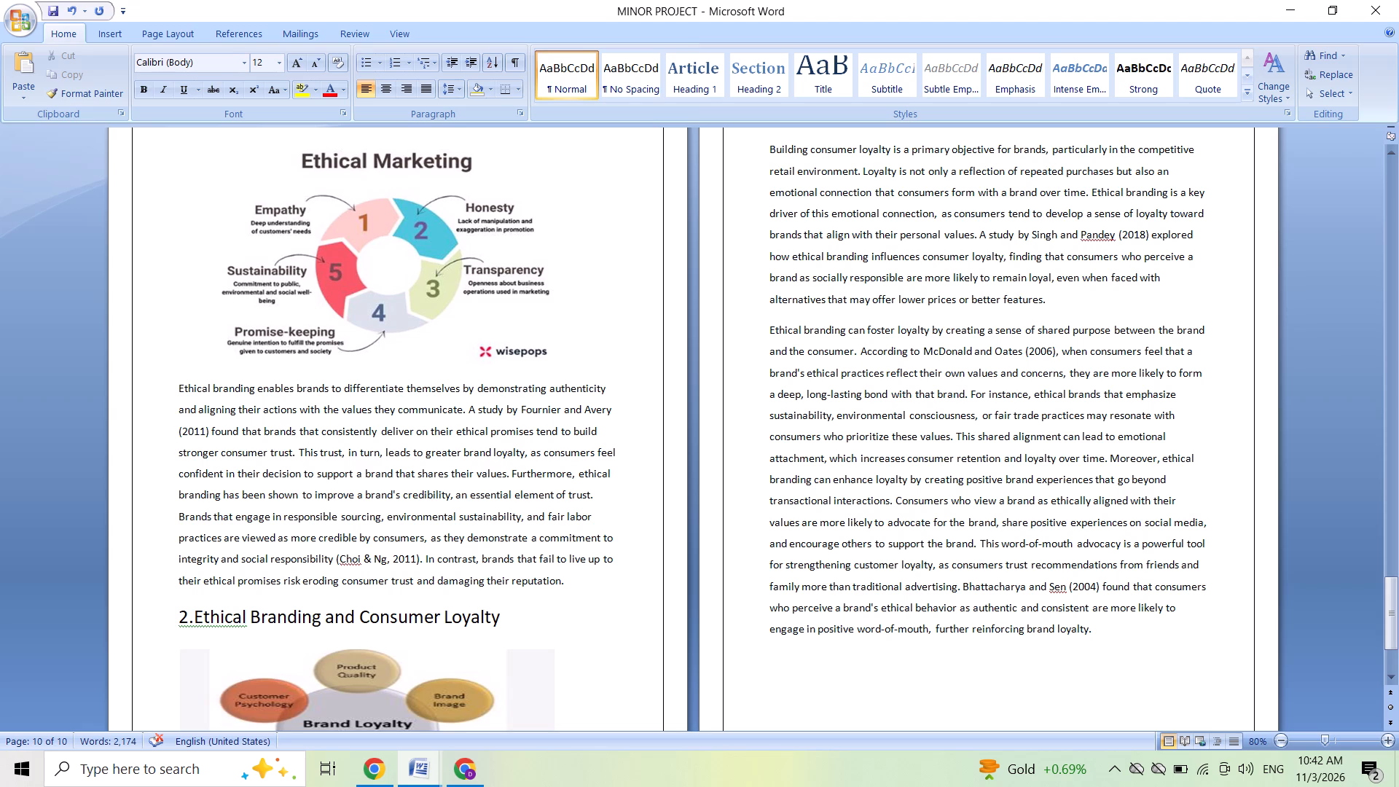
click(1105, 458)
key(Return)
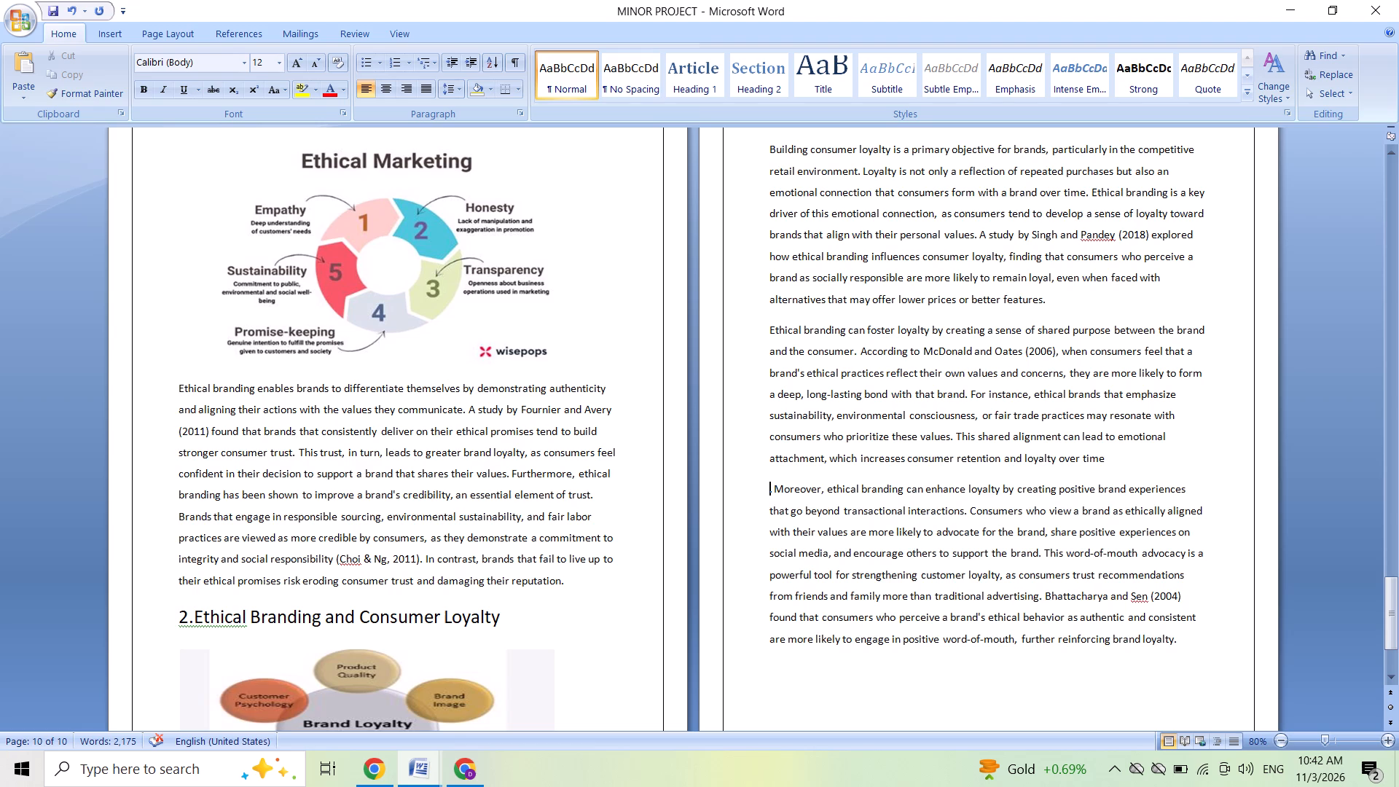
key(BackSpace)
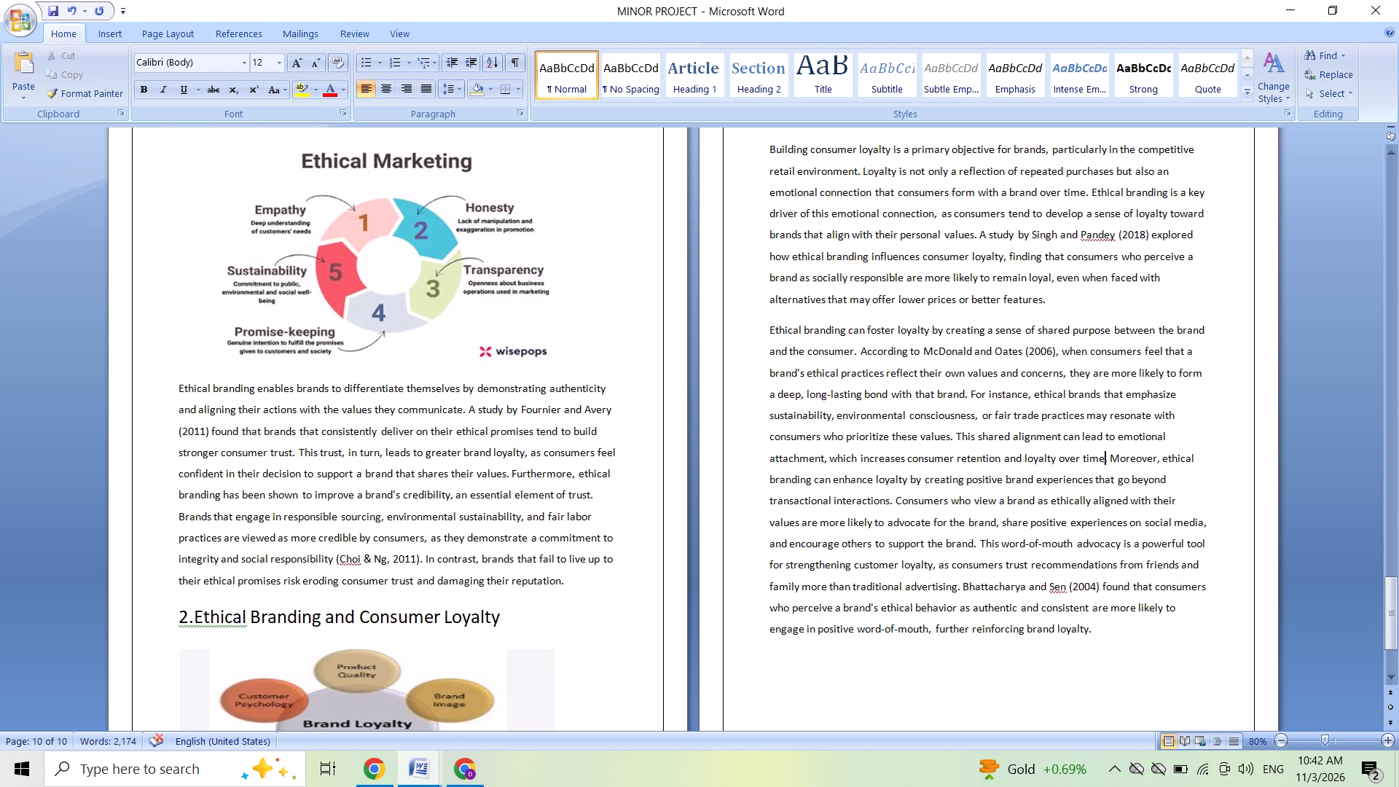
Split the consumer loyalty text on page 10 after "loyalty over time." so "Moreover" starts a new paragraph.
click(1108, 458)
key(Return)
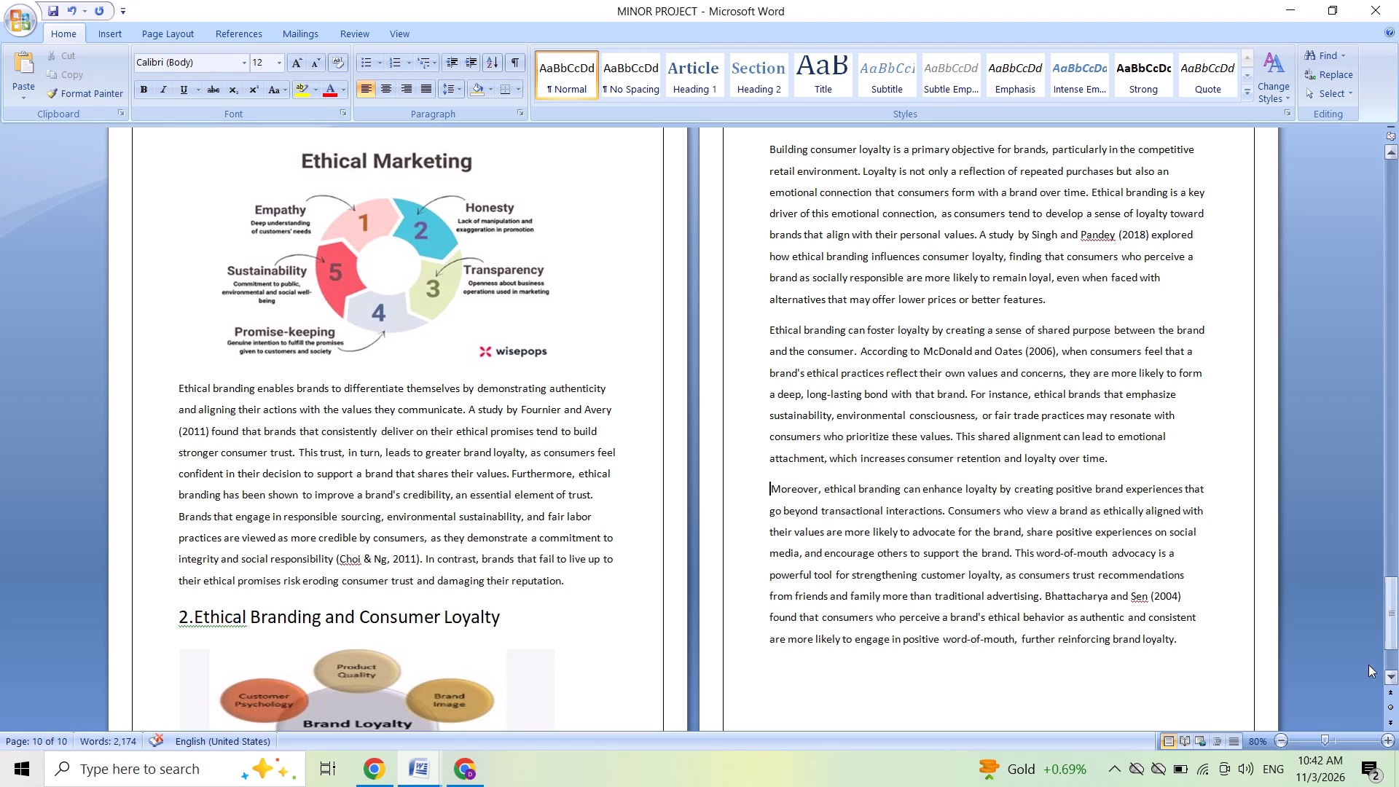
Place the insertion point at the end of the "Moreover" paragraph, after "further reinforcing brand loyalty.".
click(1177, 641)
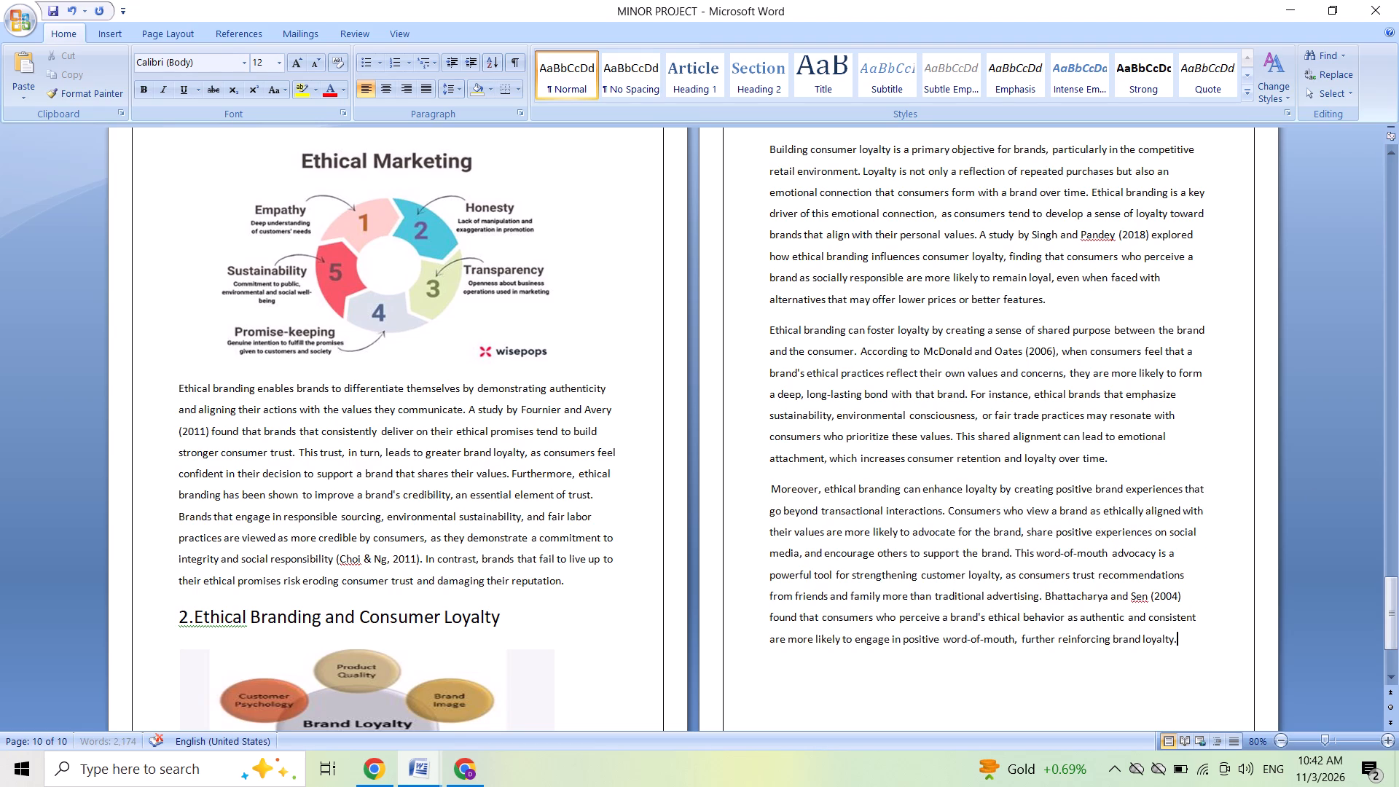
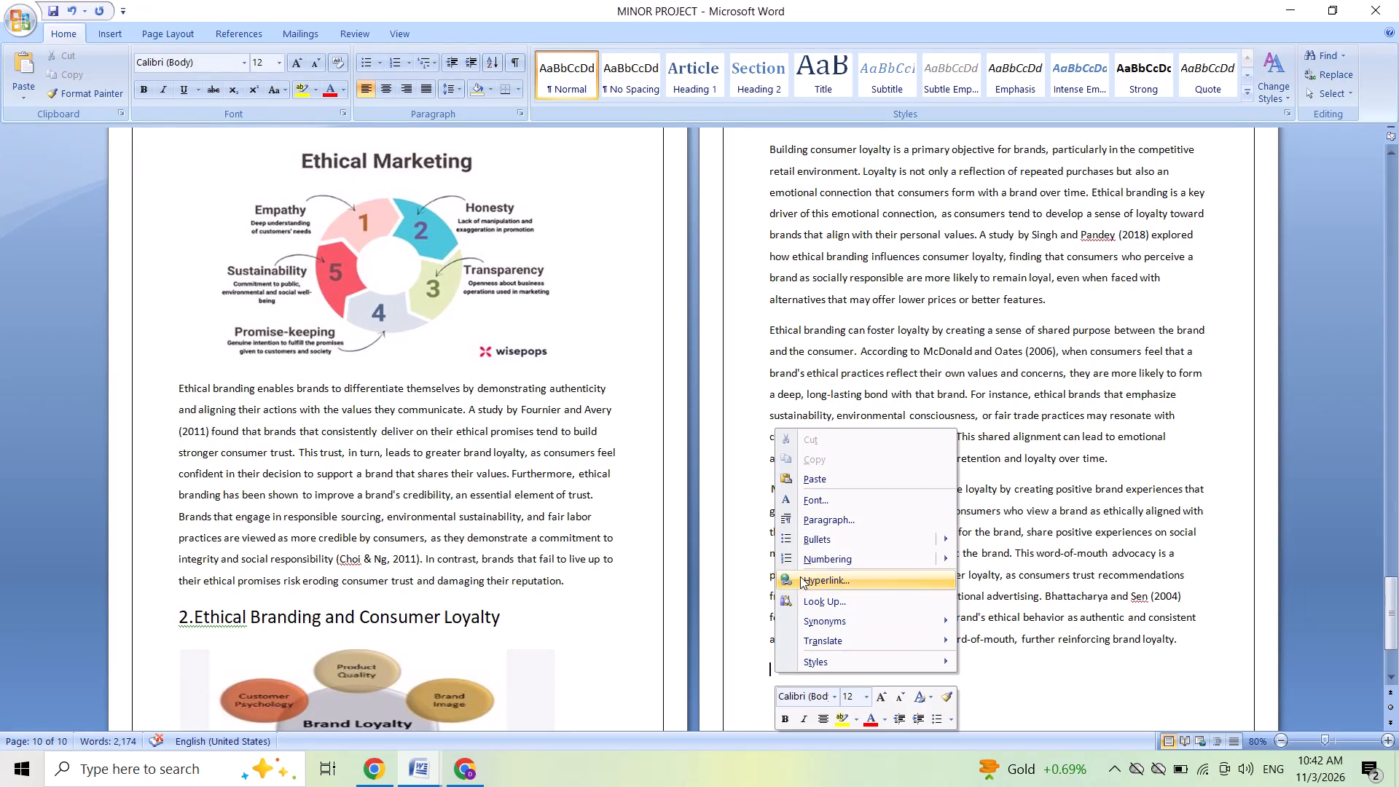
Paste the copied paragraph on consumer loyalty through corporate social responsibility (CSR) initiatives at the end of the consumer loyalty text.
click(818, 485)
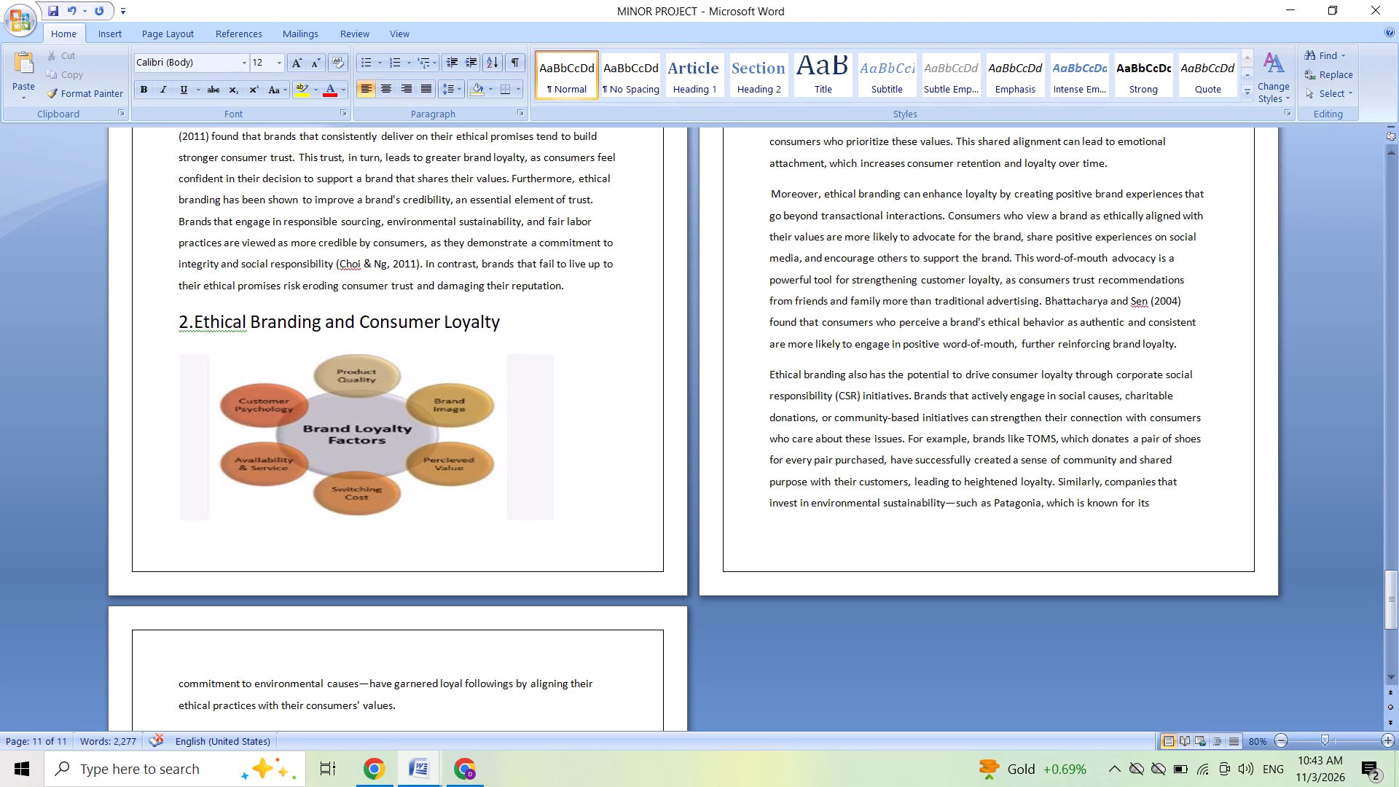
Start a new paragraph after "with their consumers' values." at the end of the text on page 11.
key(Down)
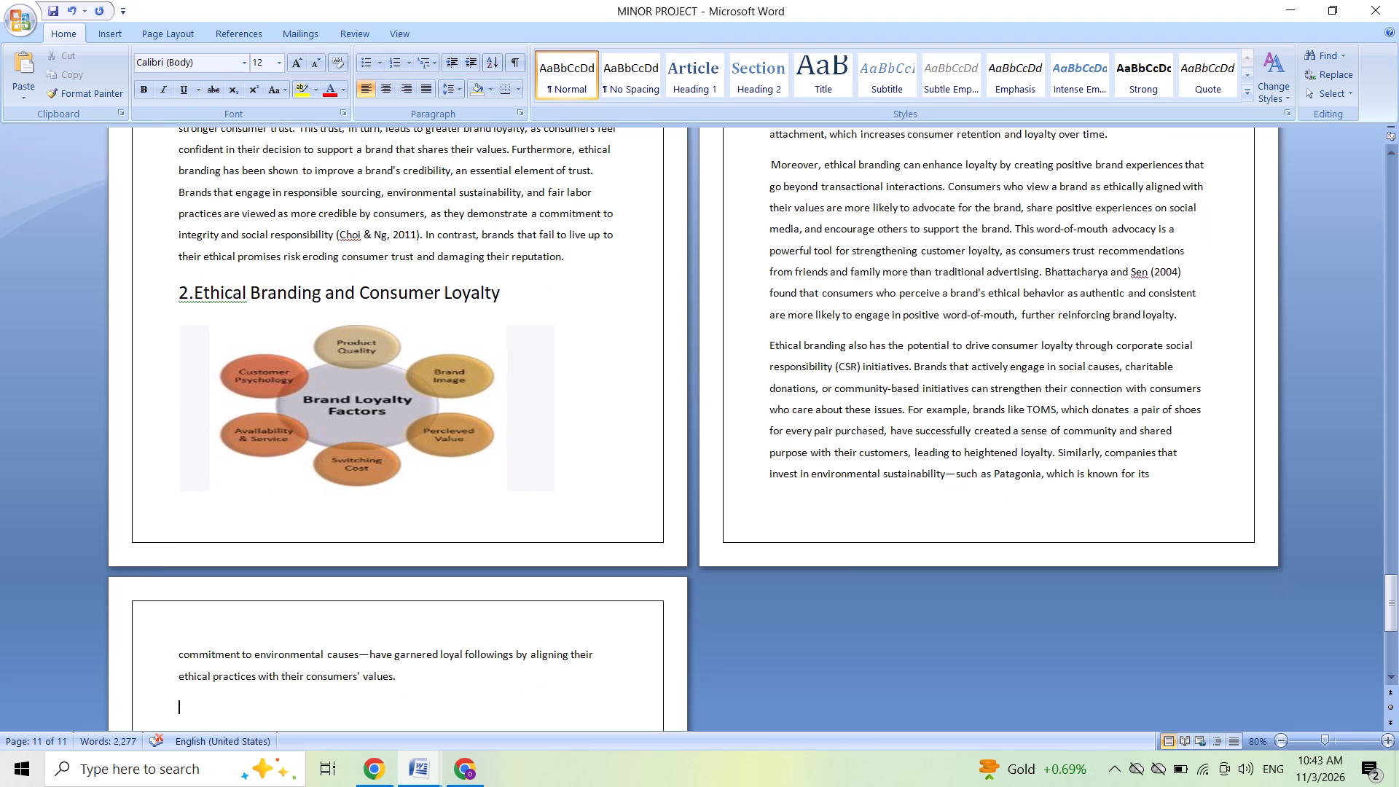
key(Down)
key(Down)
key(Down)
key(Down)
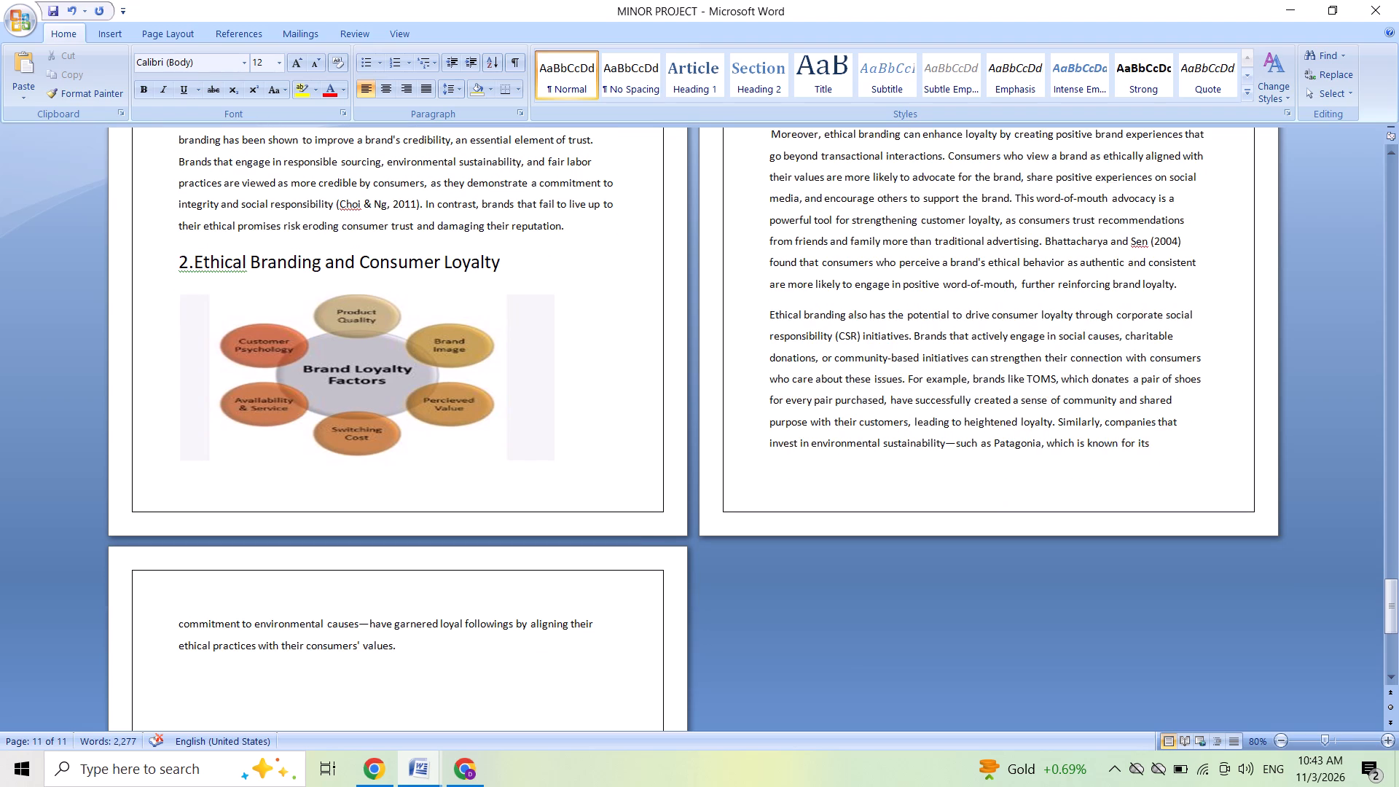
click(396, 644)
key(Return)
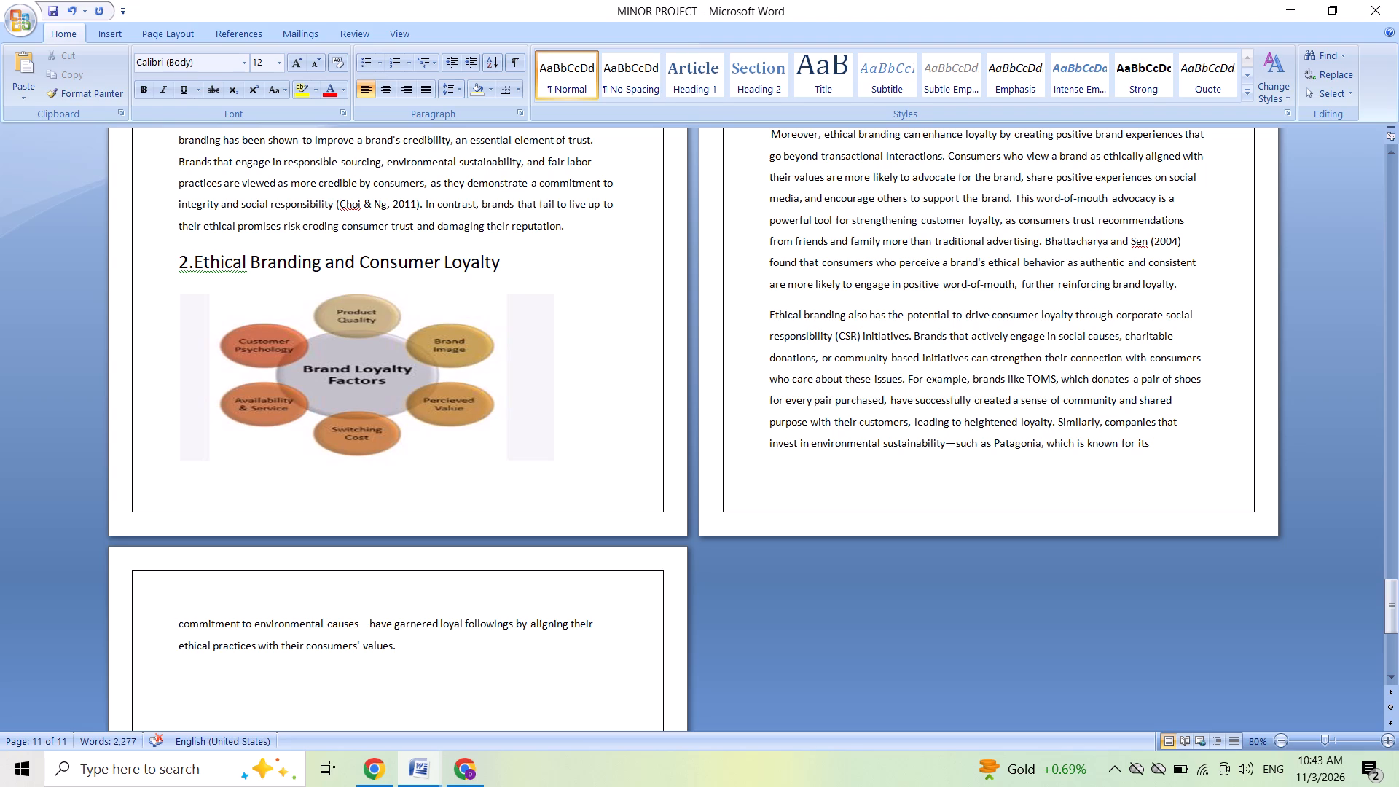
Switch to Chrome, search Google Images for "consumer decision making process" and open the BC Open Textbooks diagram's preview.
click(360, 771)
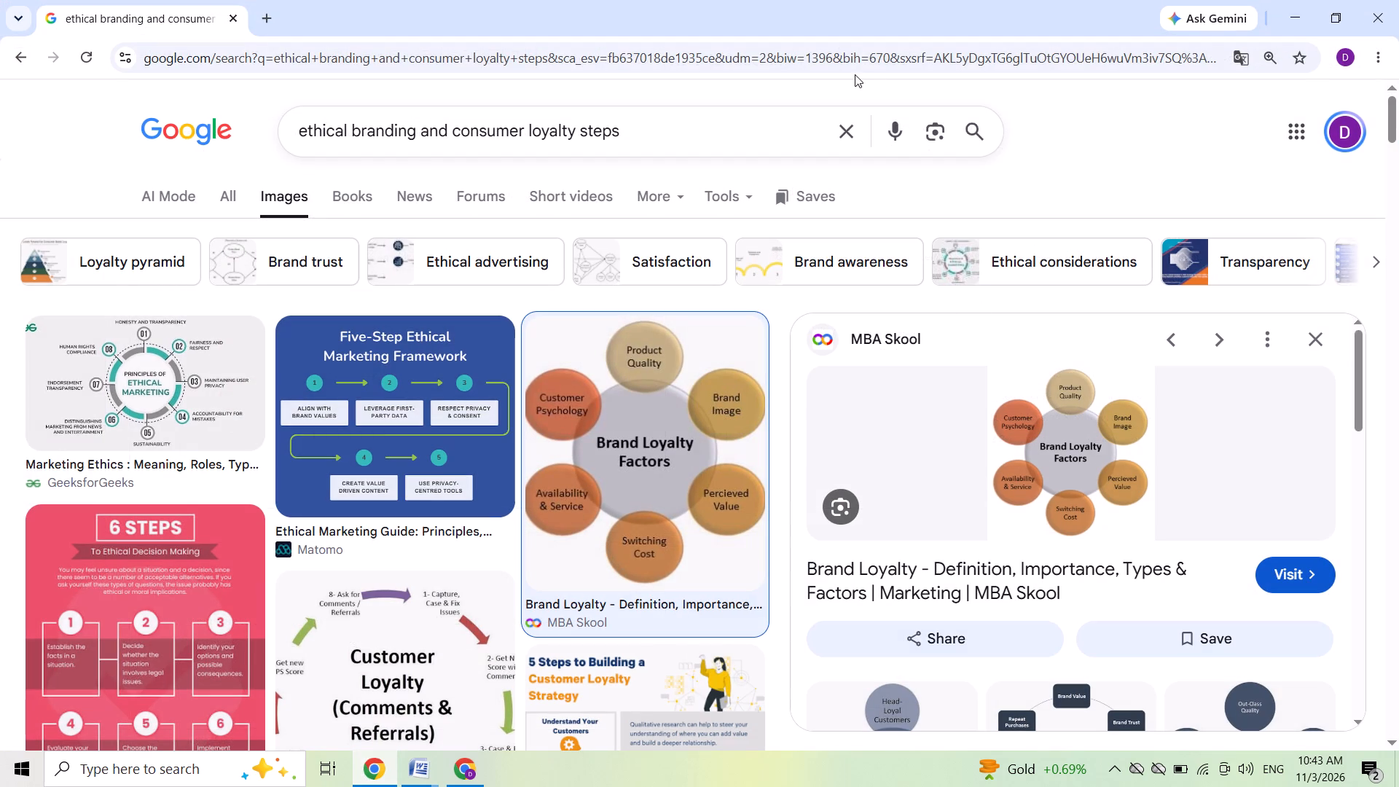
click(845, 130)
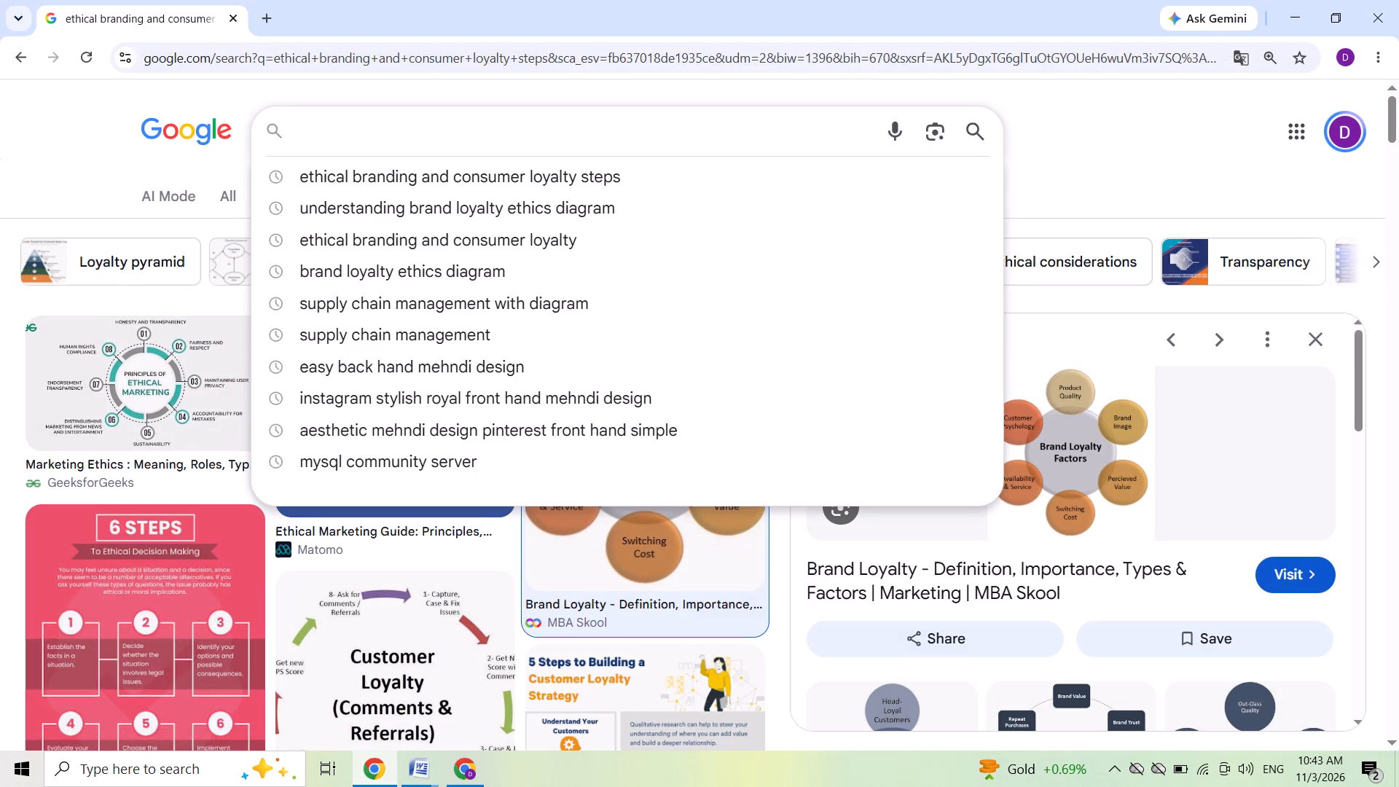
text(con)
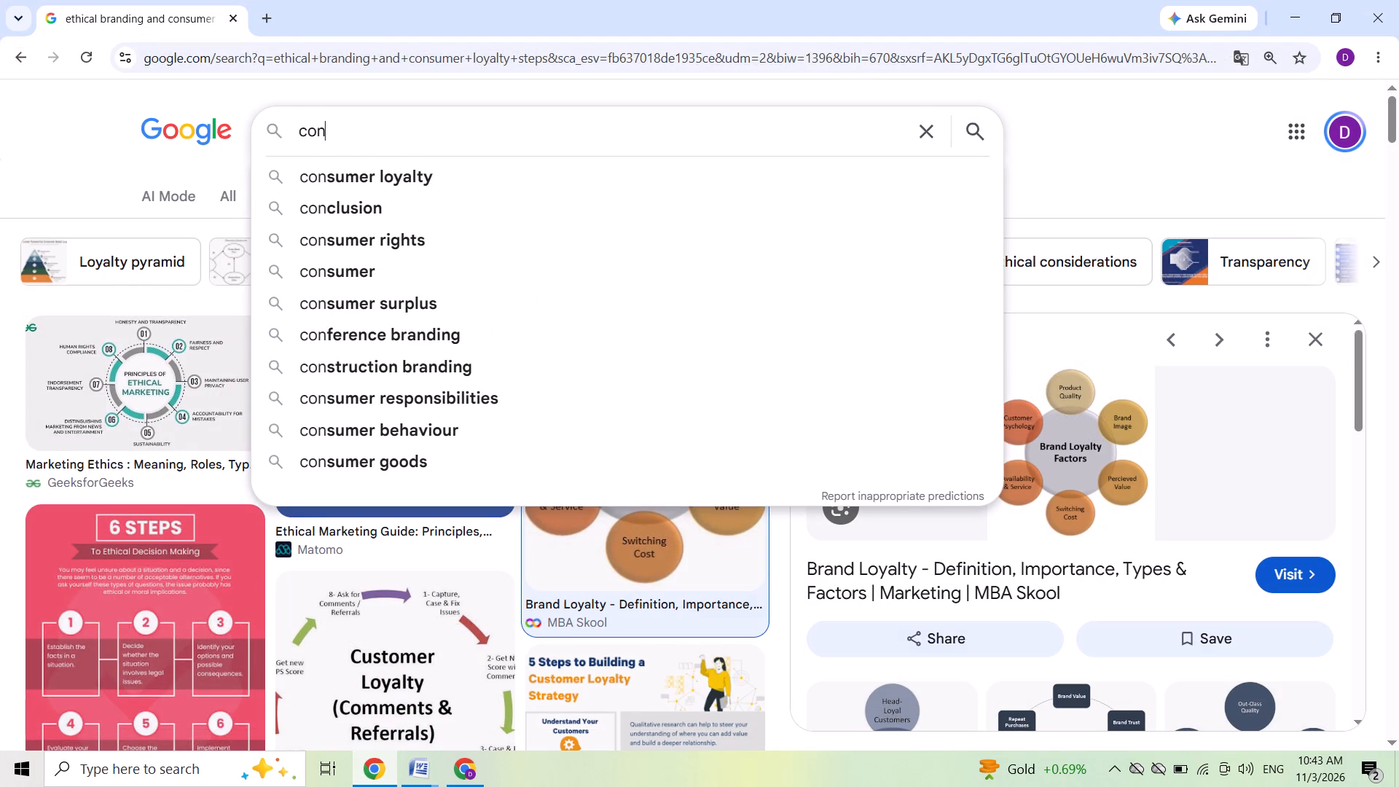
text(sumer decision)
key(space)
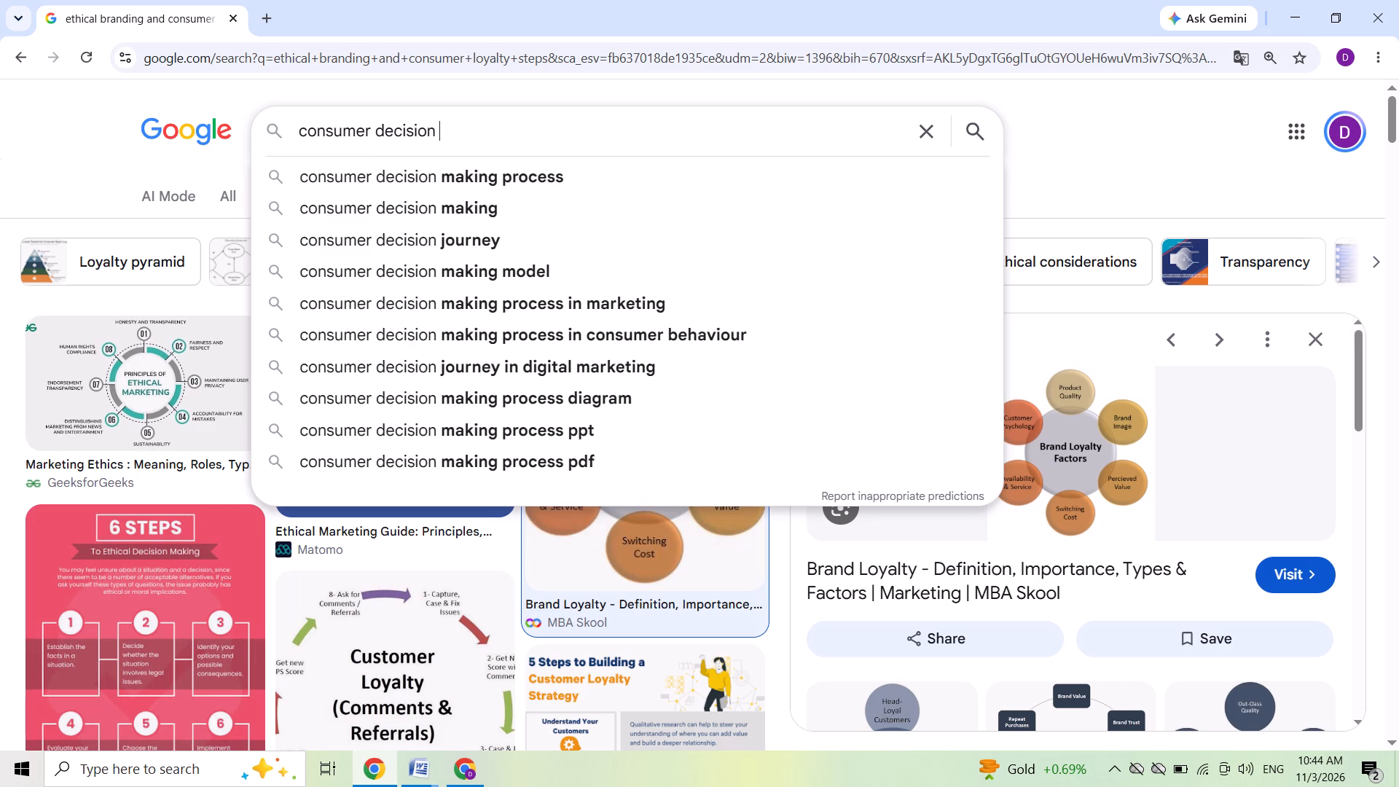
click(740, 179)
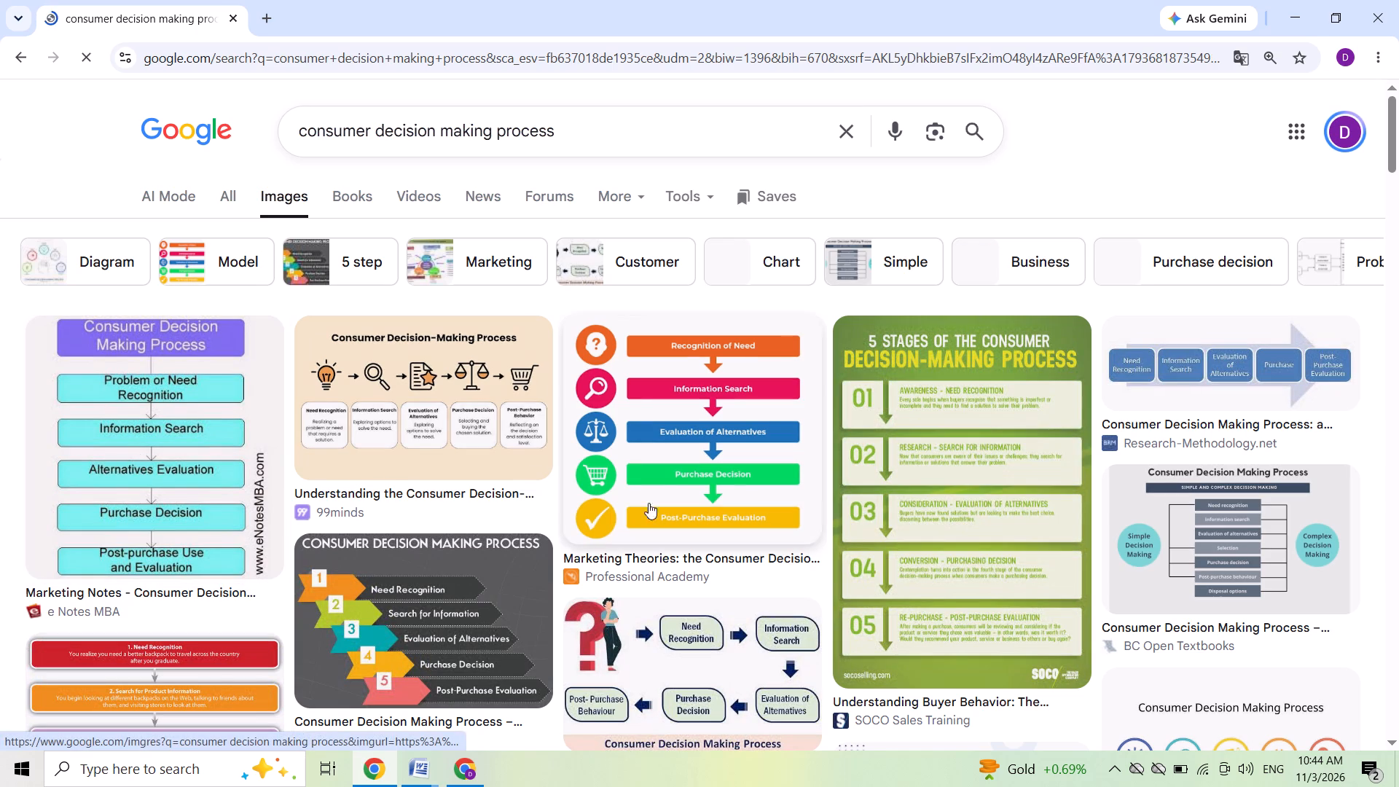
click(1199, 531)
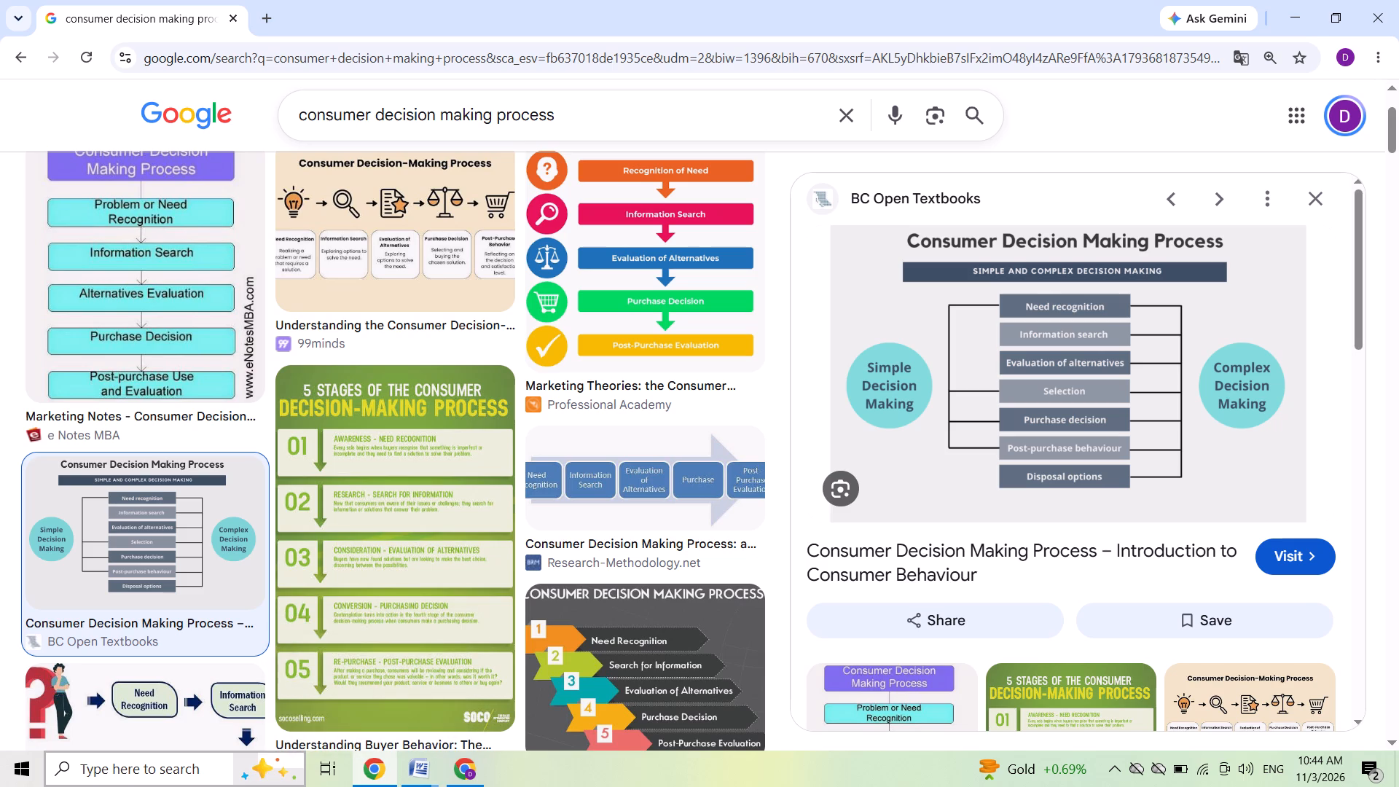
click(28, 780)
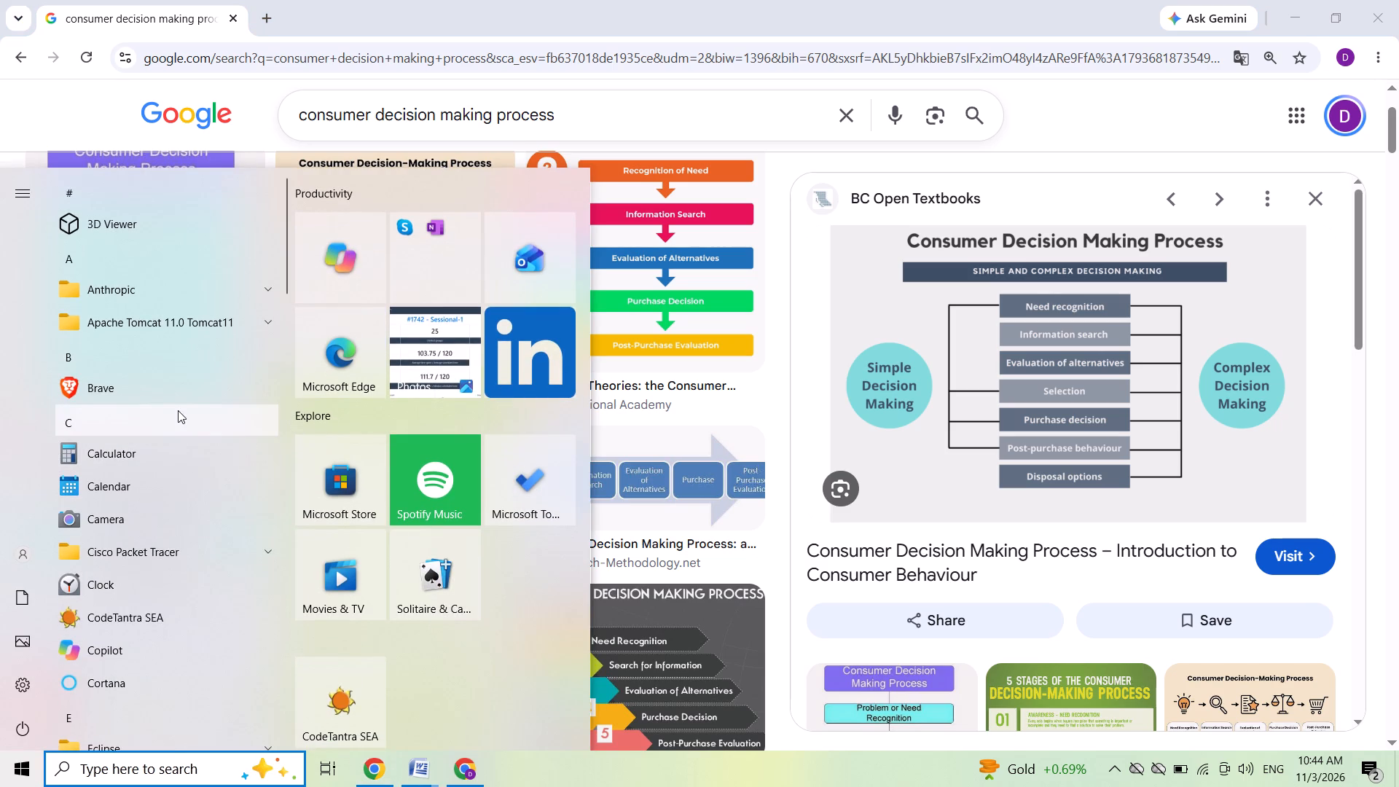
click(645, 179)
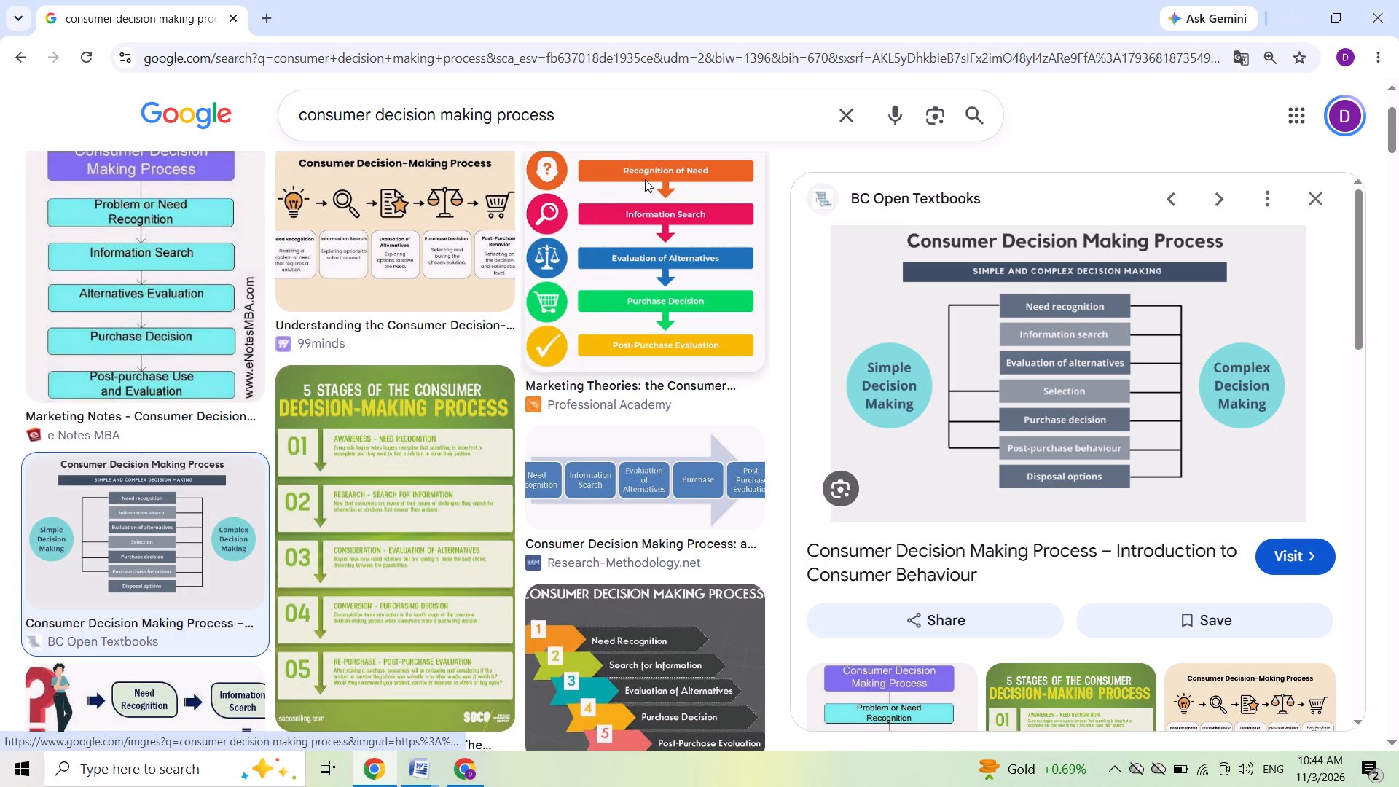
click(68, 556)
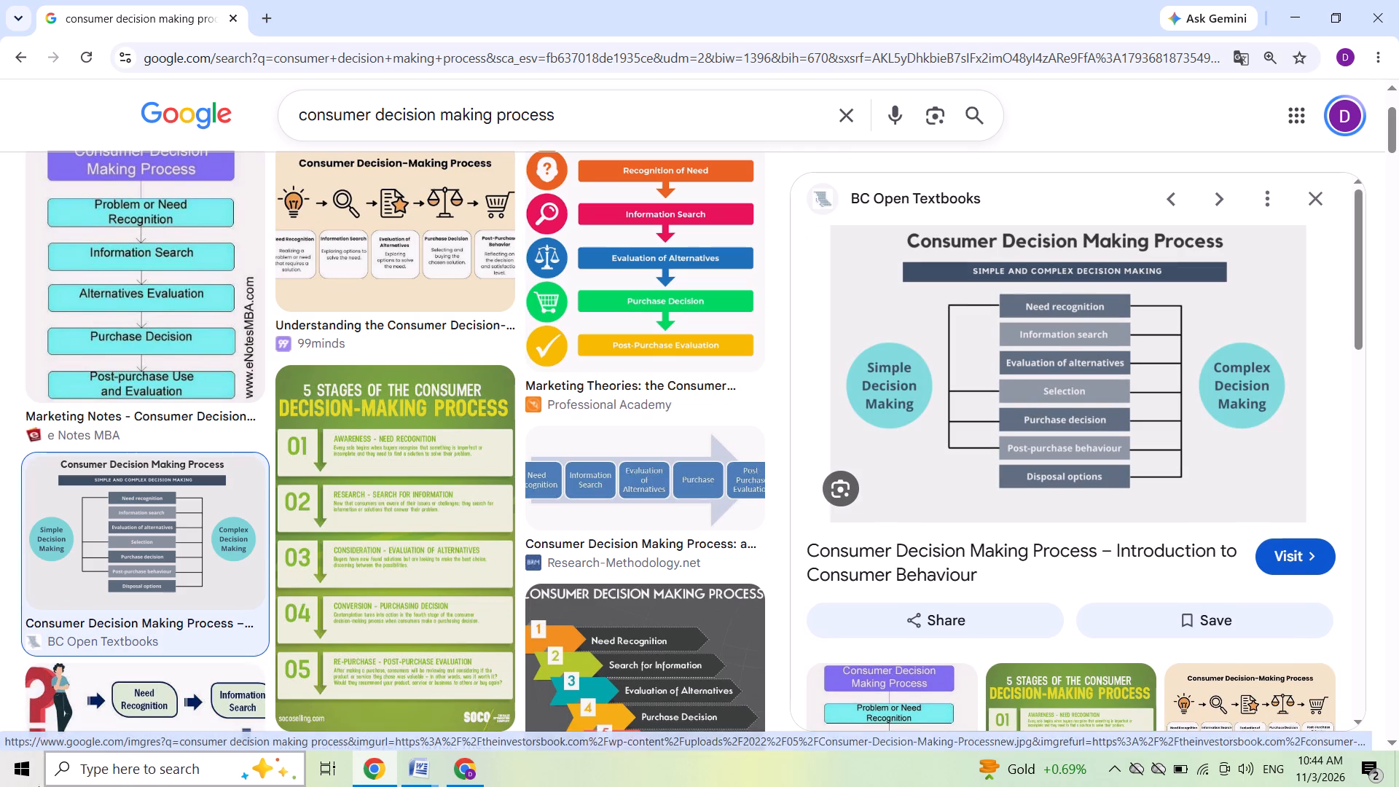
Open Snipping Tool and take a rectangular snip of the enlarged Consumer Decision Making Process diagram.
click(4, 783)
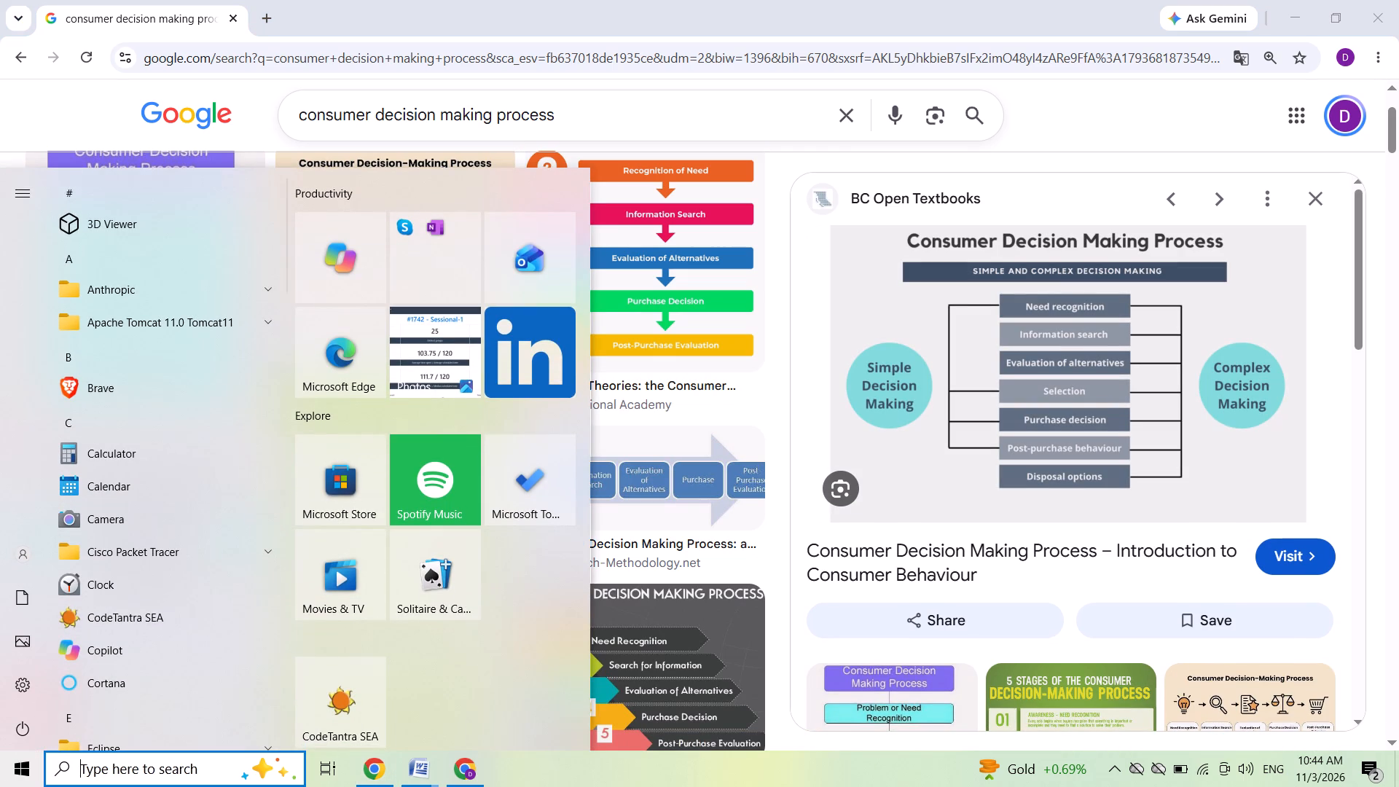
click(208, 775)
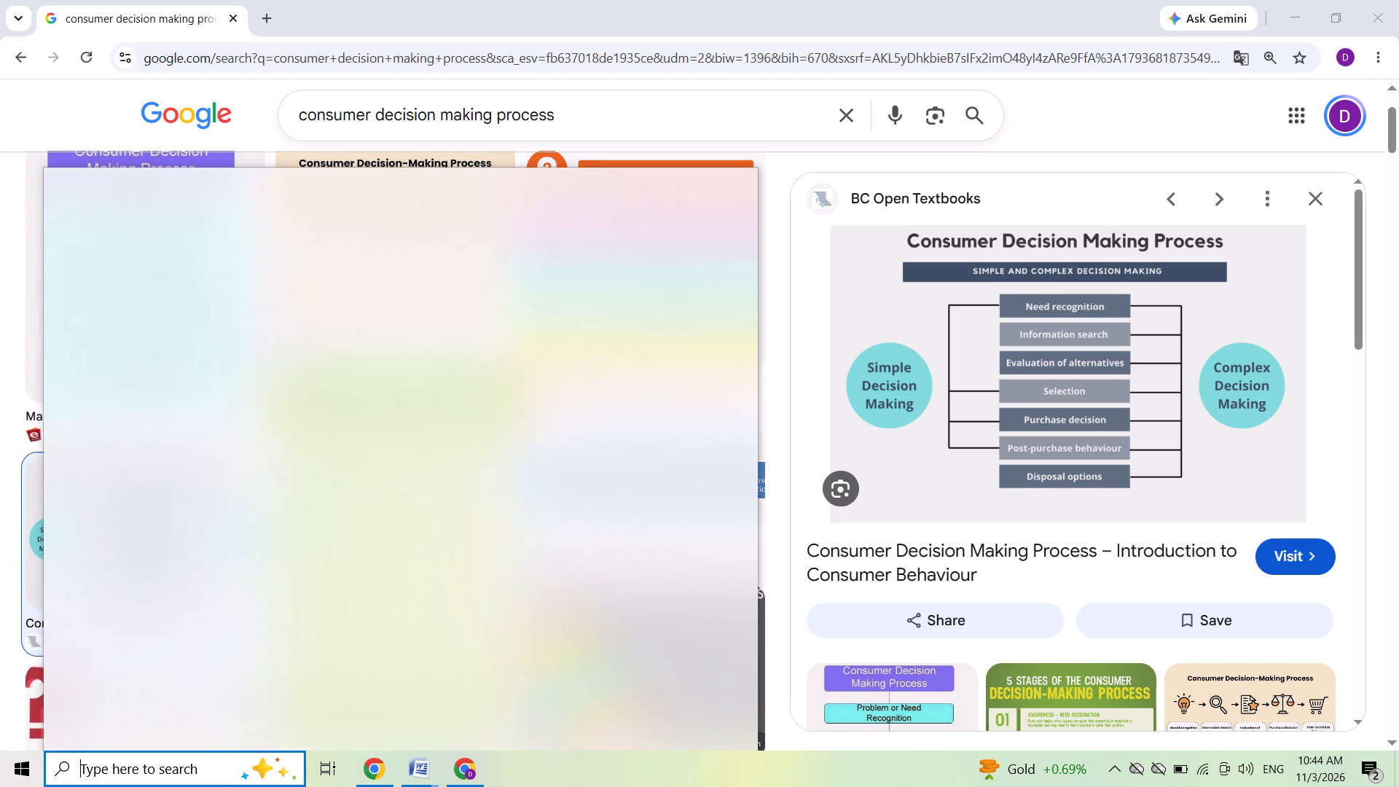
click(212, 294)
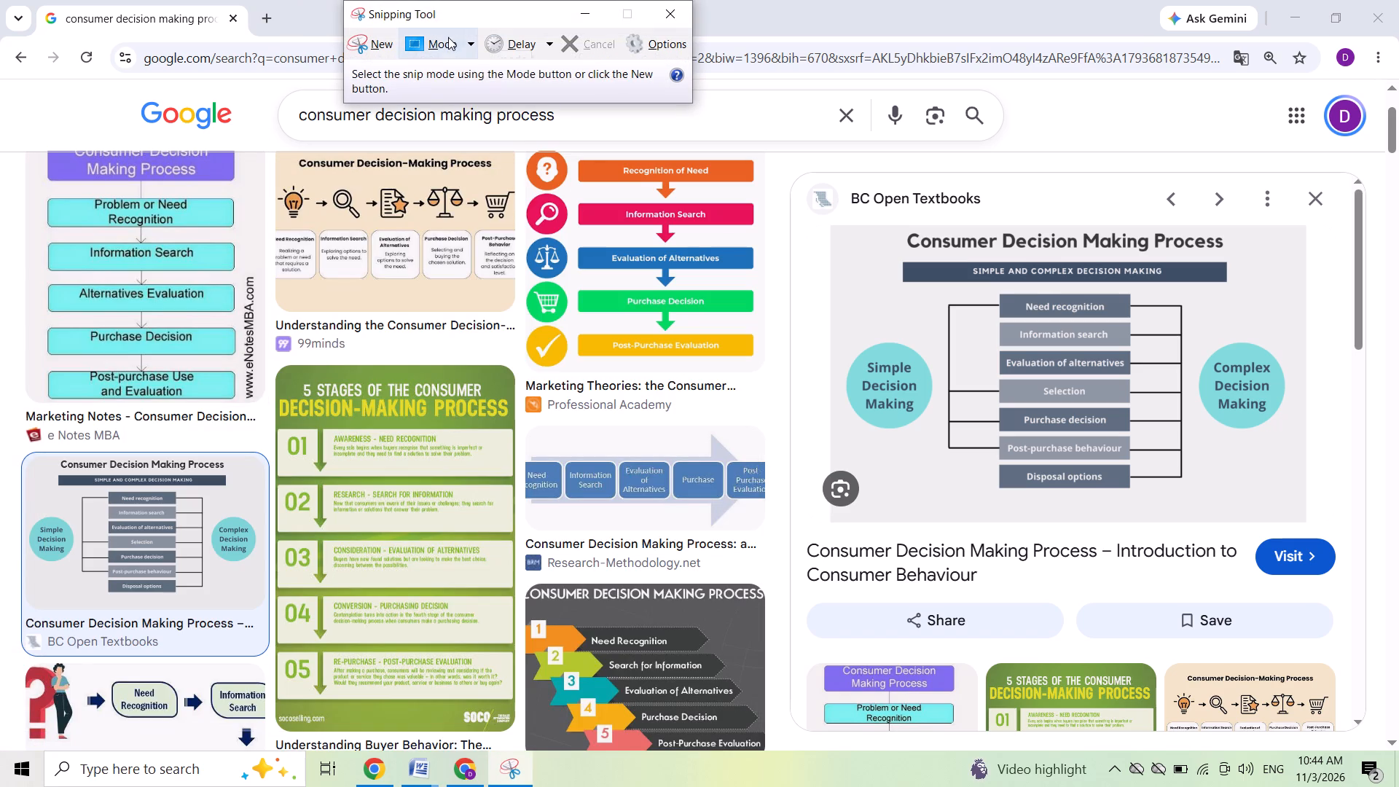
click(448, 37)
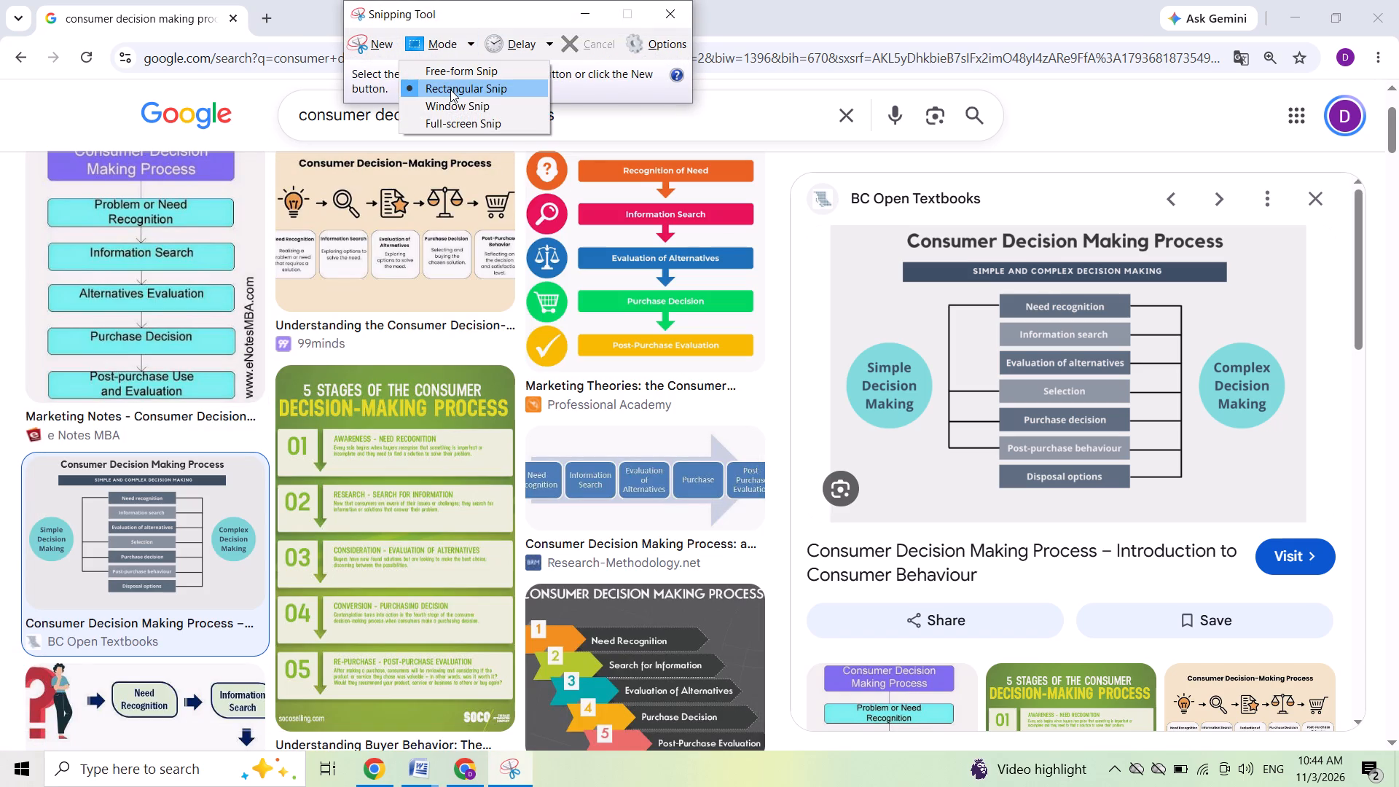
click(450, 90)
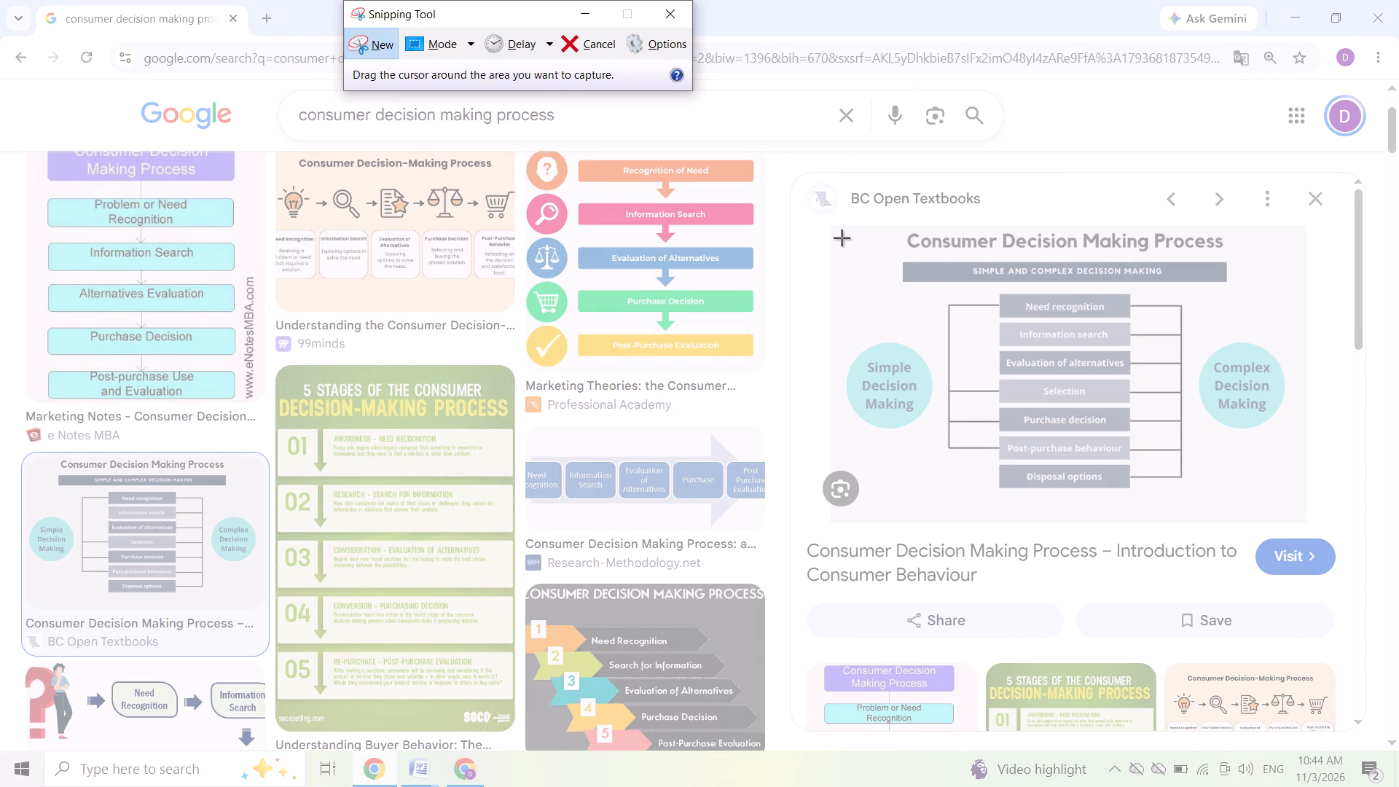
right_drag(842, 238, 963, 275)
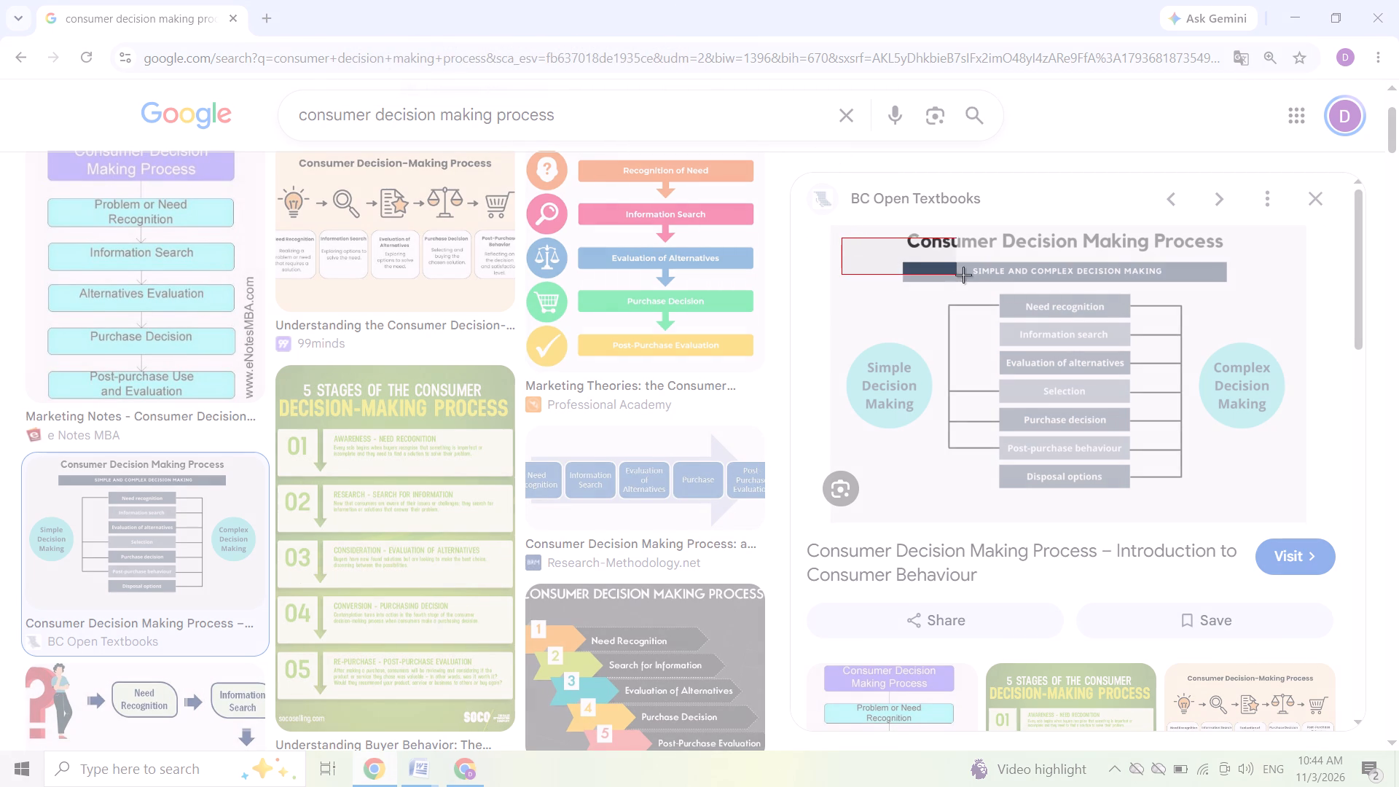
right_drag(963, 275, 1261, 422)
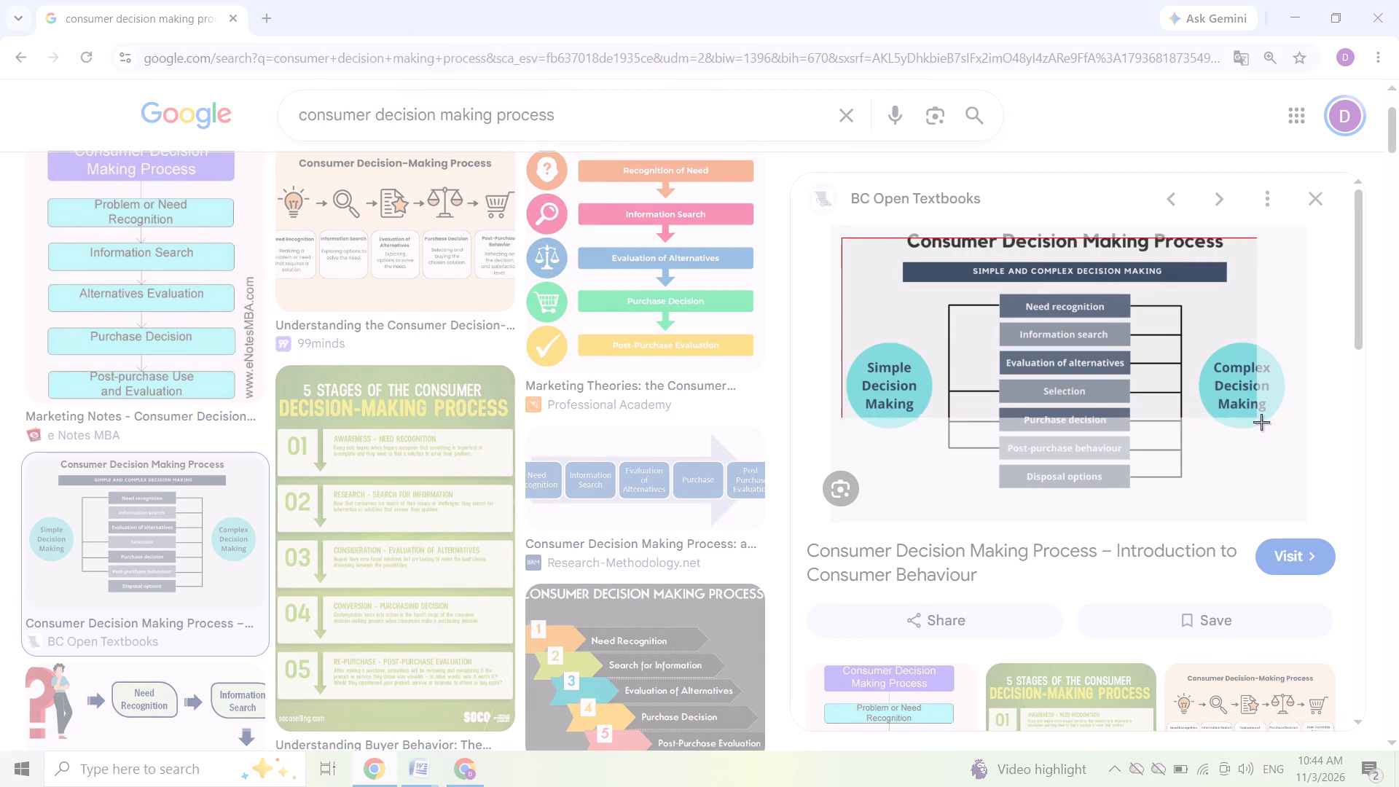
right_drag(1261, 422, 1334, 492)
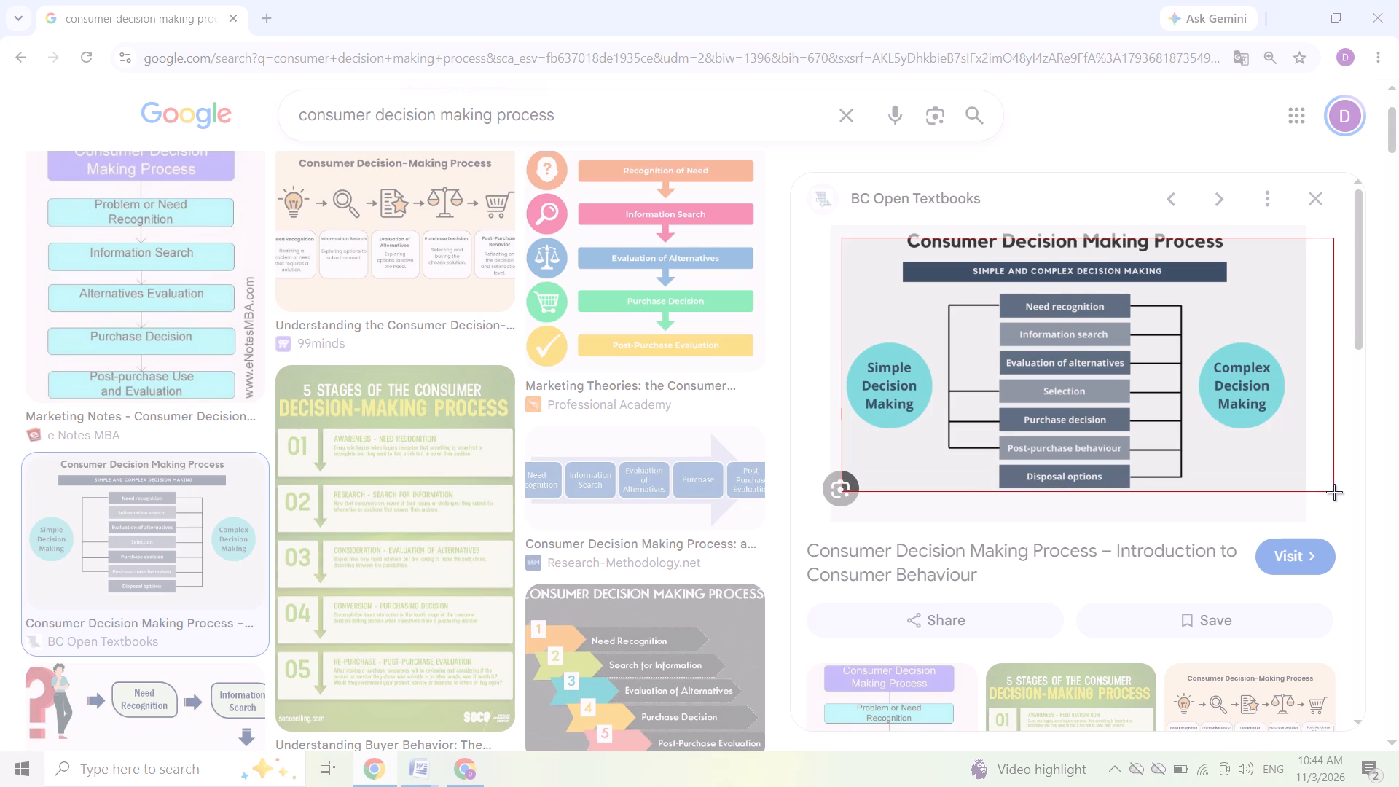
right_drag(1334, 492, 1307, 514)
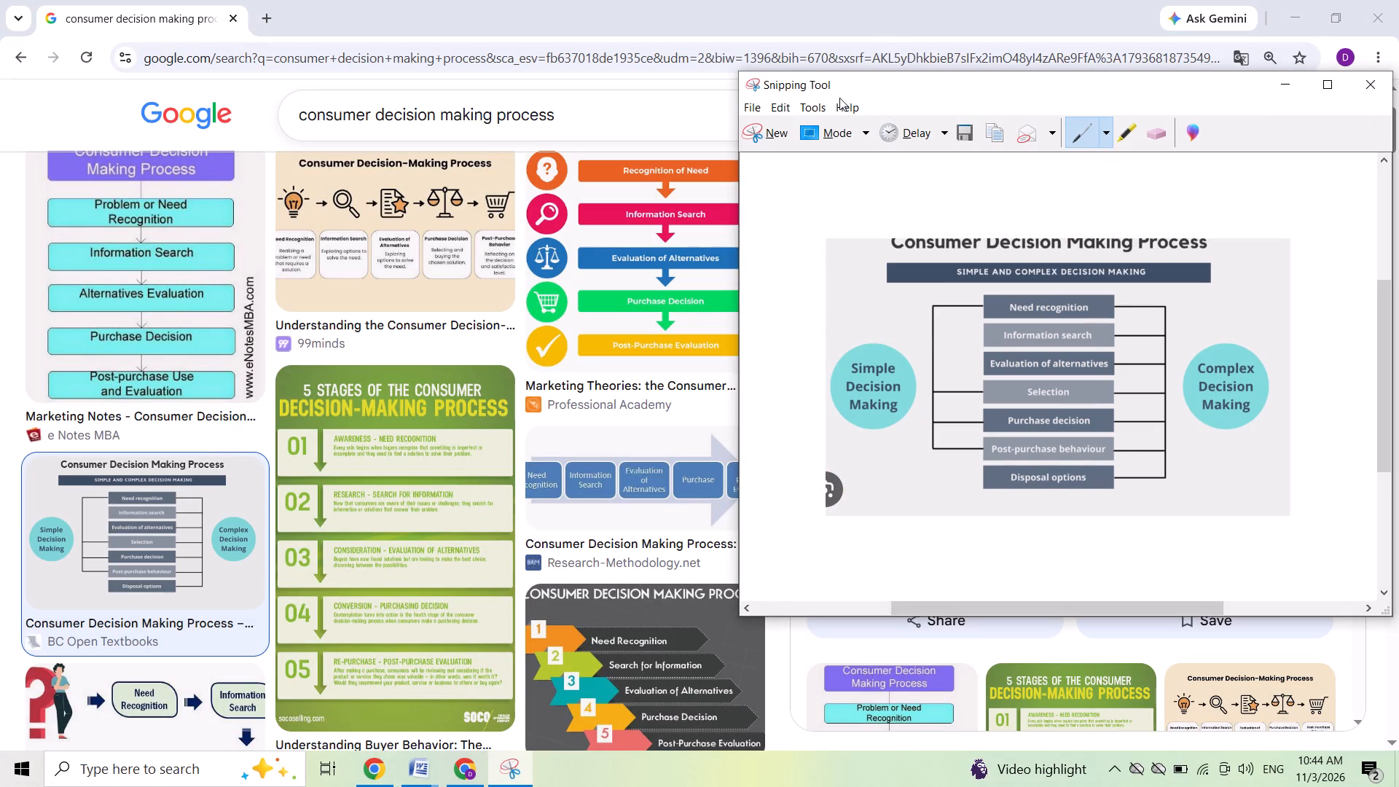
Retake the rectangular snip of the Consumer Decision Making Process diagram, including its full title down to below Disposal options.
click(772, 133)
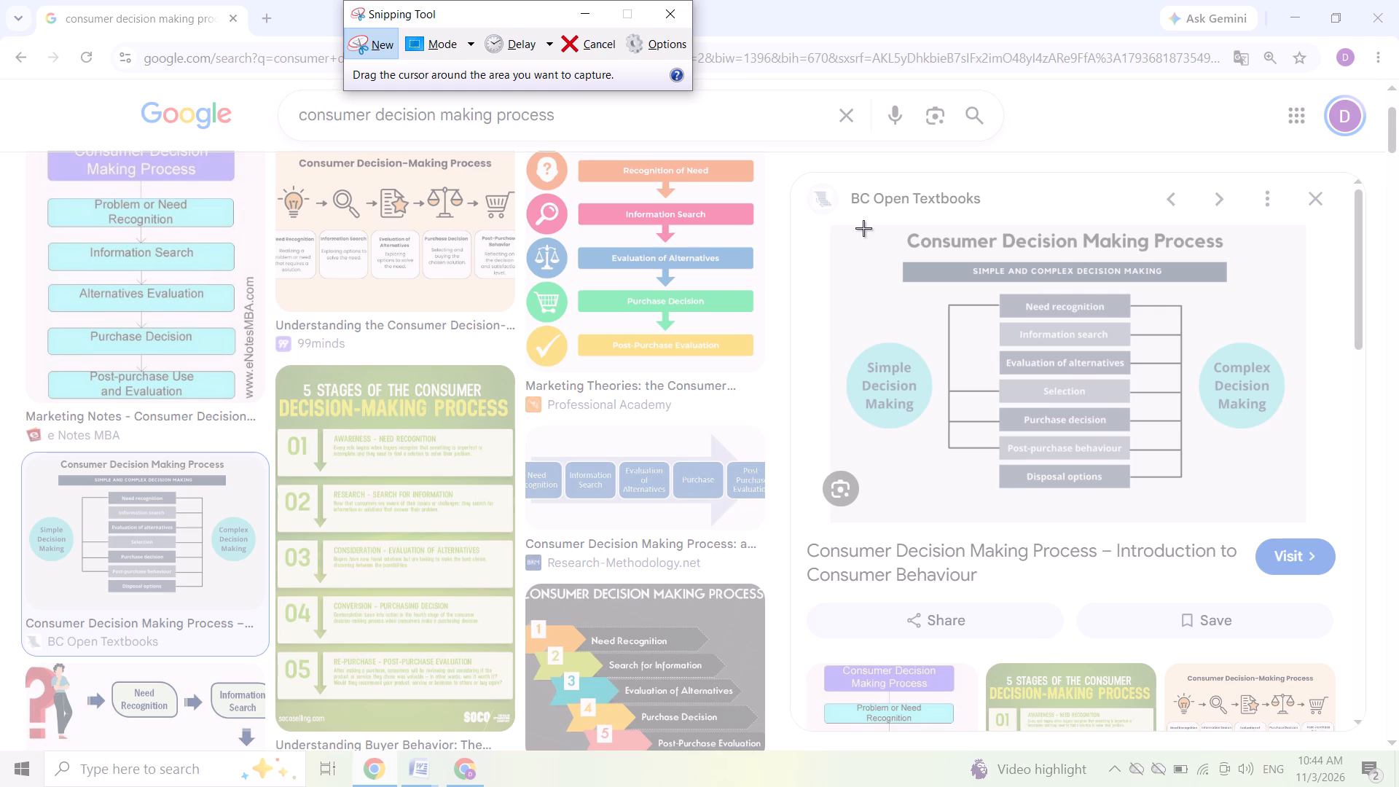
right_drag(854, 224, 901, 299)
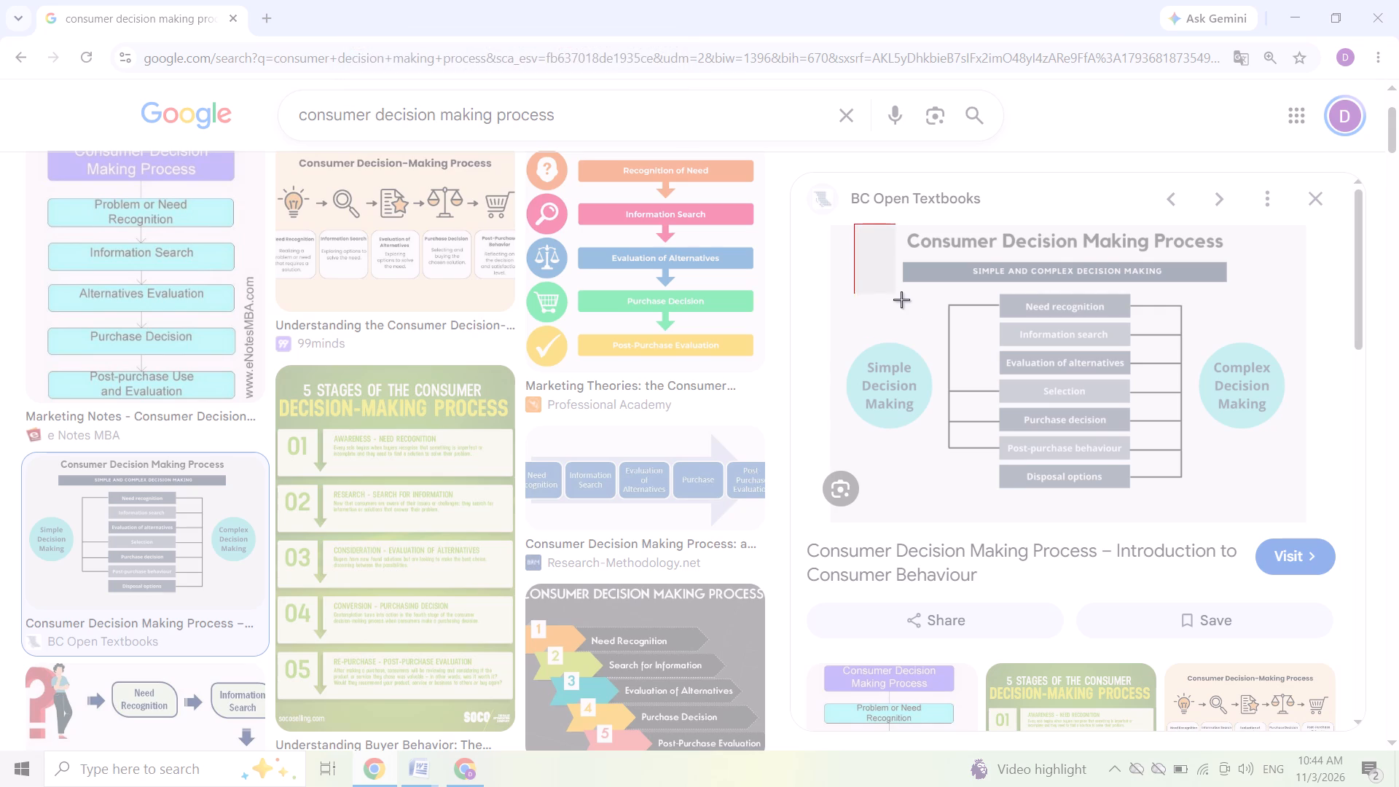
right_drag(901, 299, 1164, 476)
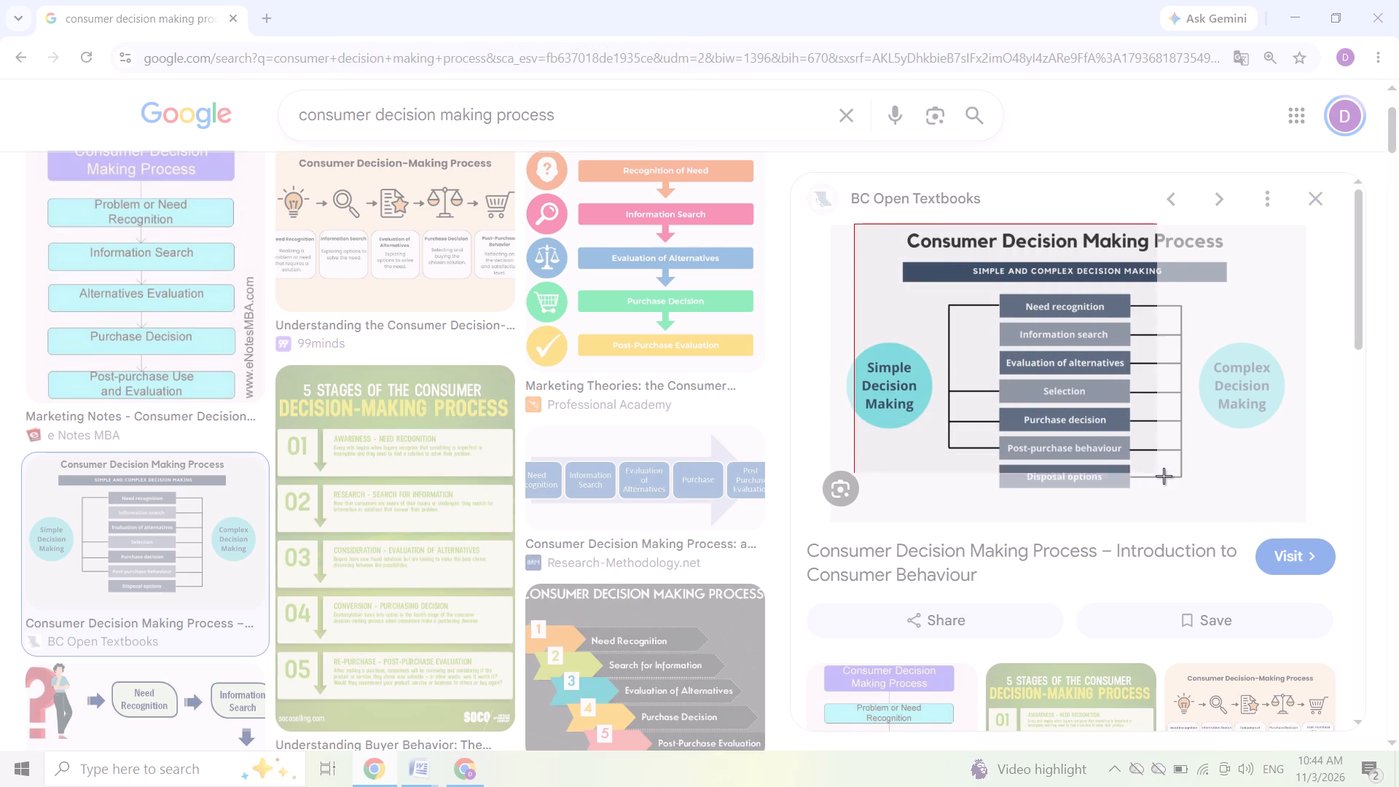
right_drag(1164, 476, 1290, 493)
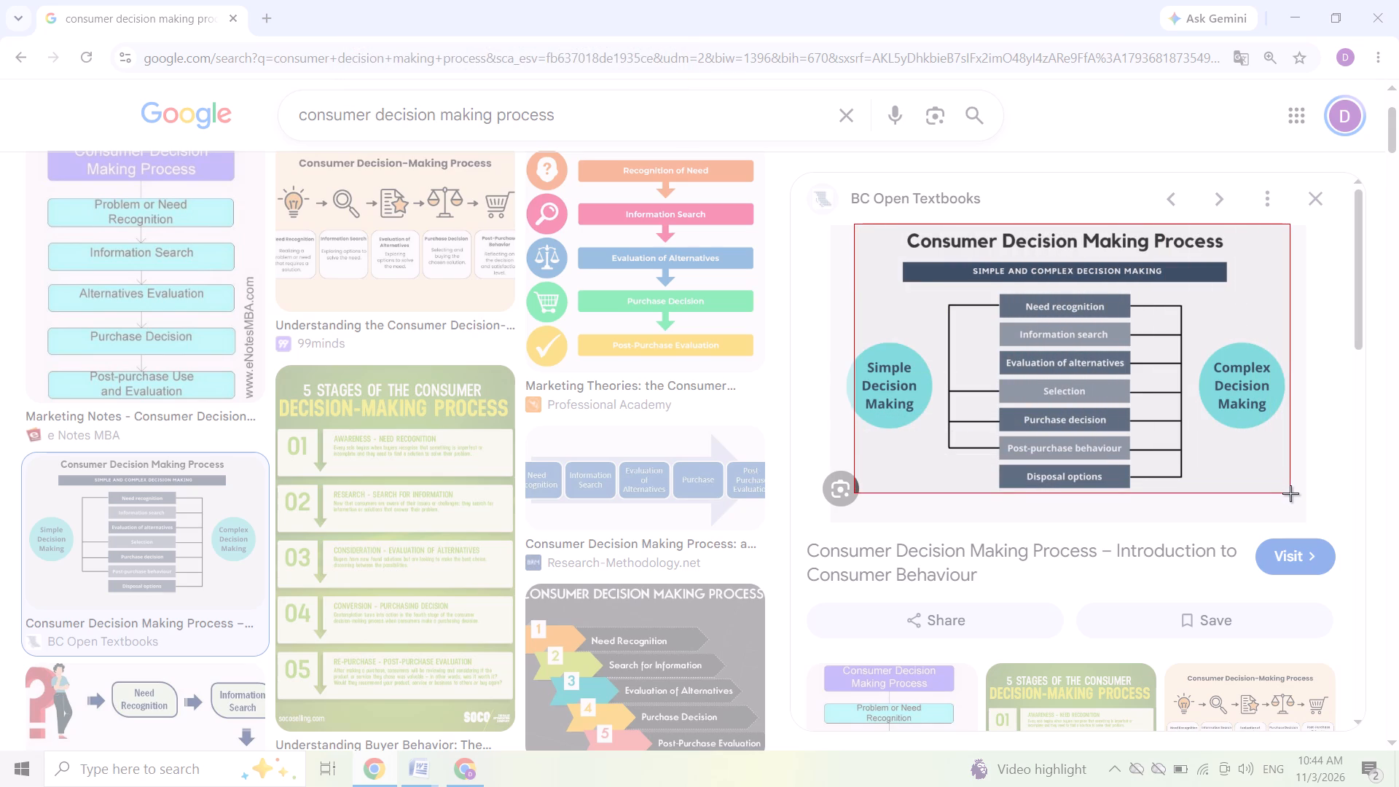
right_drag(1290, 493, 1293, 505)
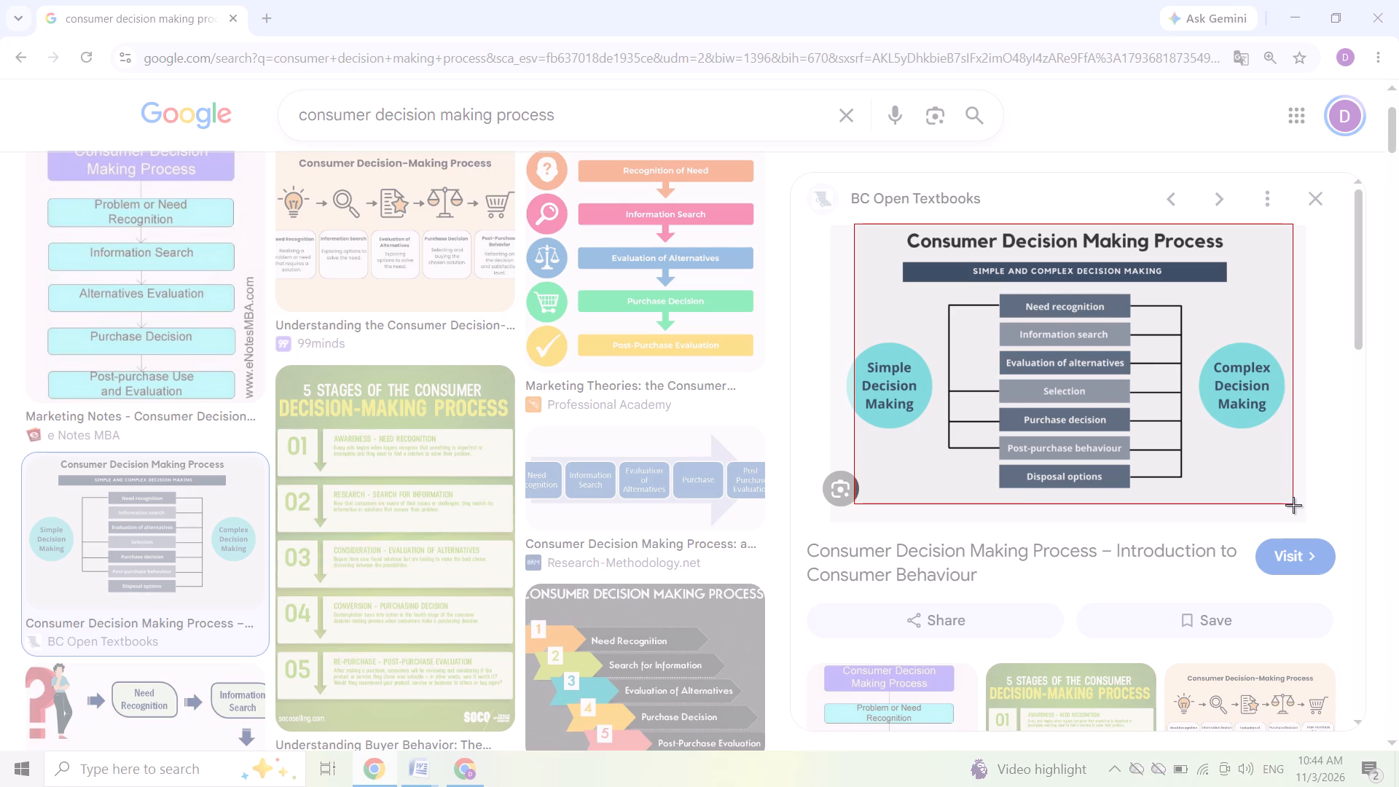
right_drag(1293, 505, 1293, 506)
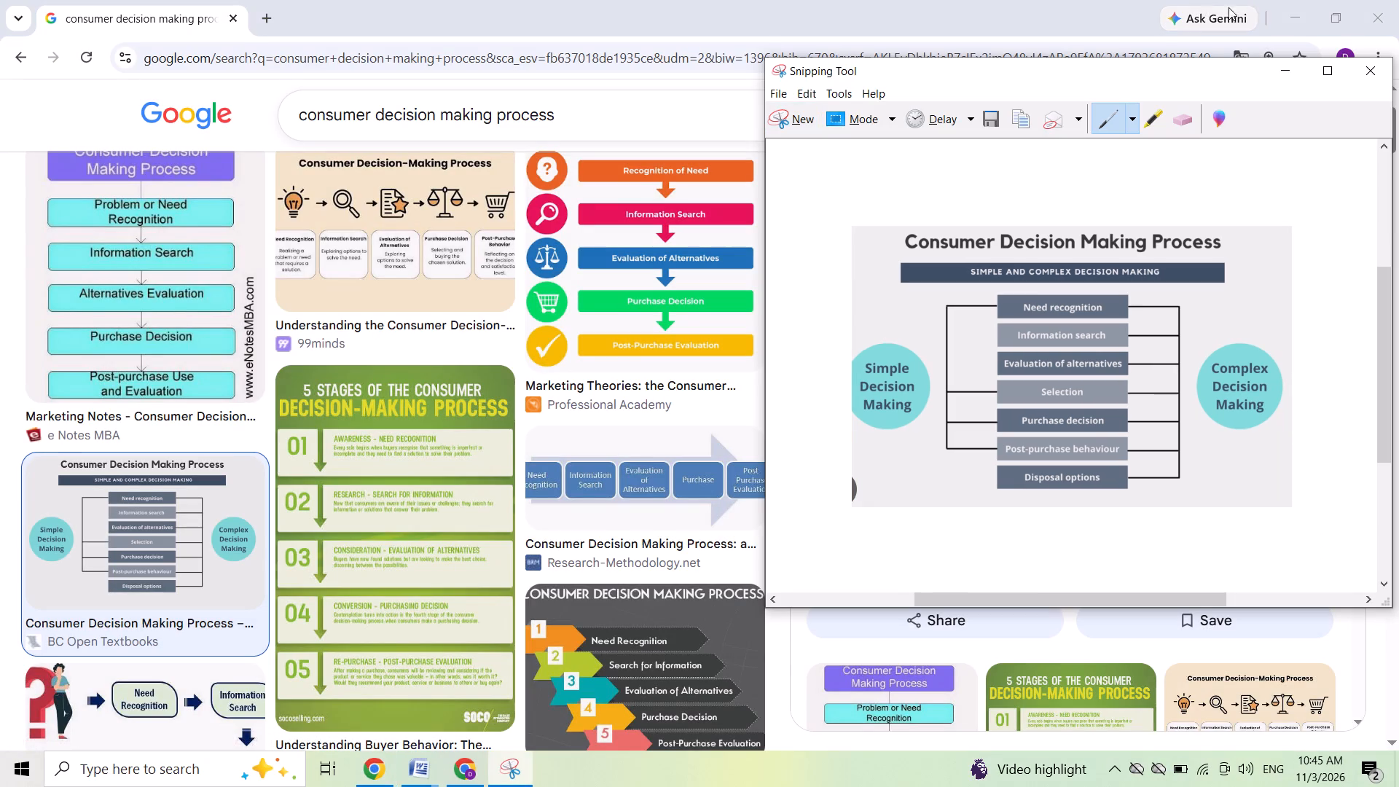
Close the snip and save it as a JPEG file named "ef" in the Pictures folder.
click(1360, 75)
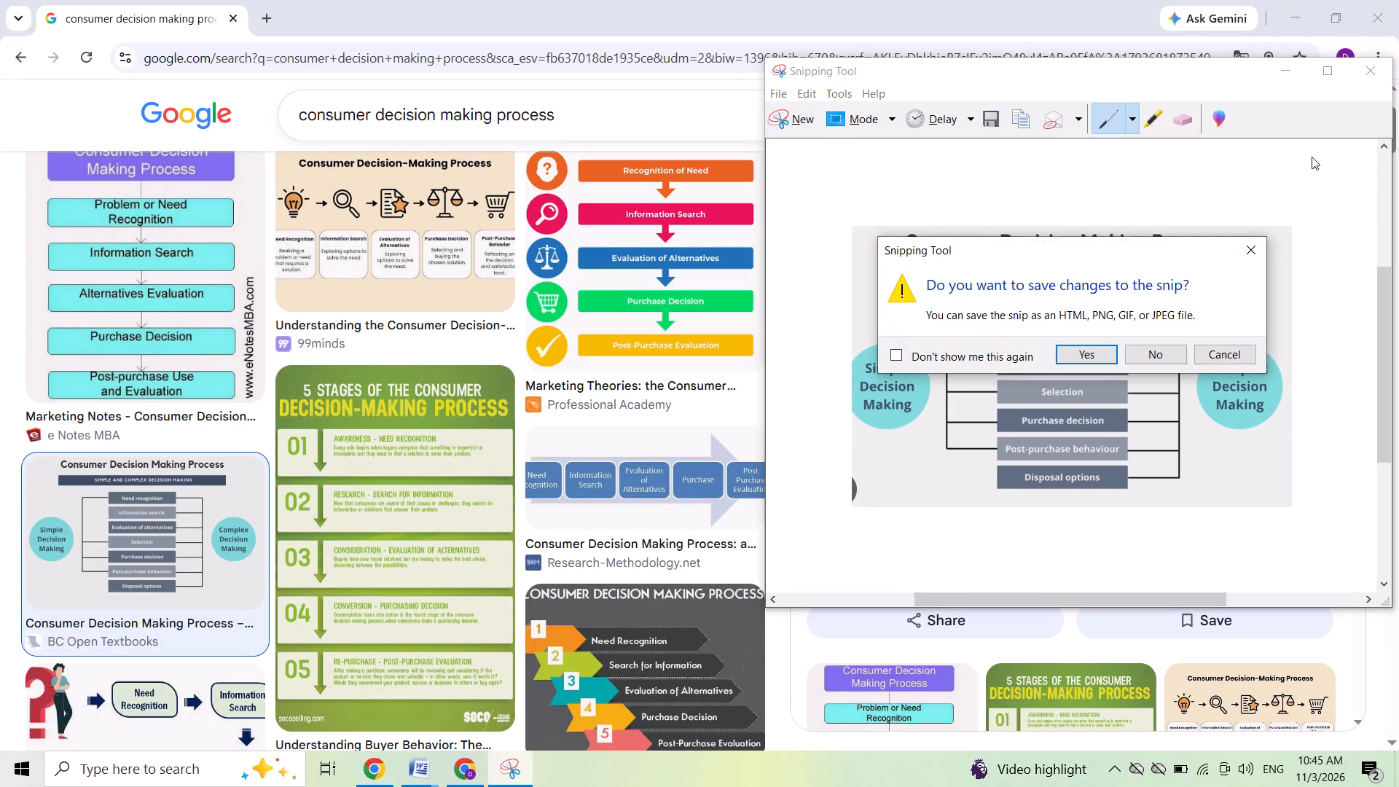
click(1087, 358)
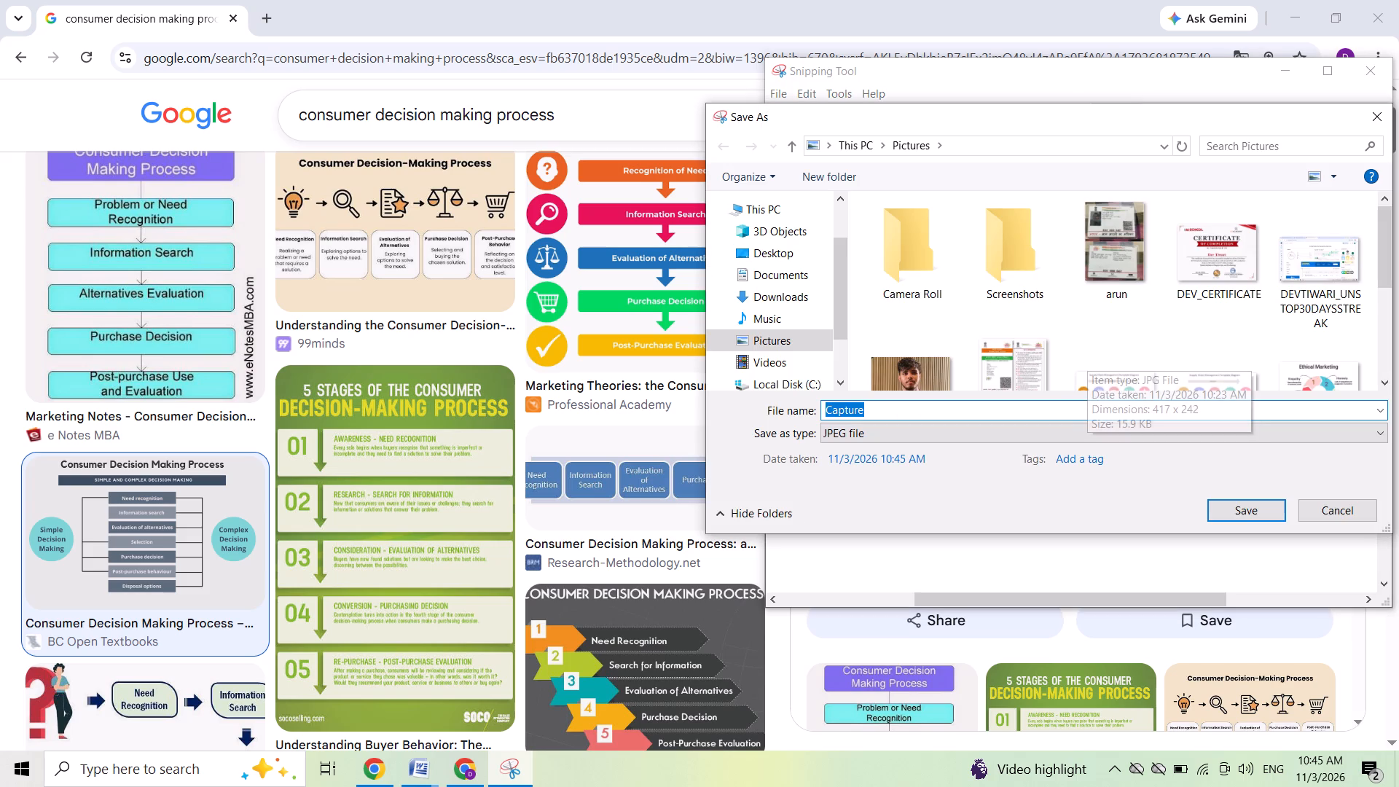
key(BackSpace)
text(ef)
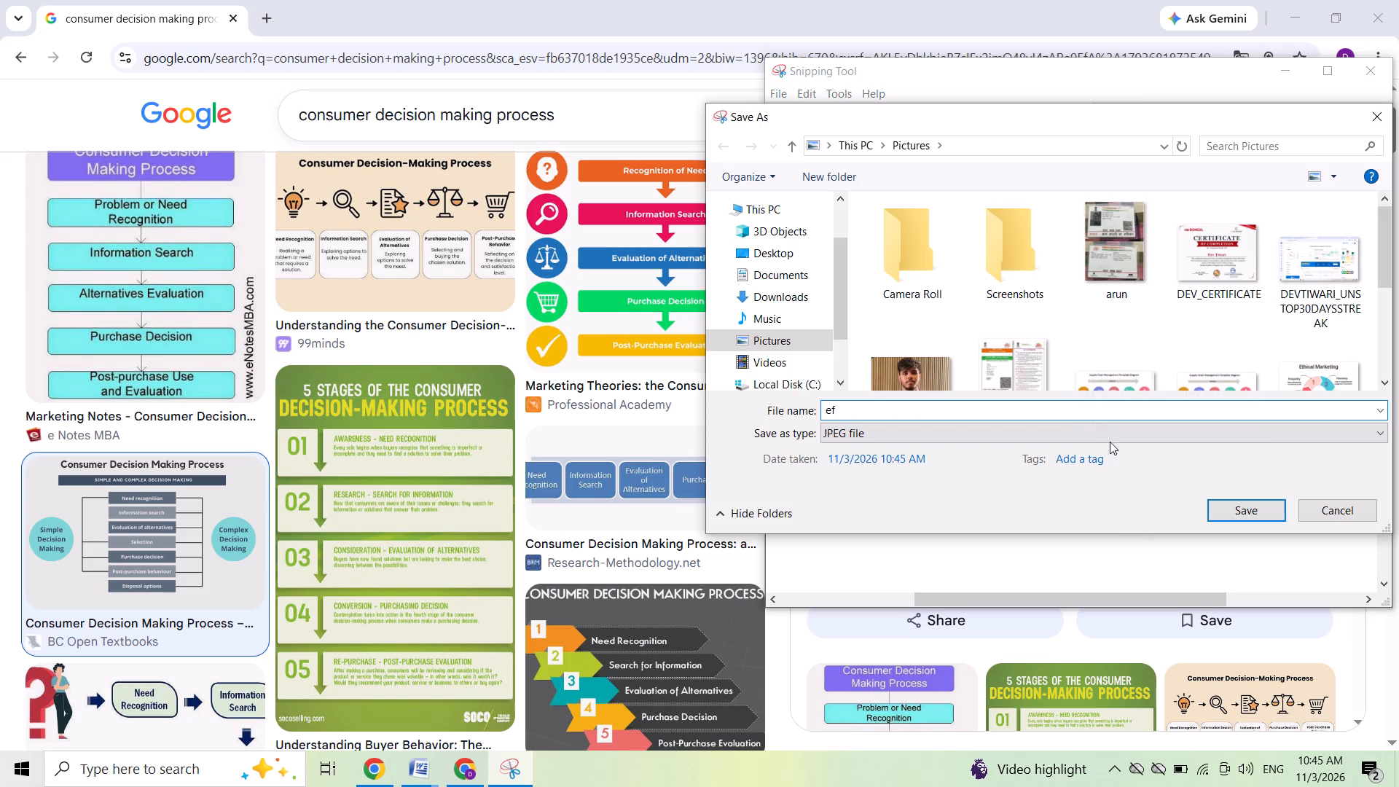
click(1247, 516)
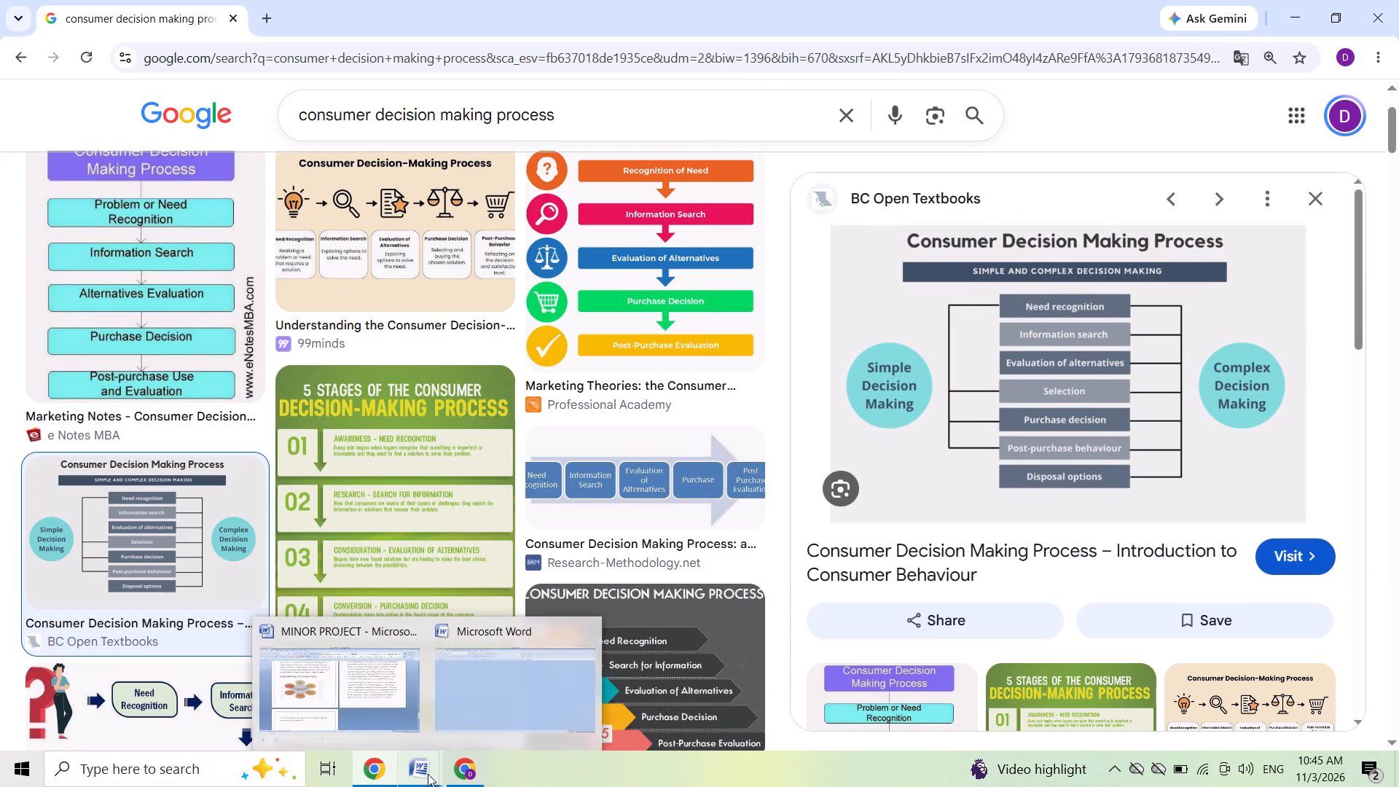
Switch to the MINOR PROJECT document in Word and insert the picture "ef" below the last paragraph on page 11.
click(428, 774)
click(428, 774)
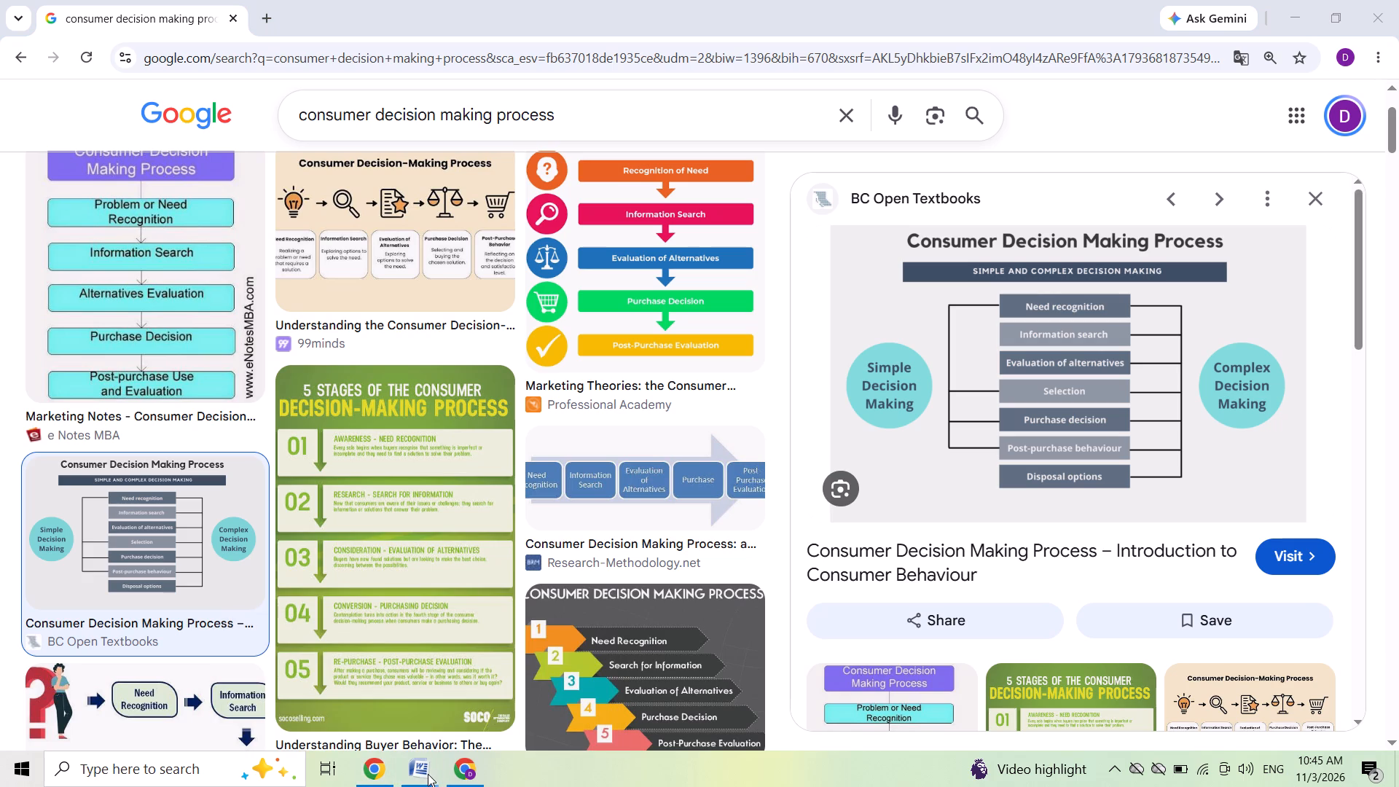
click(364, 694)
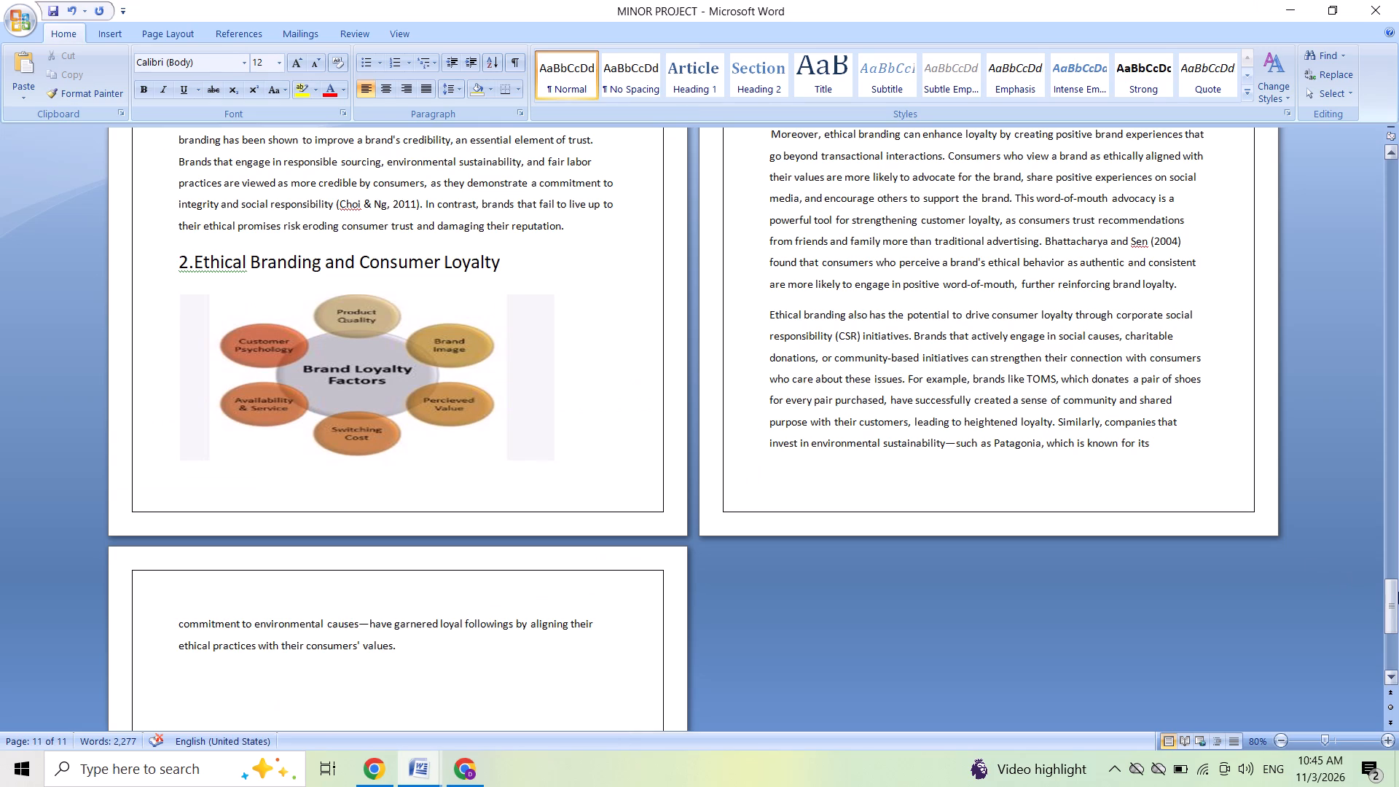
click(1393, 675)
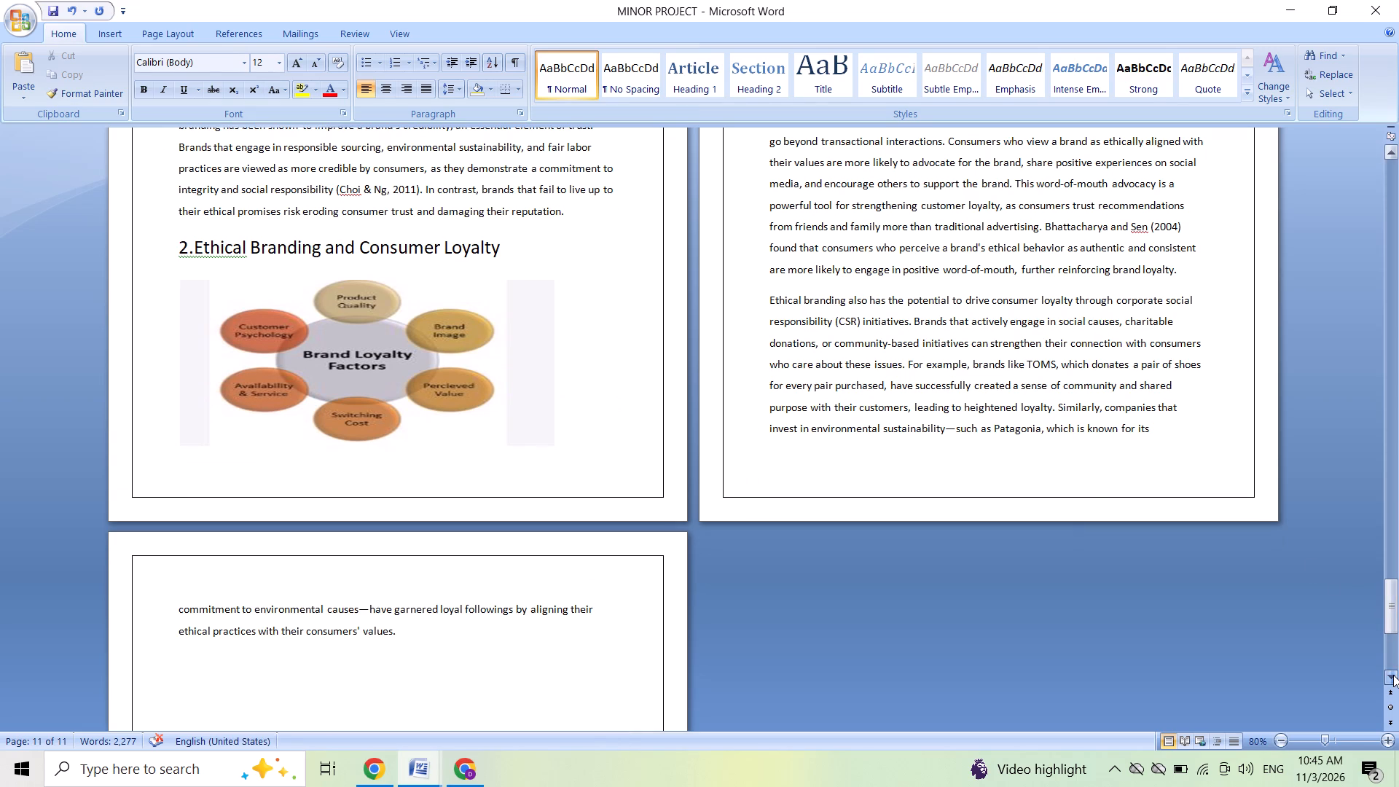
click(1393, 675)
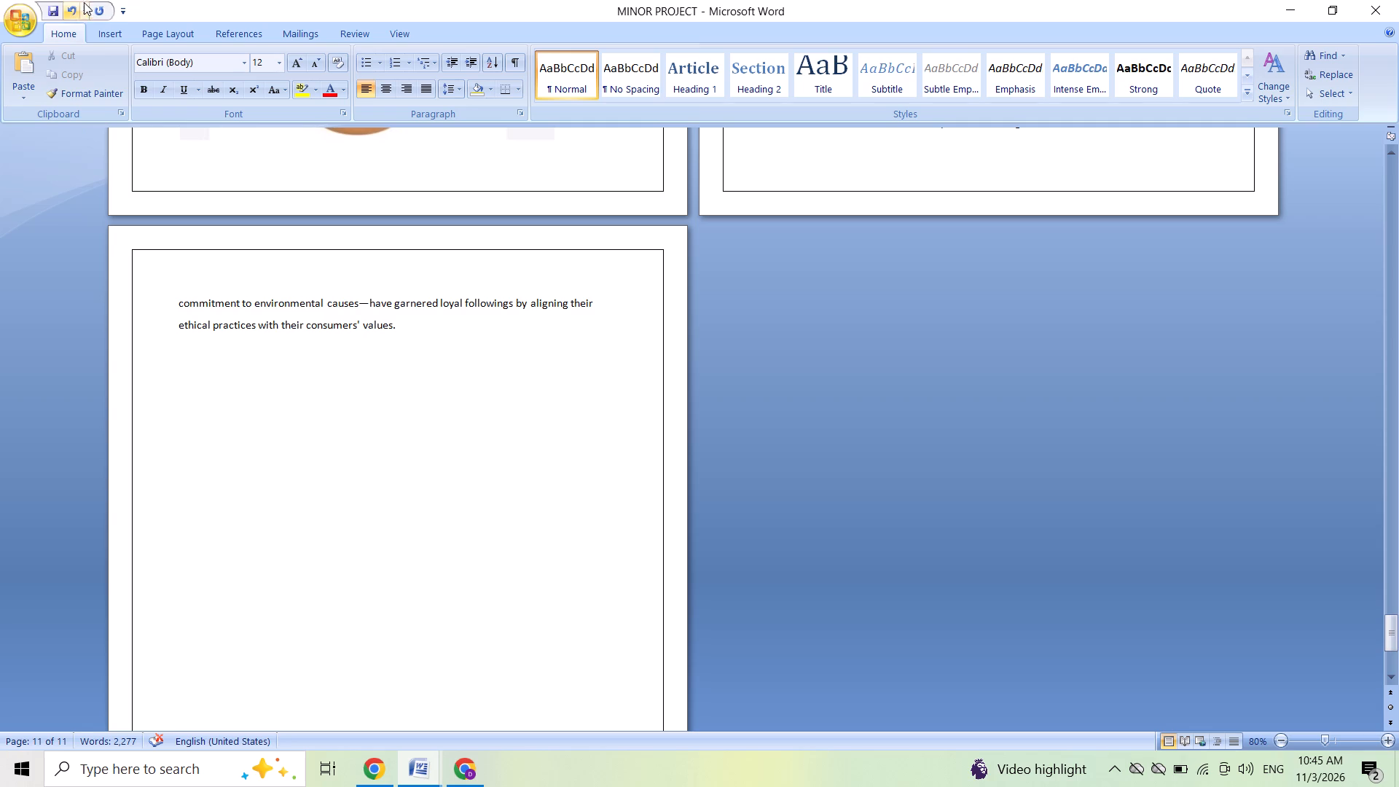
click(103, 36)
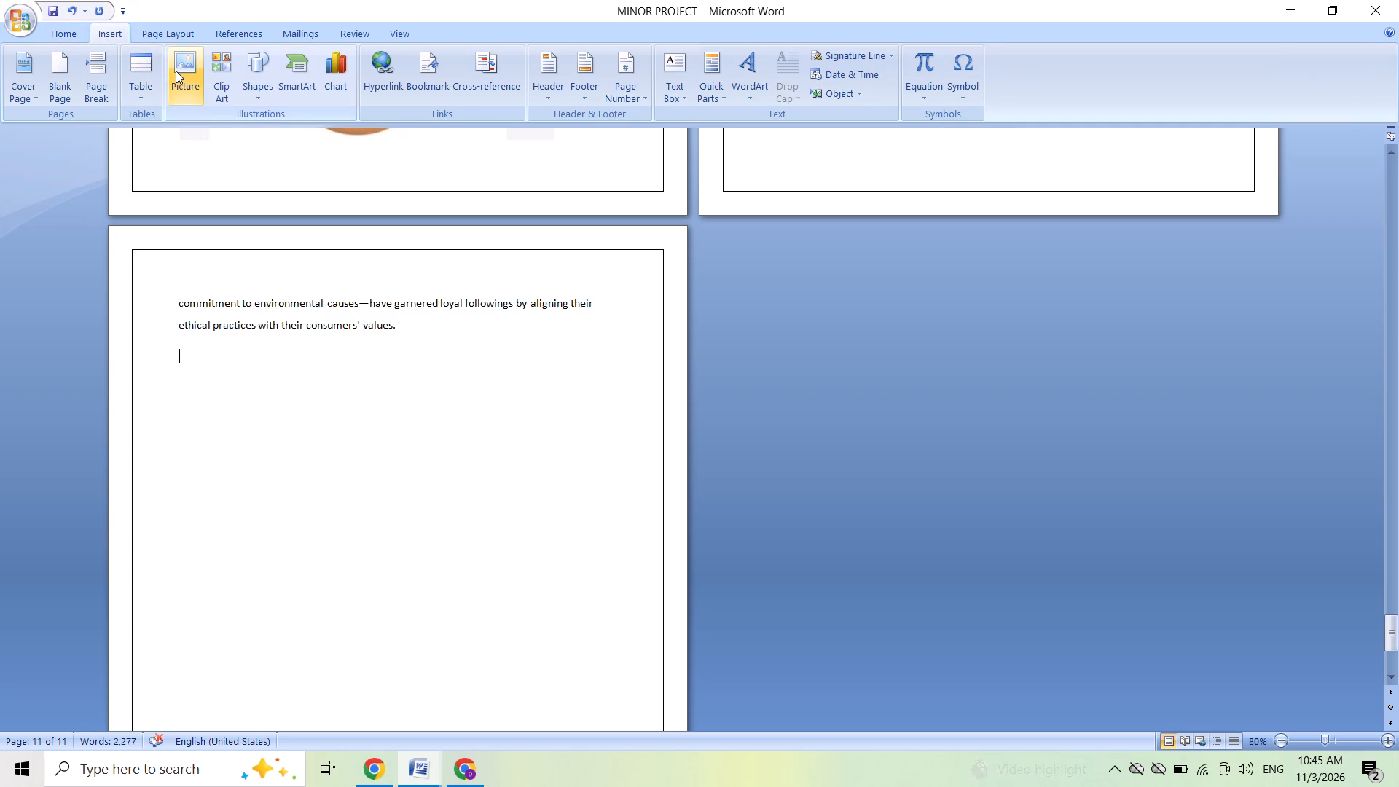
click(176, 71)
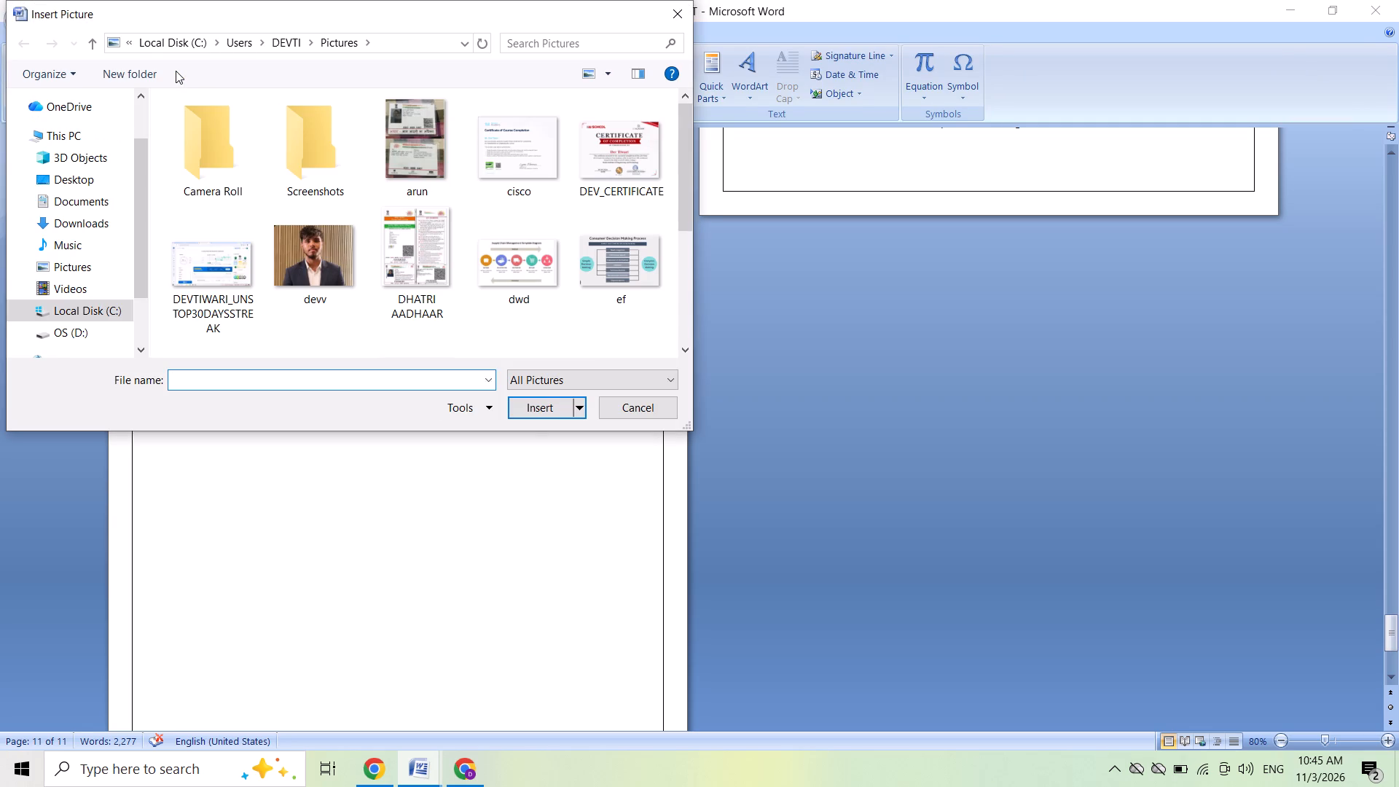
click(594, 247)
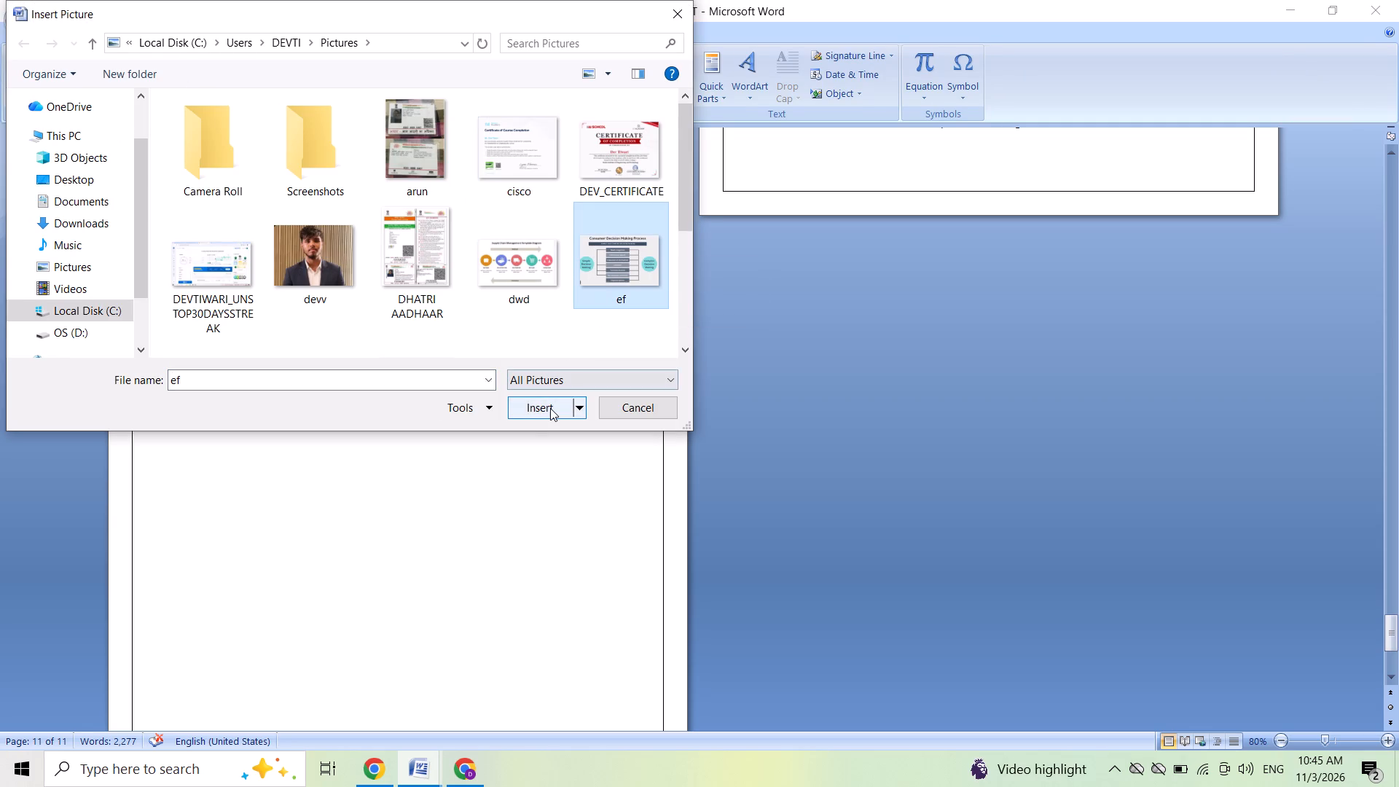
click(550, 408)
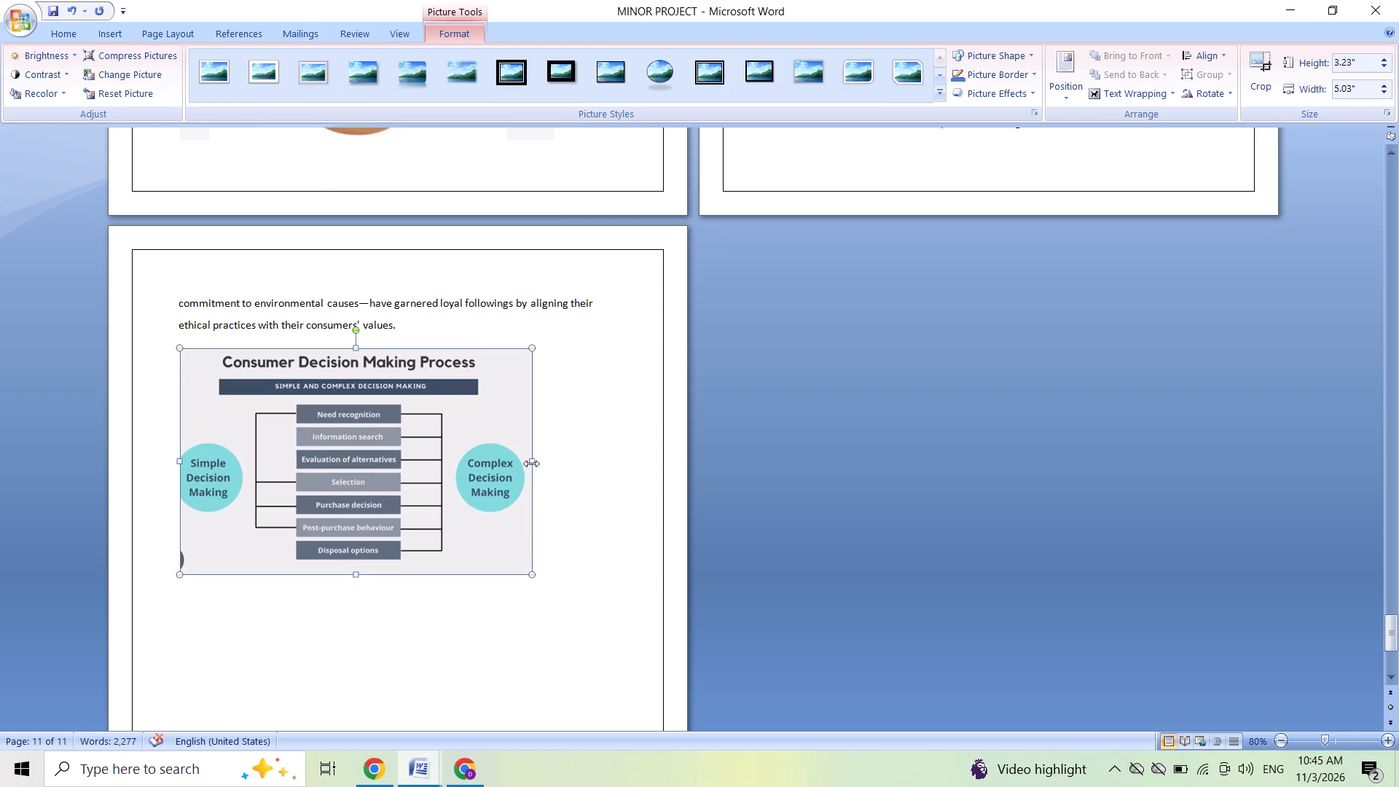
Stretch the Consumer Decision Making Process picture to about 6.1" wide and make it slightly taller.
drag(531, 463, 547, 463)
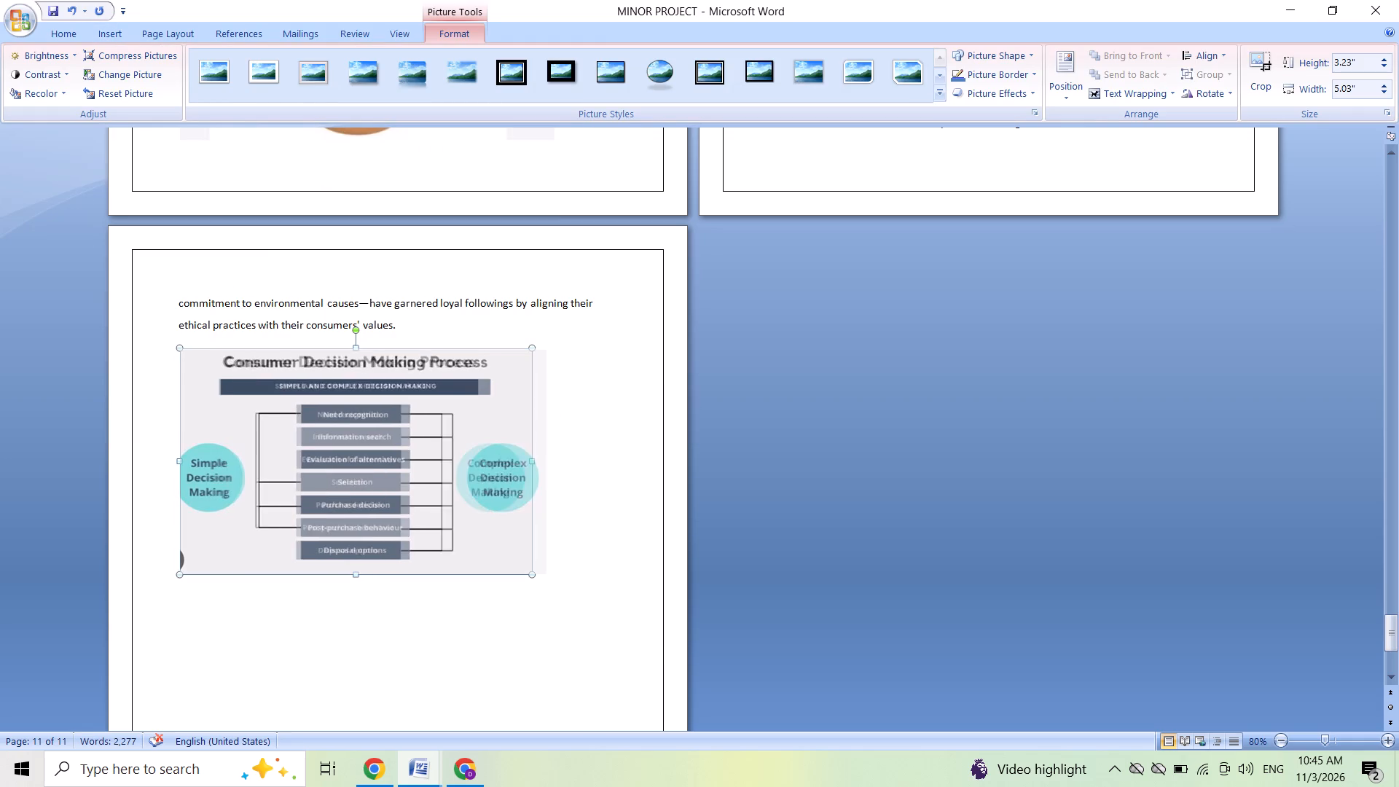
drag(547, 463, 607, 461)
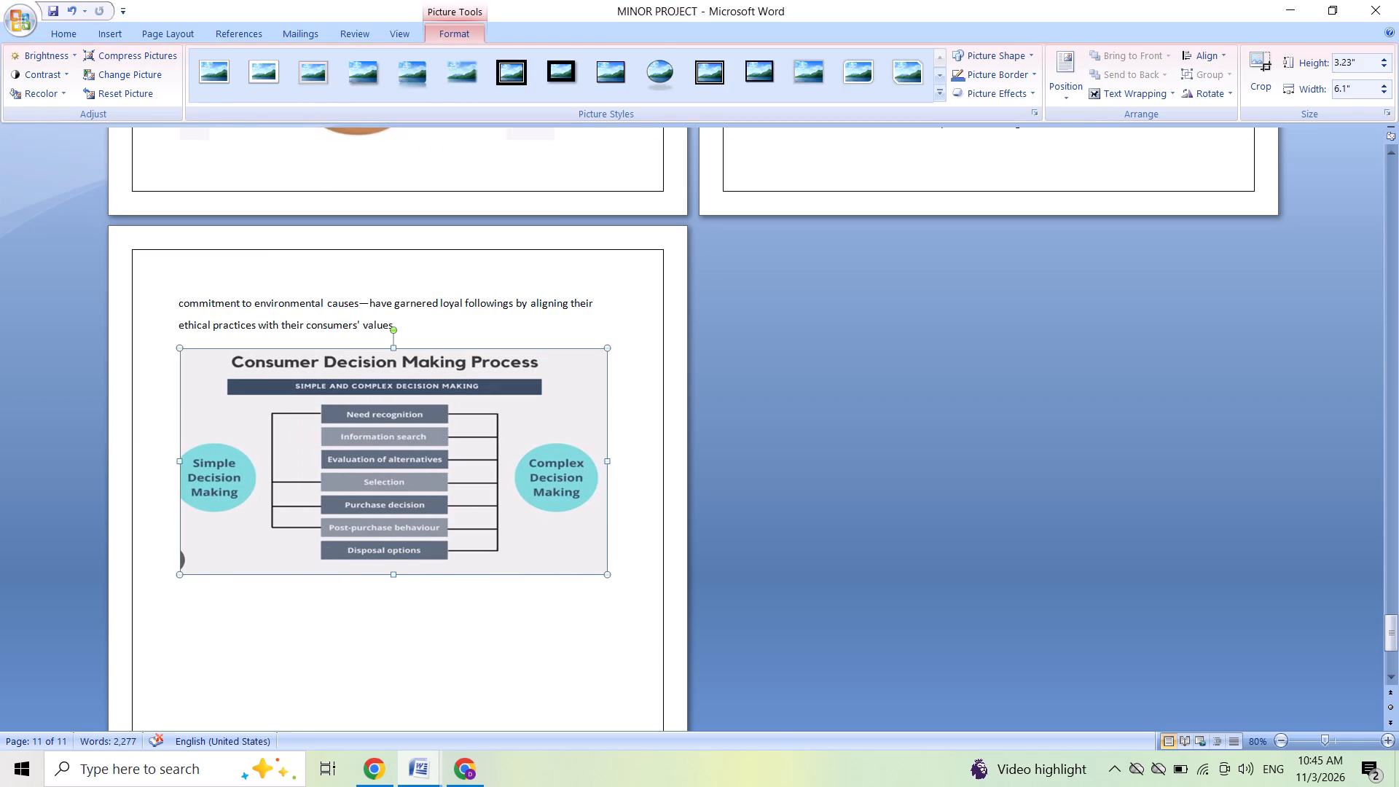
drag(395, 575, 399, 616)
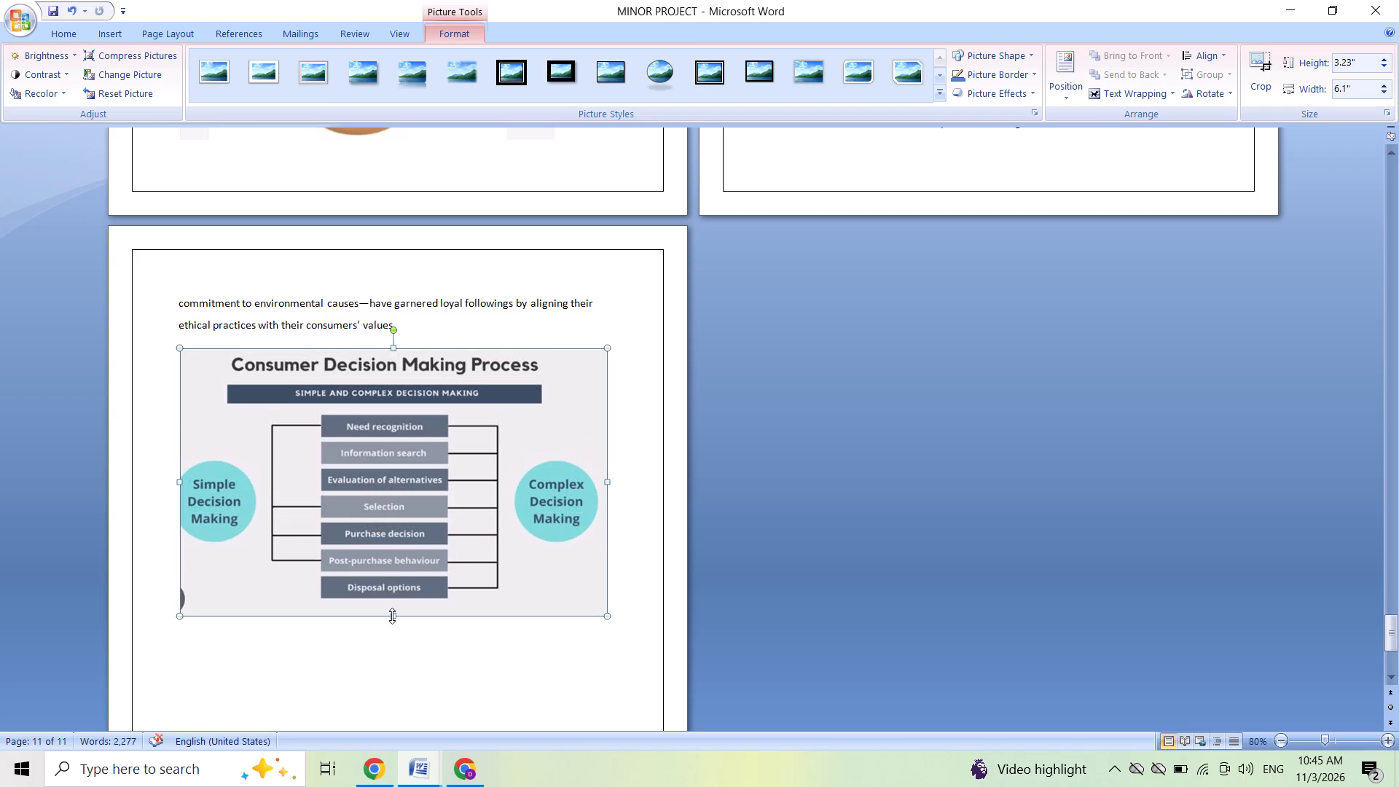
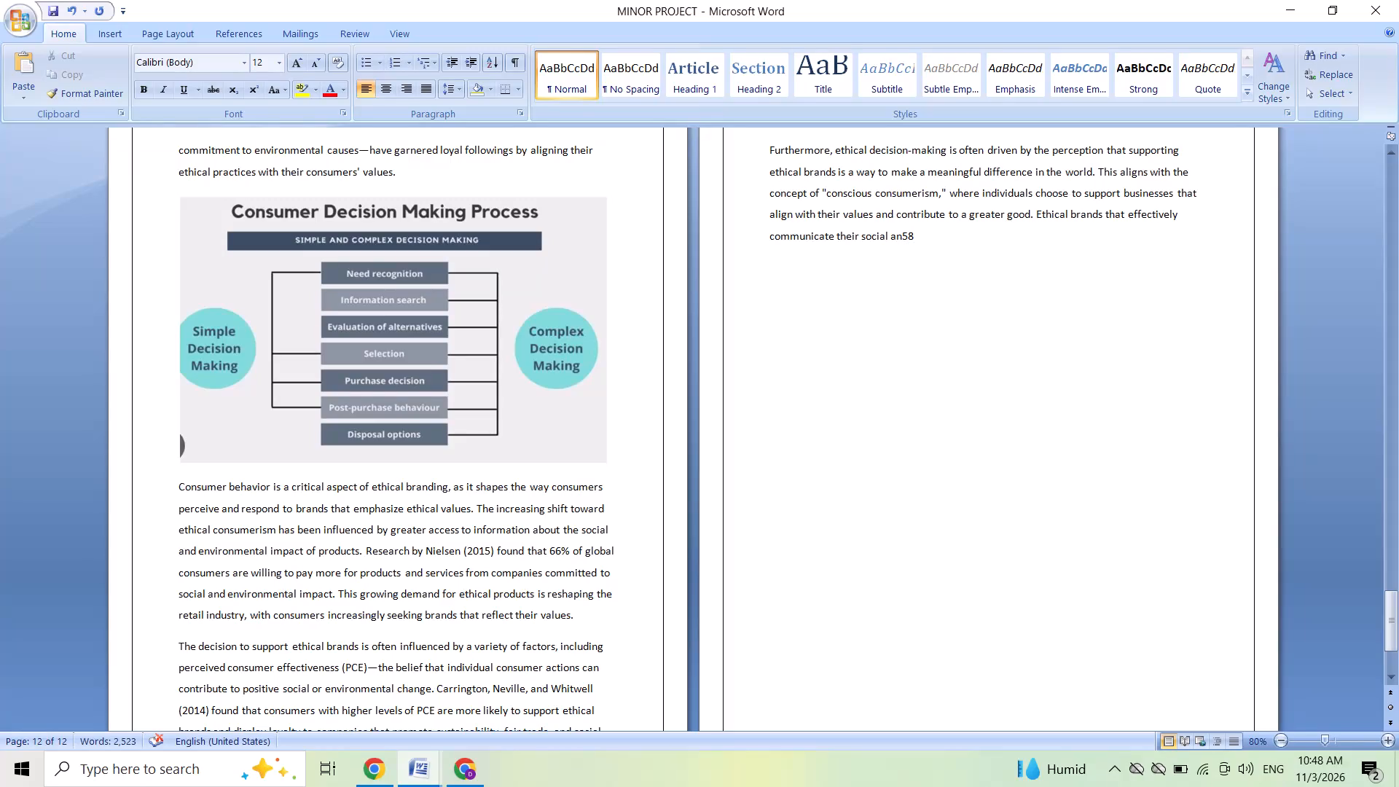
Add "00.." directly after "communicate their social an58" at the end of the last paragraph on page 12.
text(00.)
key(period)
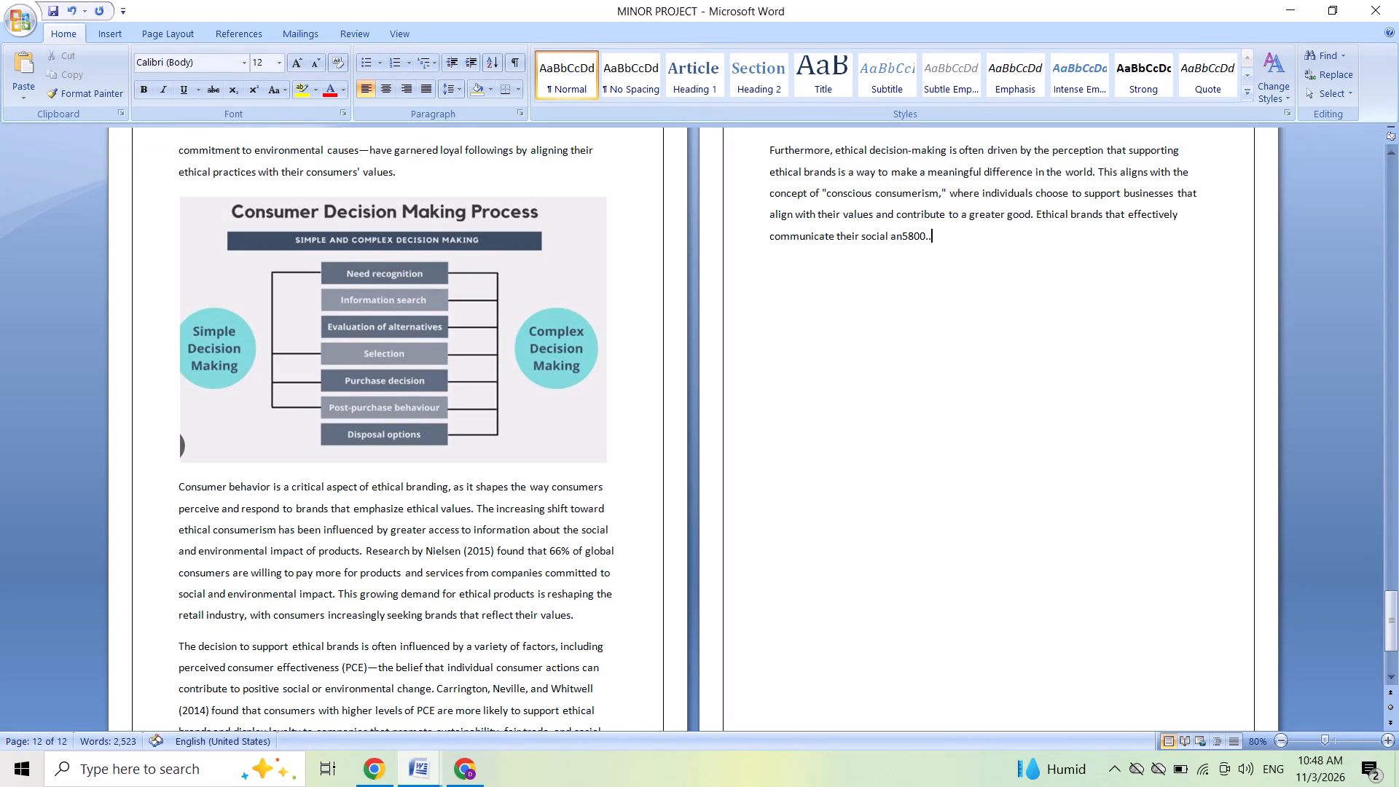